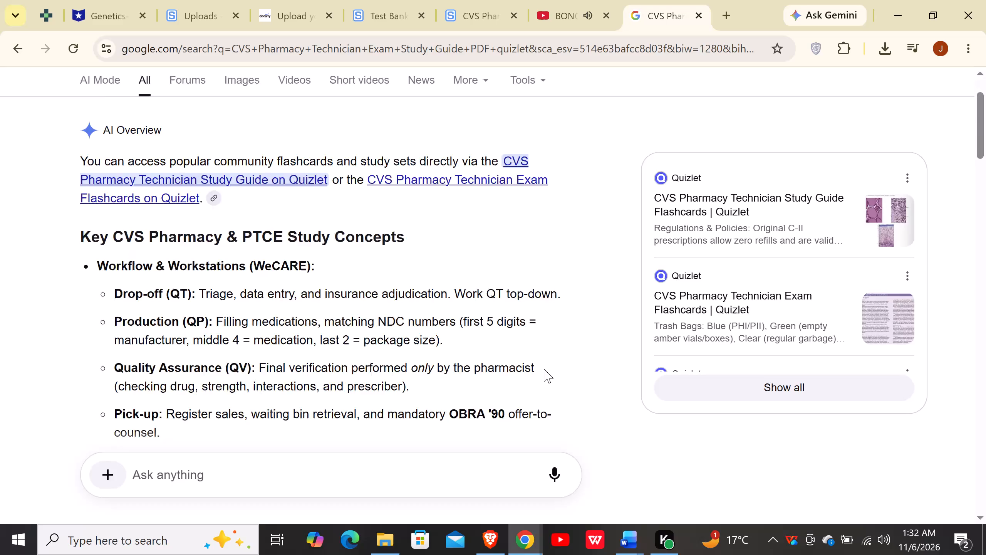
# Open the first three Quizlet results in separate tabs: CVS Pharmacy Technician Study Guide, CVS Pharmacy Technician, and CVS Pharmacy Technician Exam Flashcards.
pyautogui.scroll(-11, 544, 369)
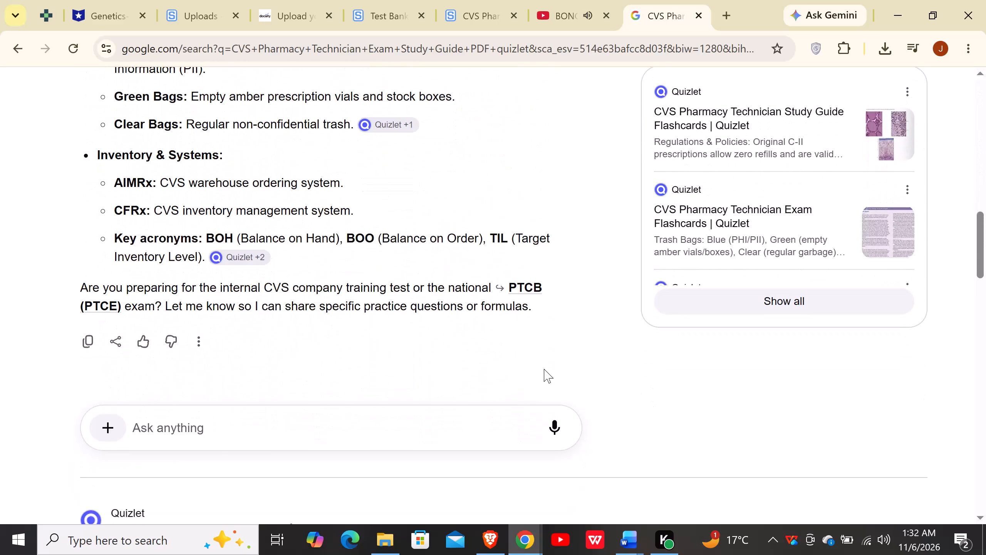
pyautogui.scroll(-4, 544, 369)
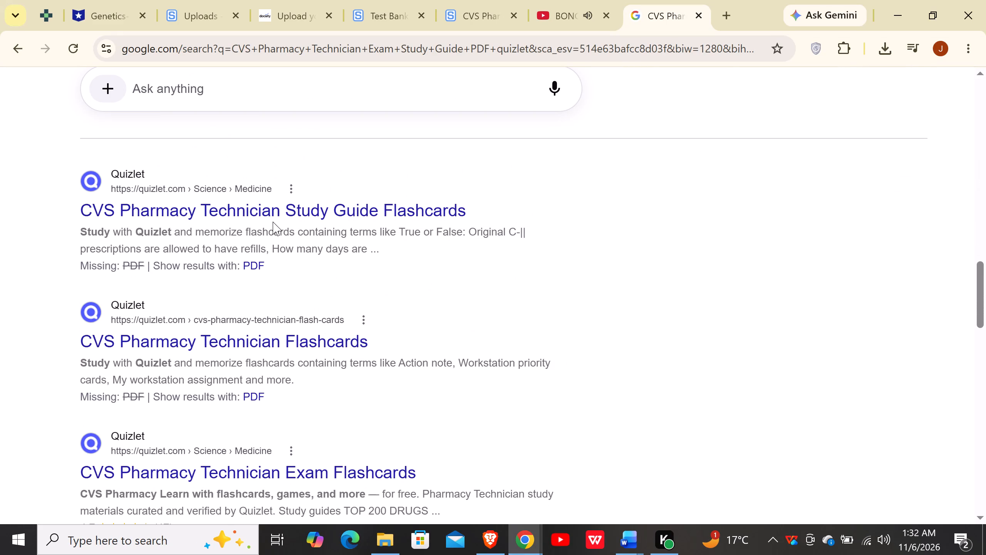
pyautogui.keyDown('ctrl'); pyautogui.click(271, 217); pyautogui.keyUp('ctrl')
pyautogui.keyDown('ctrl'); pyautogui.click(244, 343); pyautogui.keyUp('ctrl')
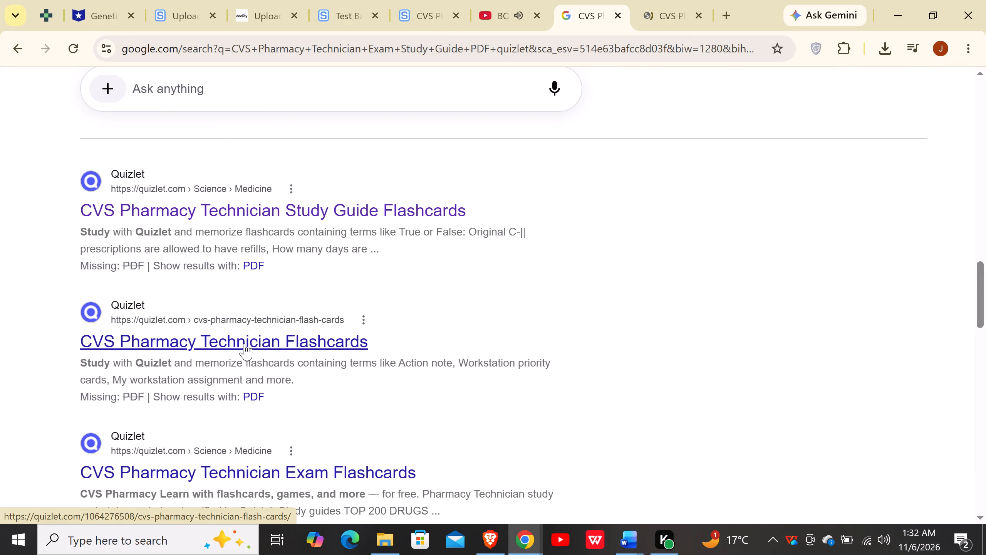
pyautogui.keyDown('ctrl'); pyautogui.moveTo(982, 293); pyautogui.dragTo(983, 310); pyautogui.keyUp('ctrl')
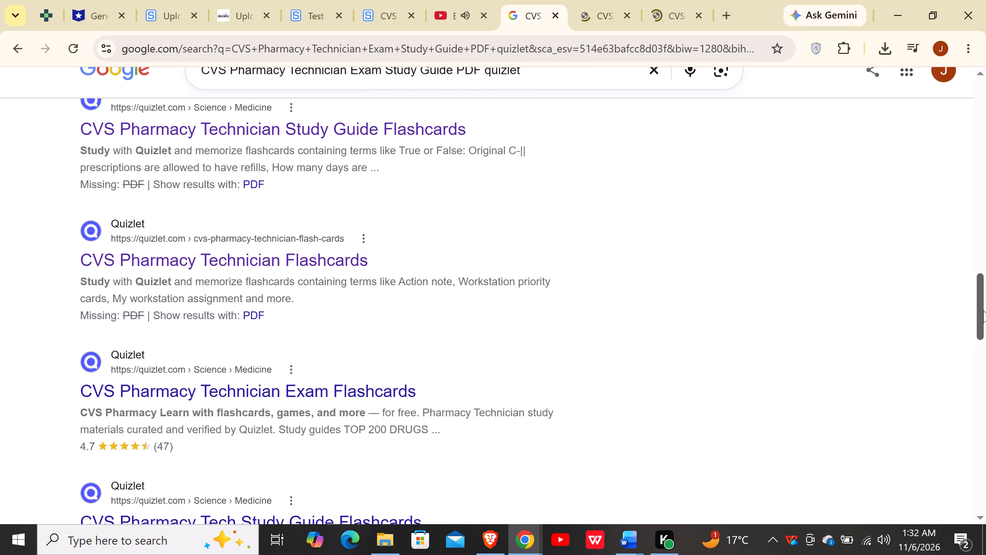
pyautogui.keyDown('ctrl'); pyautogui.moveTo(983, 310); pyautogui.dragTo(984, 317); pyautogui.keyUp('ctrl')
pyautogui.keyDown('ctrl'); pyautogui.click(254, 316); pyautogui.keyUp('ctrl')
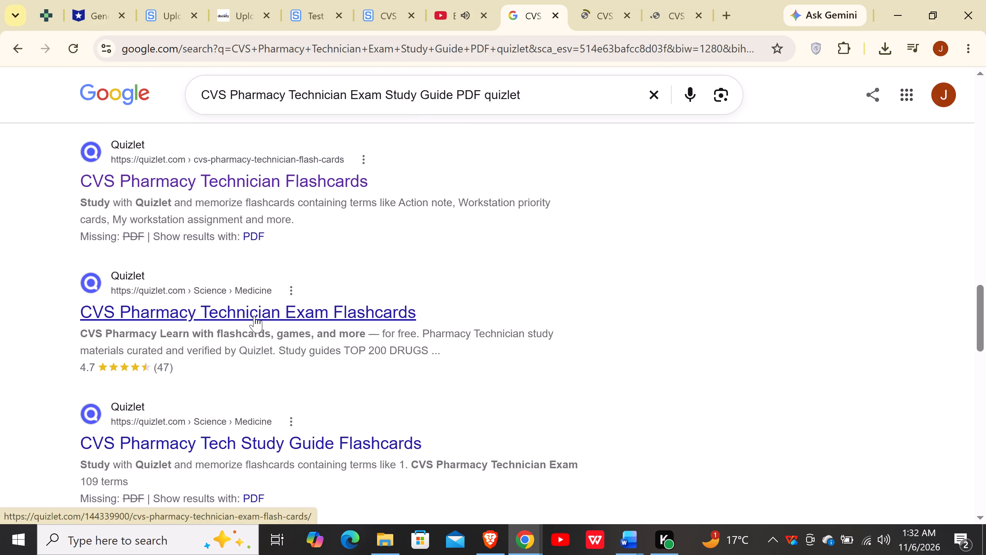
# Open the remaining six Quizlet results in separate tabs, from CVS Pharmacy Tech Study Guide Flashcards through the last CVS Pharmacy Technician Exam Flashcards.
pyautogui.keyDown('ctrl'); pyautogui.moveTo(979, 331); pyautogui.dragTo(979, 370); pyautogui.keyUp('ctrl')
pyautogui.keyDown('ctrl'); pyautogui.click(295, 172); pyautogui.keyUp('ctrl')
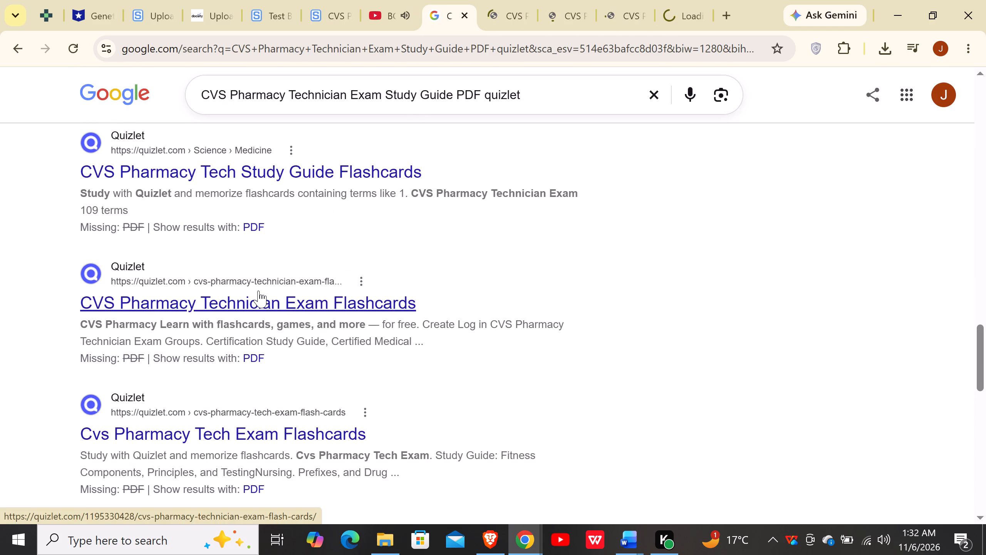
pyautogui.keyDown('ctrl'); pyautogui.click(258, 291); pyautogui.keyUp('ctrl')
pyautogui.keyDown('ctrl'); pyautogui.click(237, 429); pyautogui.keyUp('ctrl')
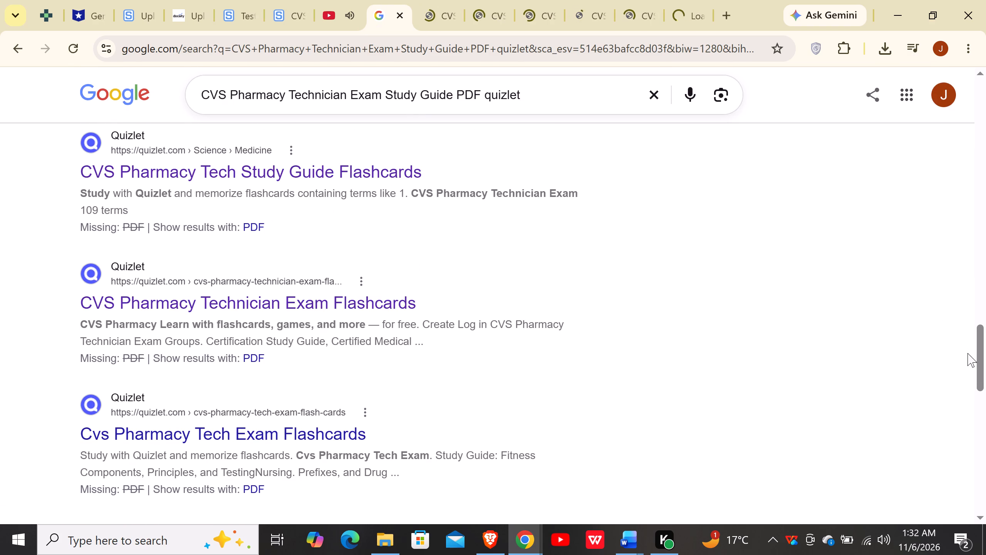
pyautogui.keyDown('ctrl'); pyautogui.moveTo(979, 362); pyautogui.dragTo(982, 396); pyautogui.keyUp('ctrl')
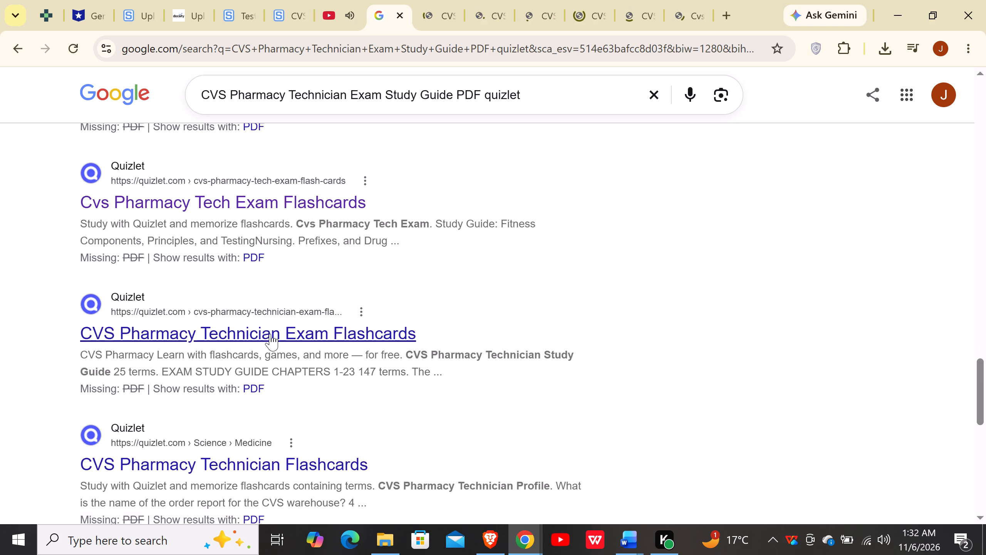
pyautogui.keyDown('ctrl'); pyautogui.click(270, 333); pyautogui.keyUp('ctrl')
pyautogui.keyDown('ctrl'); pyautogui.click(256, 471); pyautogui.keyUp('ctrl')
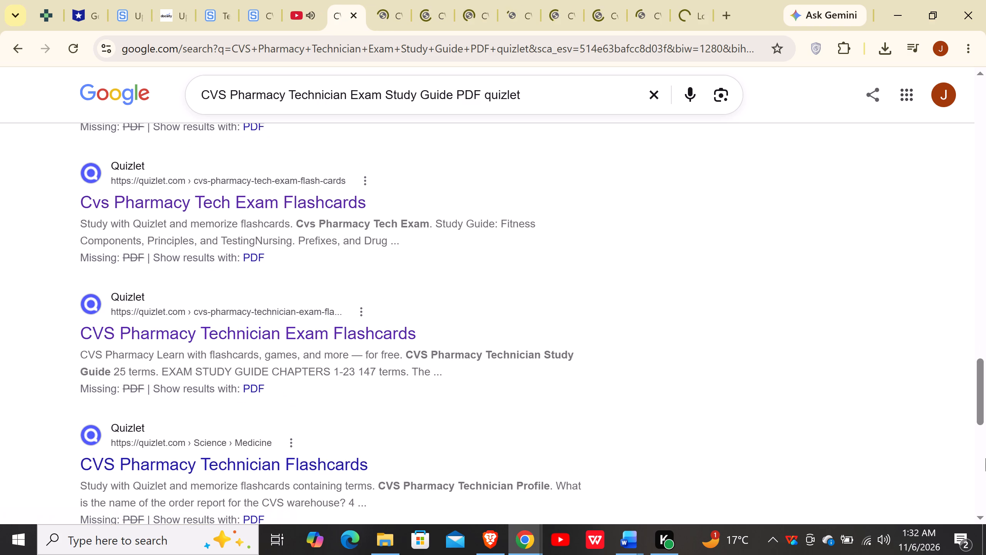
pyautogui.keyDown('ctrl'); pyautogui.moveTo(981, 408); pyautogui.dragTo(981, 443); pyautogui.keyUp('ctrl')
pyautogui.keyDown('ctrl'); pyautogui.click(324, 359); pyautogui.keyUp('ctrl')
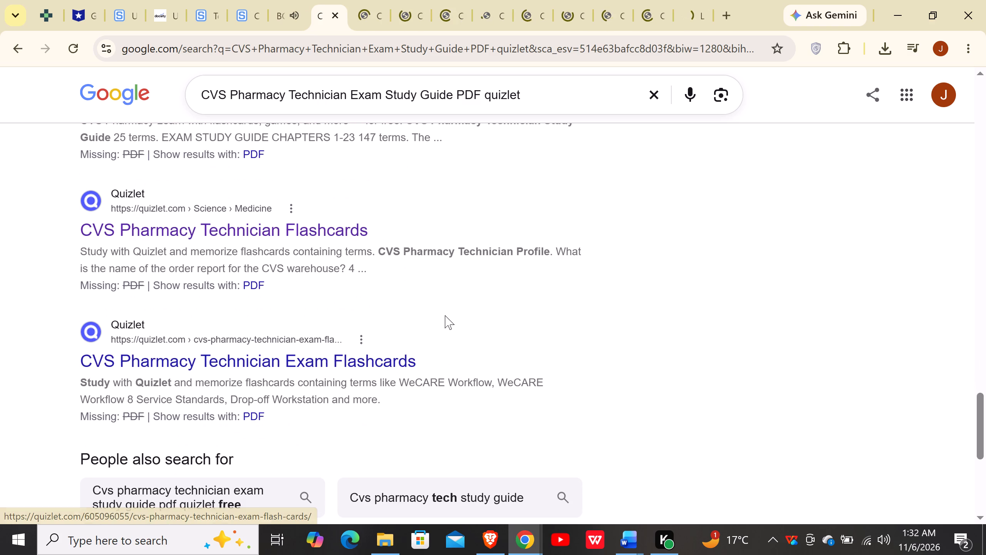
pyautogui.scroll(3, 445, 315)
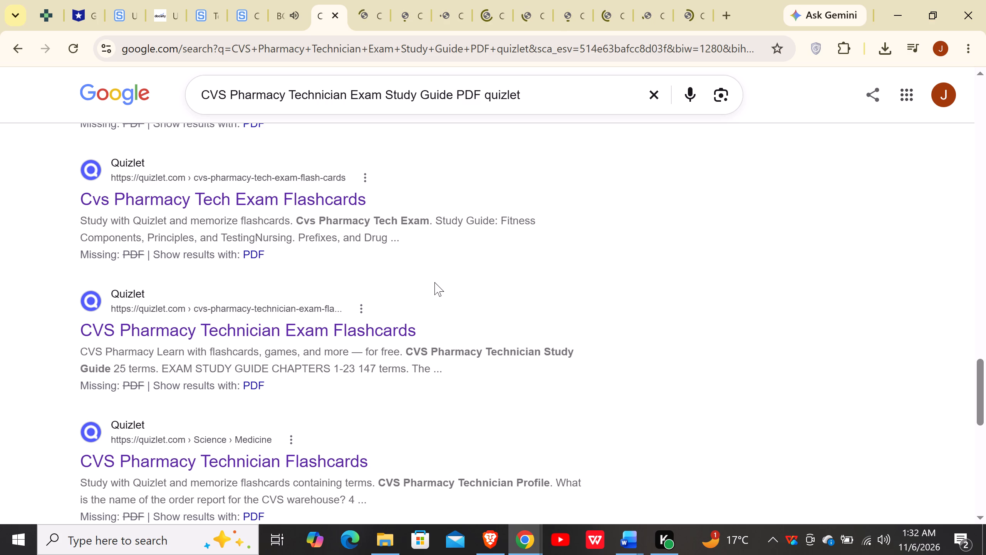
# Go to the opened CVS Pharmacy Technician Study Guide set and browse the related flashcard sets under Students also studied.
pyautogui.click(369, 13)
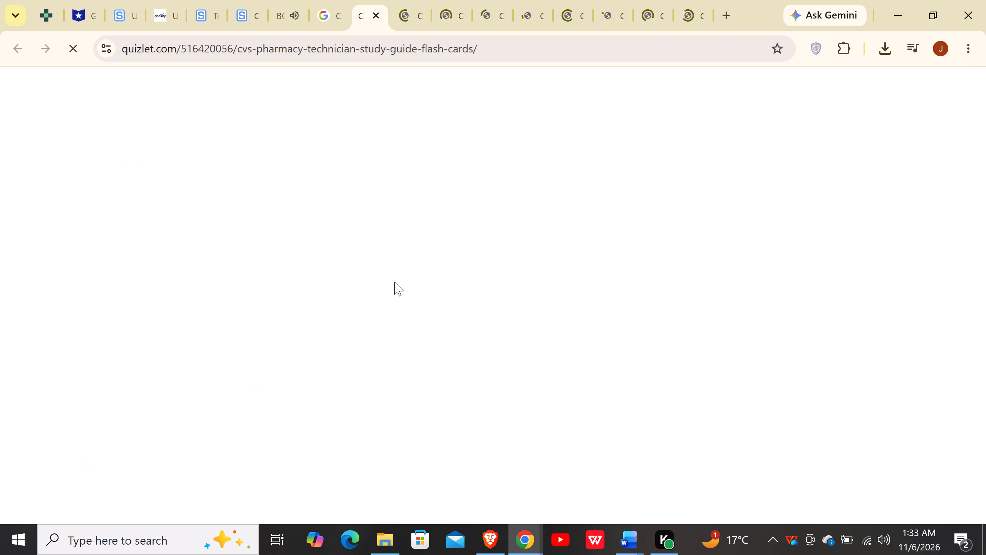
pyautogui.scroll(-10, 390, 283)
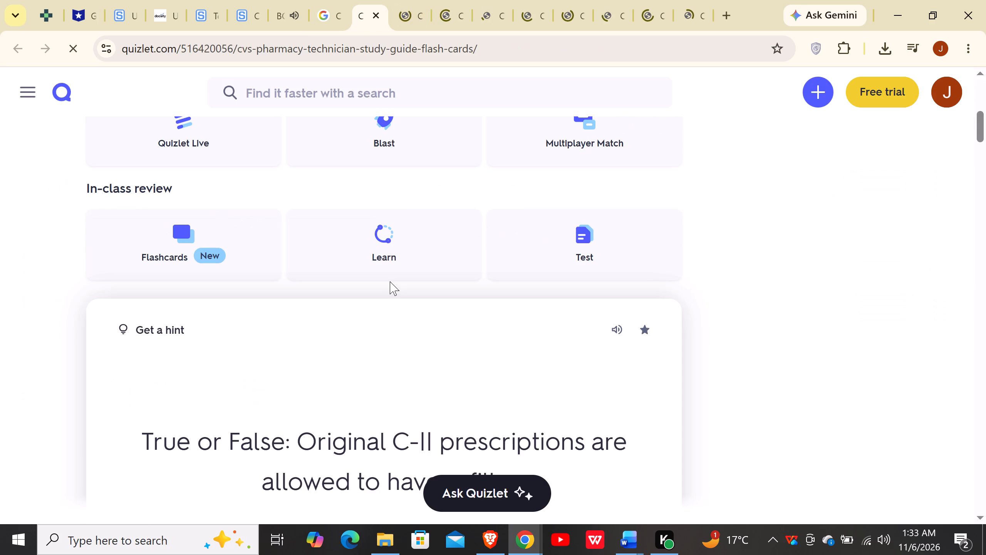
pyautogui.scroll(-7, 390, 281)
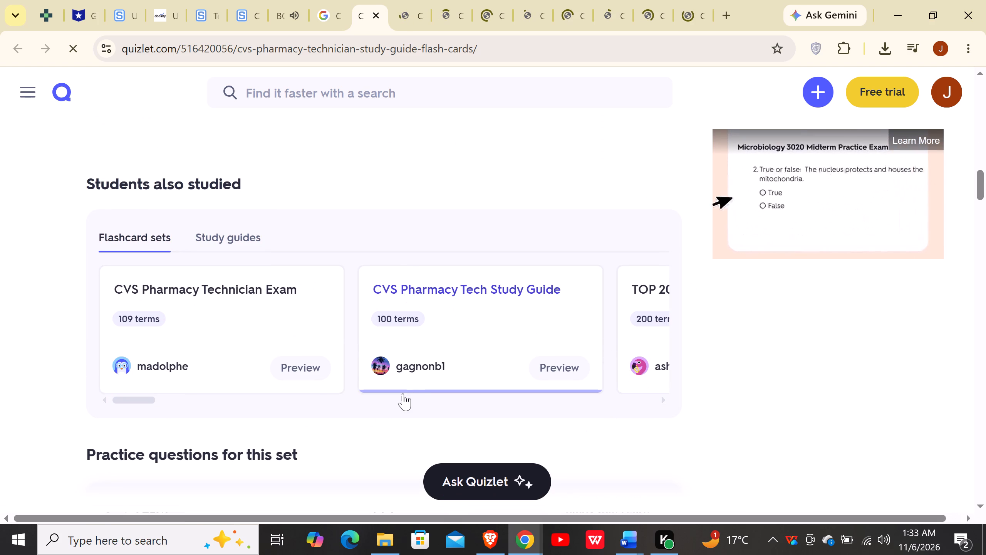
pyautogui.click(665, 400)
pyautogui.tripleClick(664, 401)
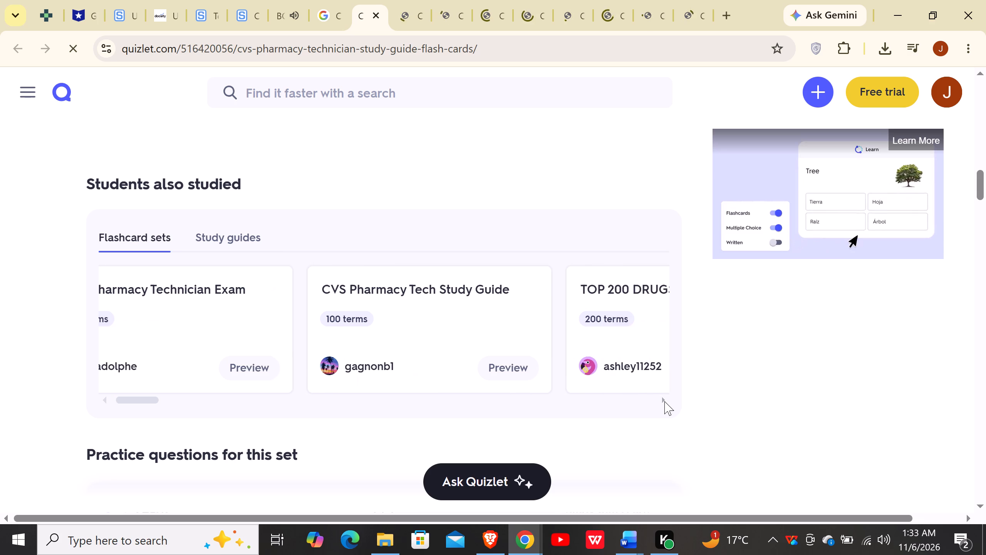
pyautogui.tripleClick(663, 401)
pyautogui.tripleClick(663, 401)
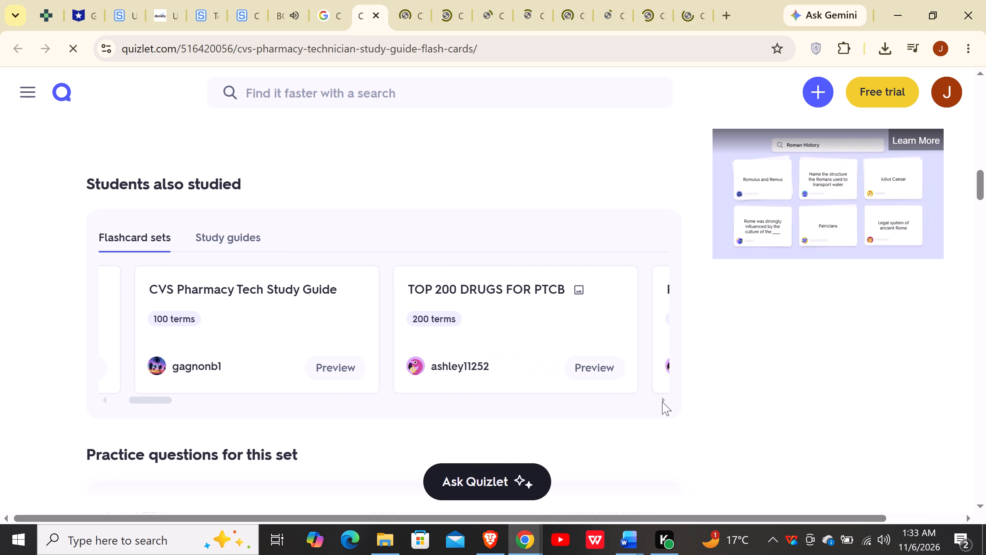
pyautogui.tripleClick(662, 402)
pyautogui.tripleClick(662, 402)
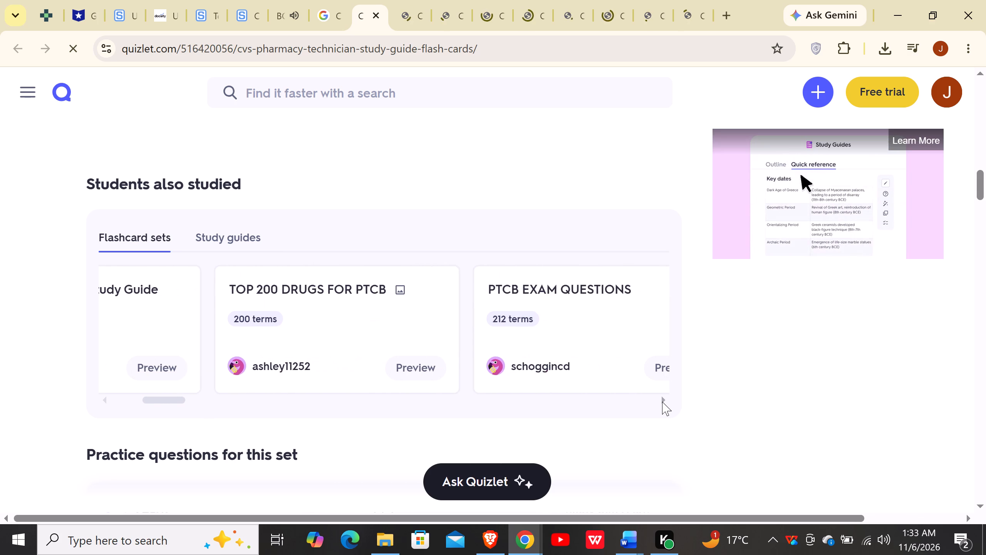
pyautogui.tripleClick(662, 402)
pyautogui.doubleClick(662, 402)
pyautogui.doubleClick(662, 403)
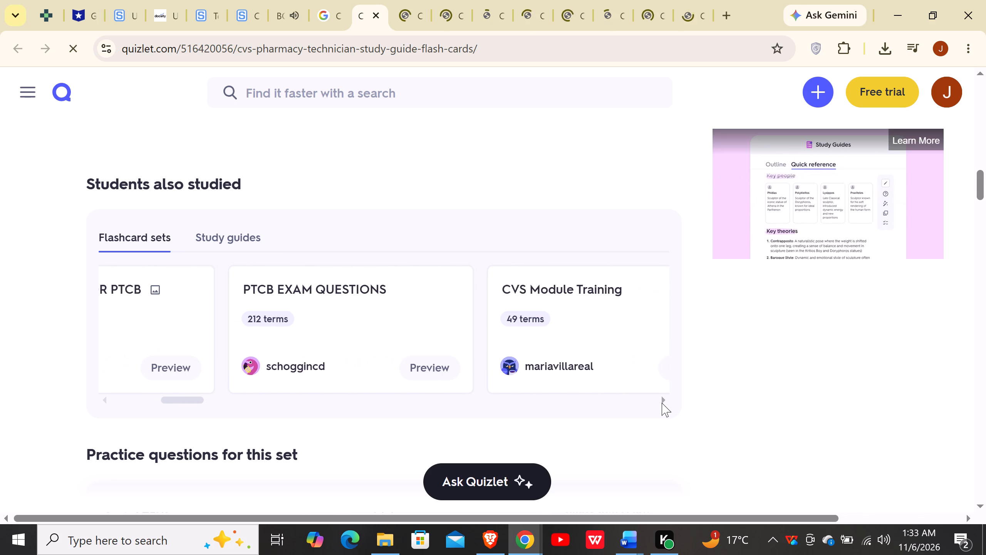
pyautogui.click(661, 403)
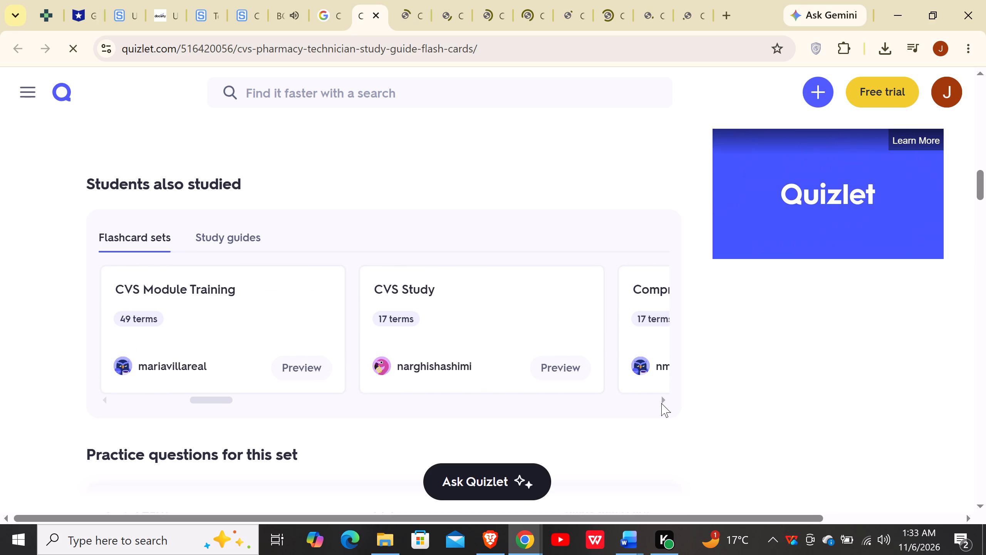
pyautogui.click(661, 403)
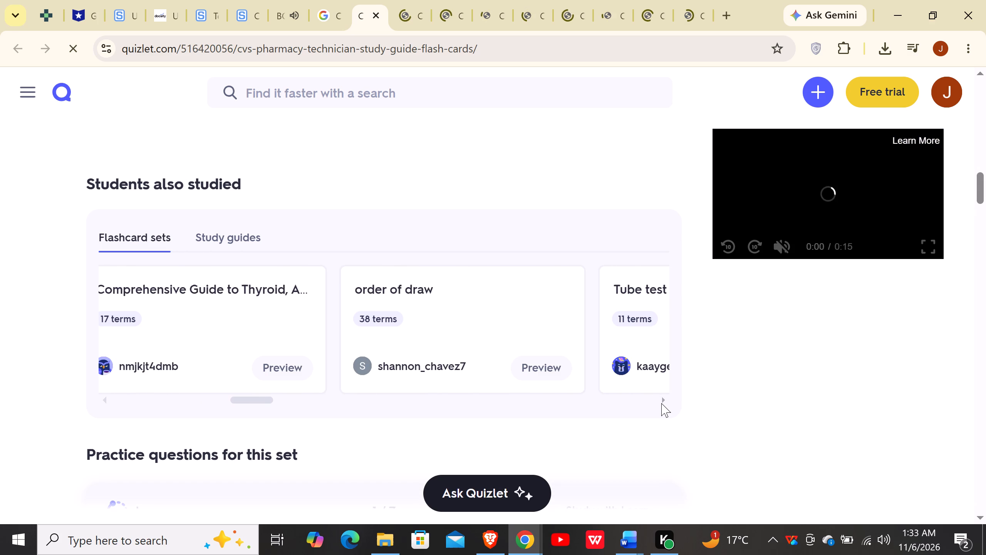
pyautogui.click(661, 403)
pyautogui.click(661, 403)
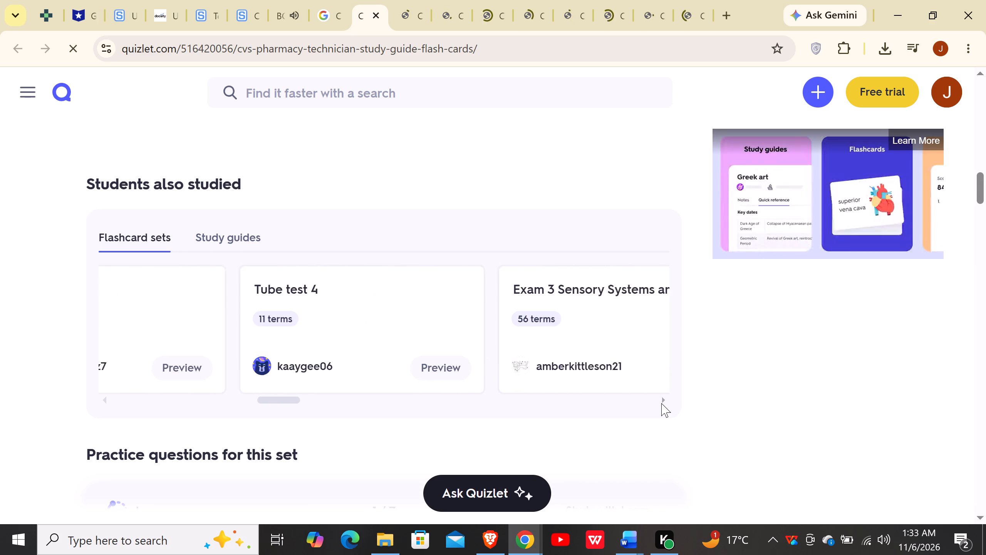
pyautogui.click(661, 403)
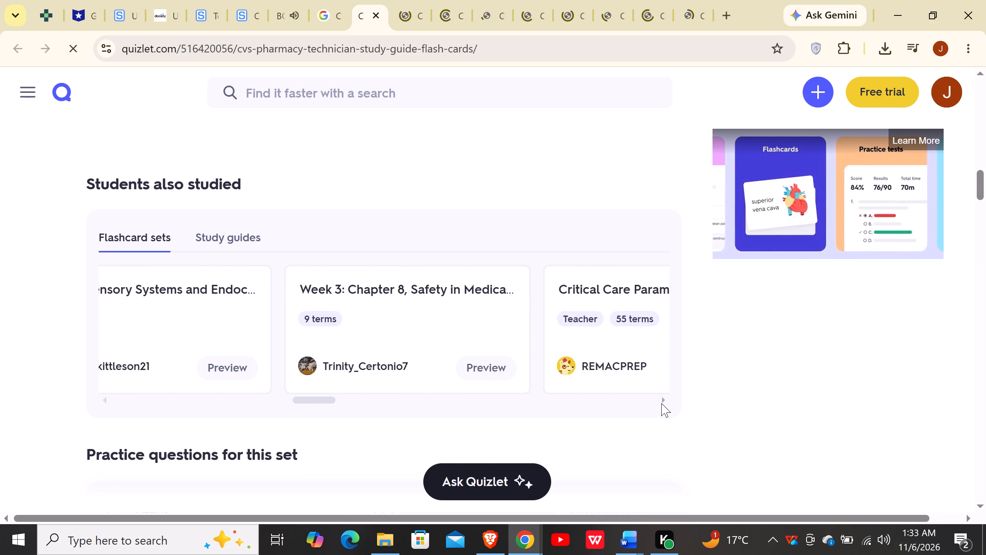
pyautogui.click(661, 403)
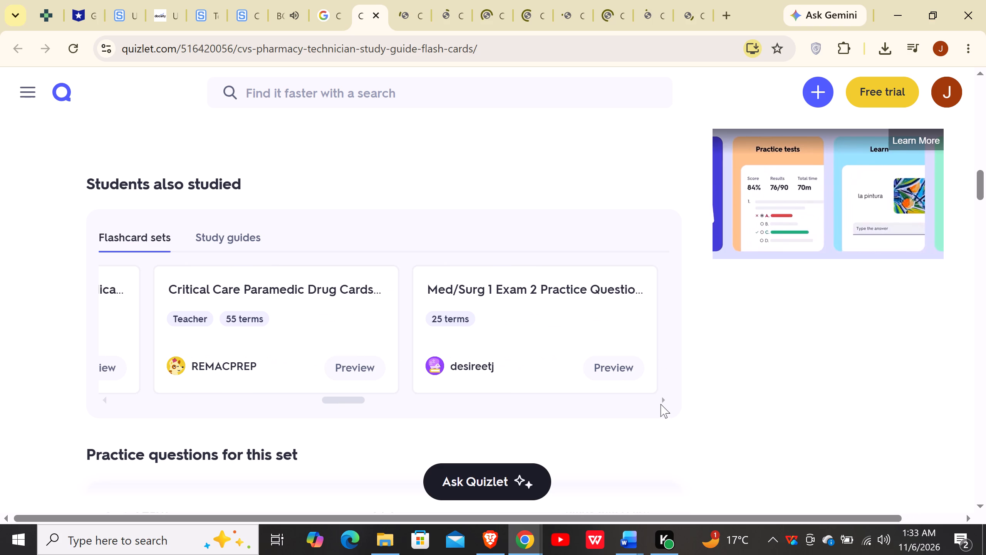
# Make an editable copy of the CVS Pharmacy Technician Study Guide flashcard set.
pyautogui.scroll(13, 548, 337)
pyautogui.scroll(-5, 548, 336)
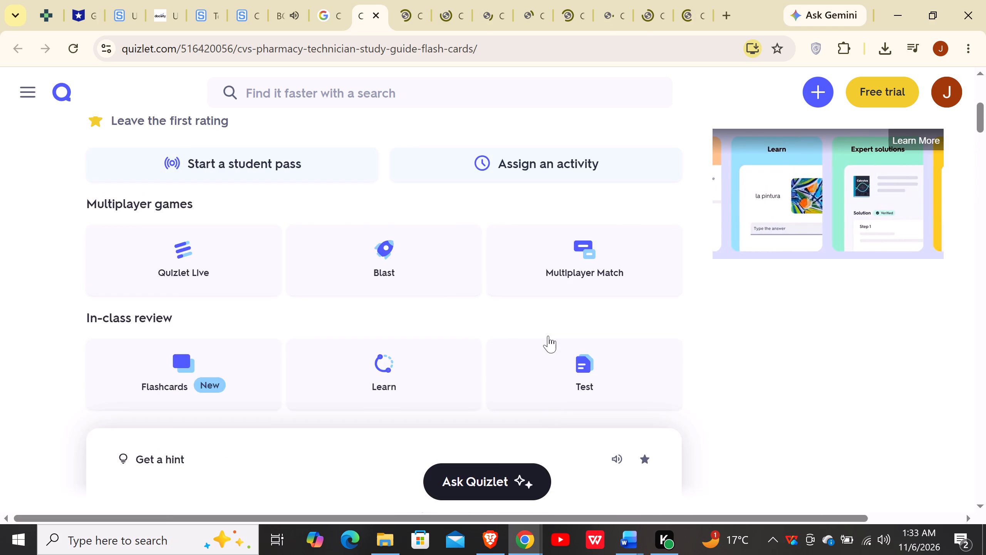
pyautogui.scroll(-1, 548, 336)
pyautogui.scroll(9, 548, 336)
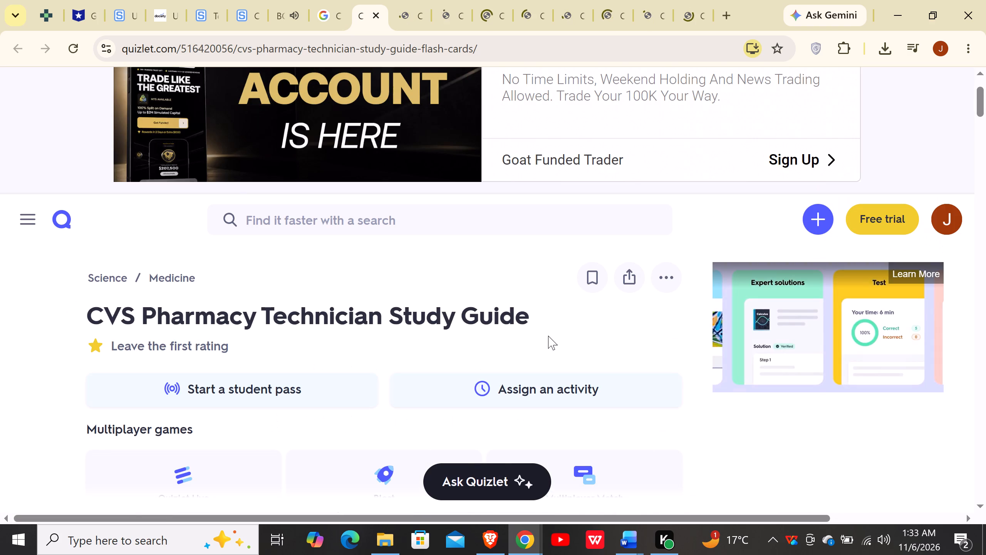
pyautogui.click(662, 274)
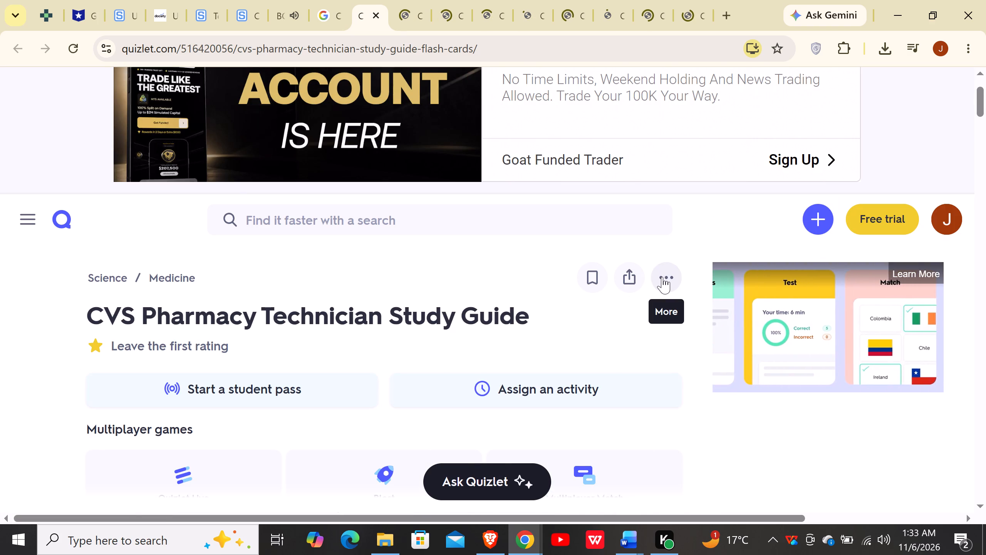
pyautogui.click(617, 354)
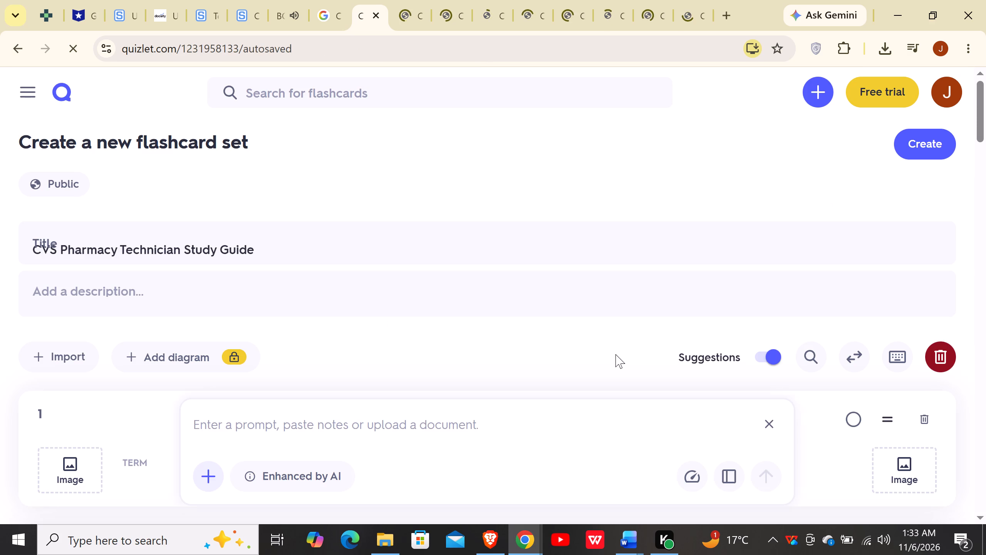
# Change the copied set's title to "CVS Pharmacy Technician Study Guide PDF".
pyautogui.click(272, 246)
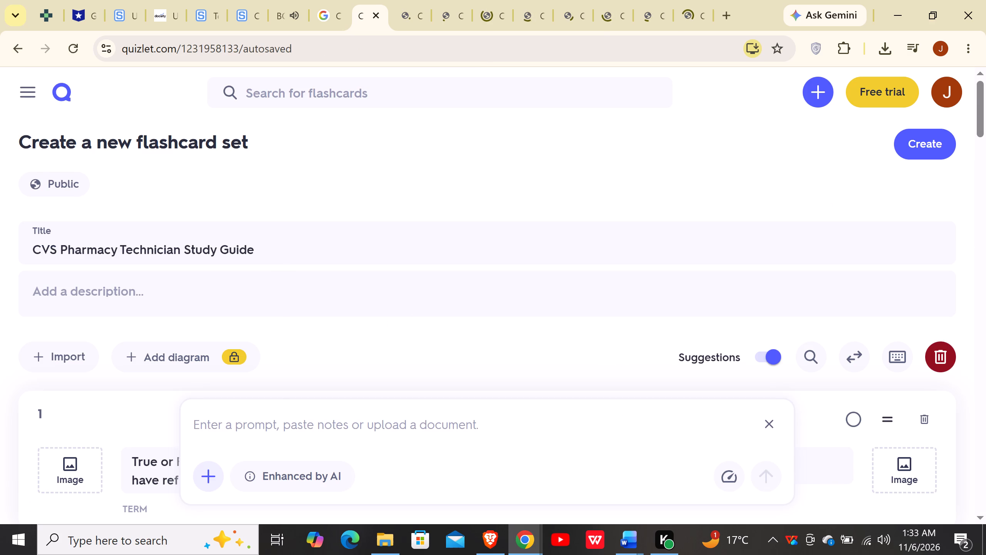
pyautogui.press('space')
pyautogui.hotkey('ctrl', 'v')
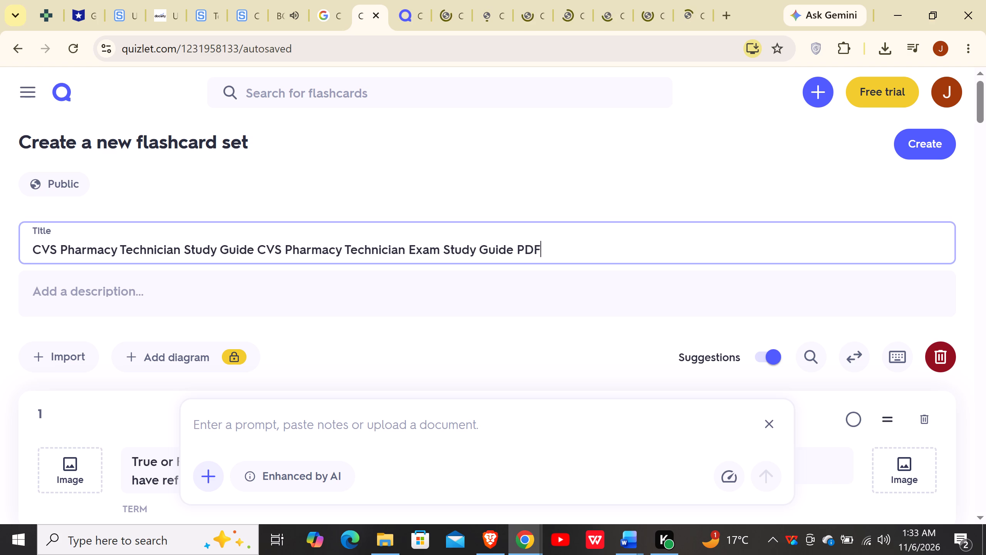
pyautogui.moveTo(257, 248); pyautogui.dragTo(511, 266)
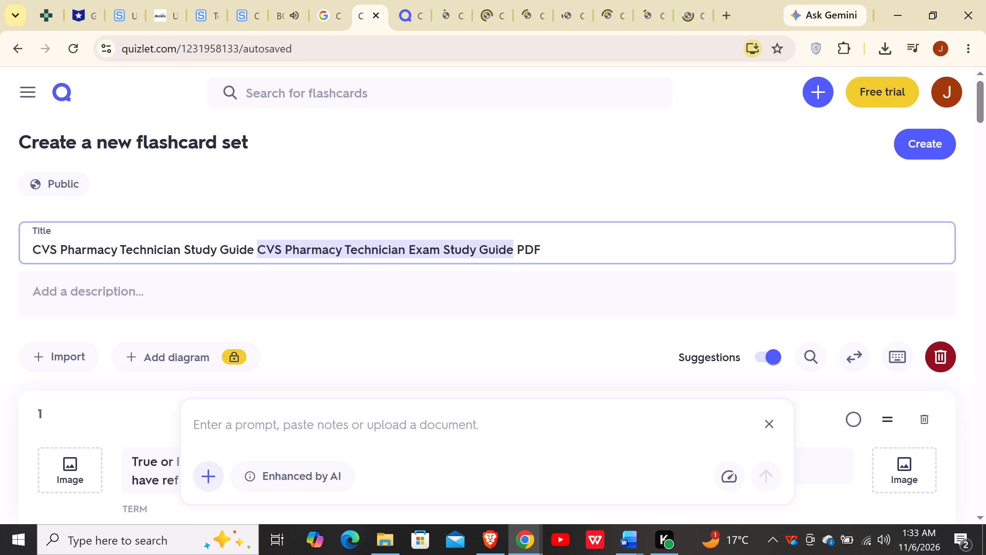
pyautogui.press('BackSpace')
pyautogui.press('BackSpace')
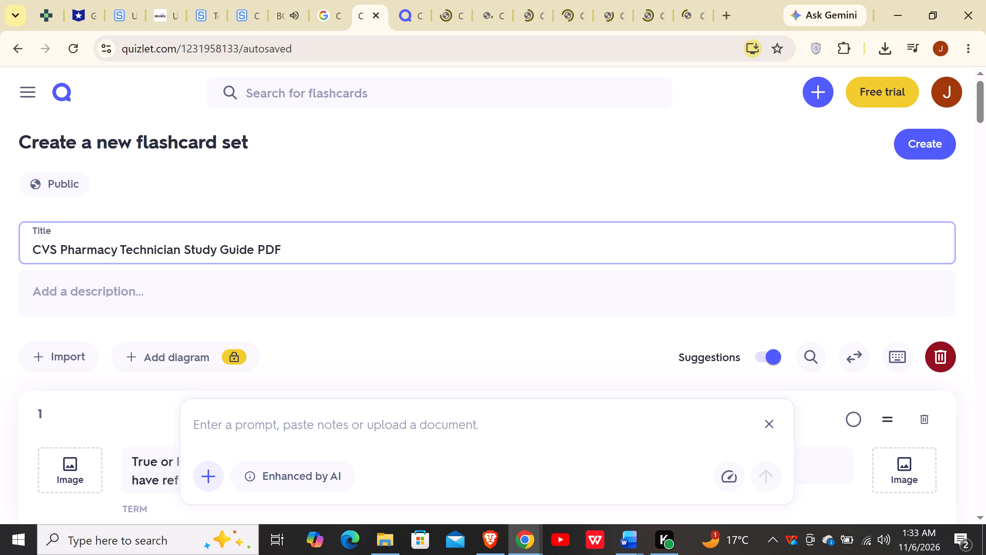
# Copy the full document title on the Stuvia page, from "CVS Pharmacy Technician Exam Study Guide PDF 2026/2027" through "Certification Prep".
pyautogui.click(243, 7)
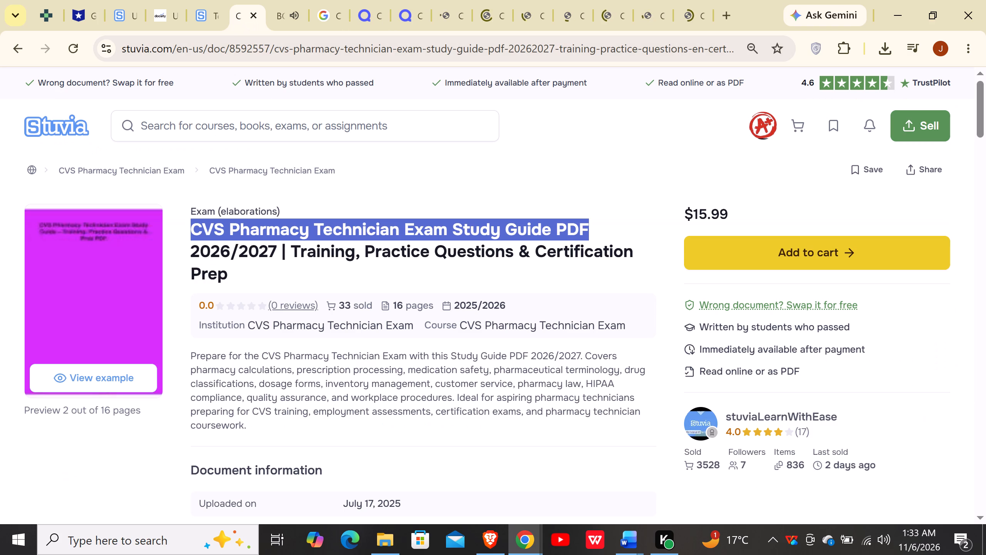
pyautogui.moveTo(224, 274); pyautogui.dragTo(205, 241)
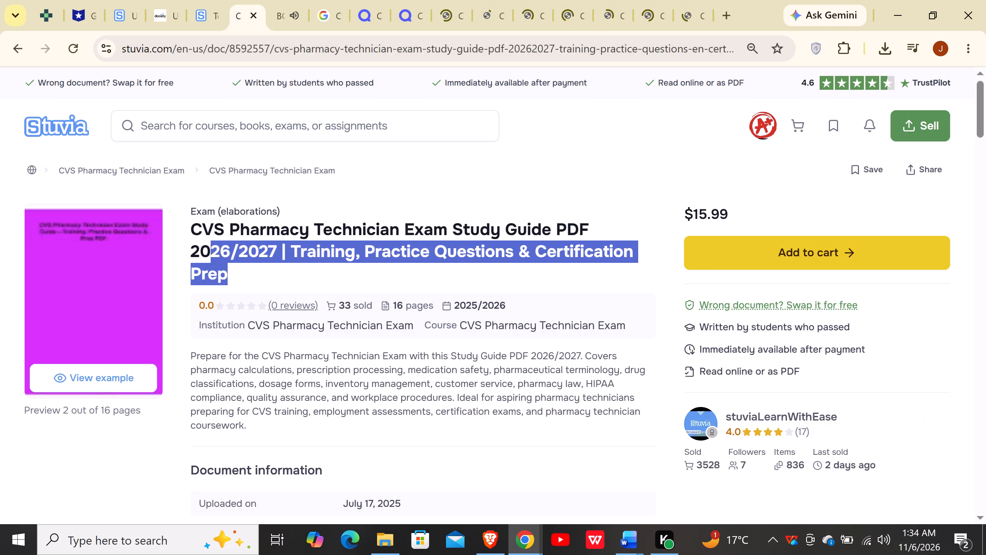
pyautogui.moveTo(205, 241); pyautogui.dragTo(186, 230)
pyautogui.rightClick(213, 230)
pyautogui.click(283, 244)
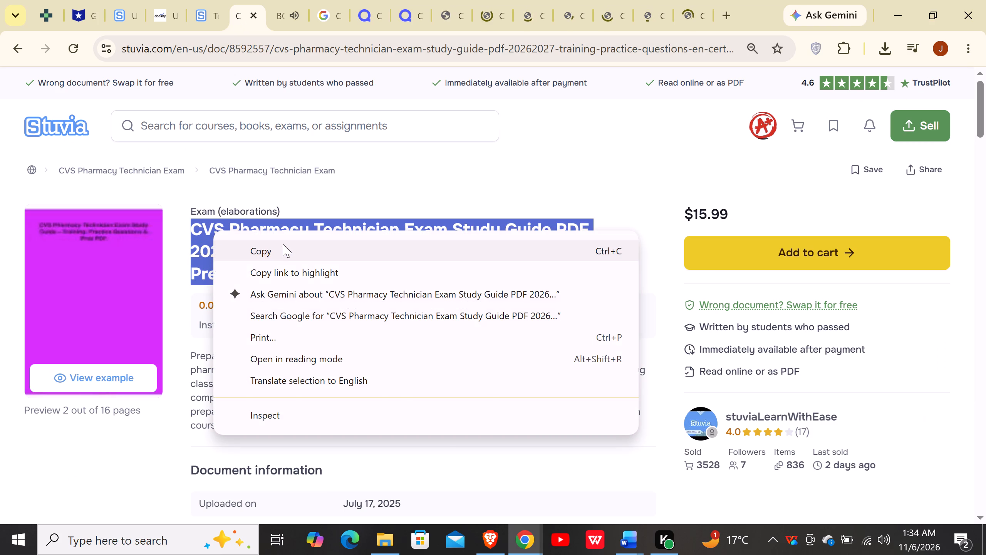
# Retitle the copied Quizlet set "CVS Pharmacy Technician Study Guide PDF 2026/2027 | Training, Practice Questions & Certification Prep PDF".
pyautogui.click(366, 13)
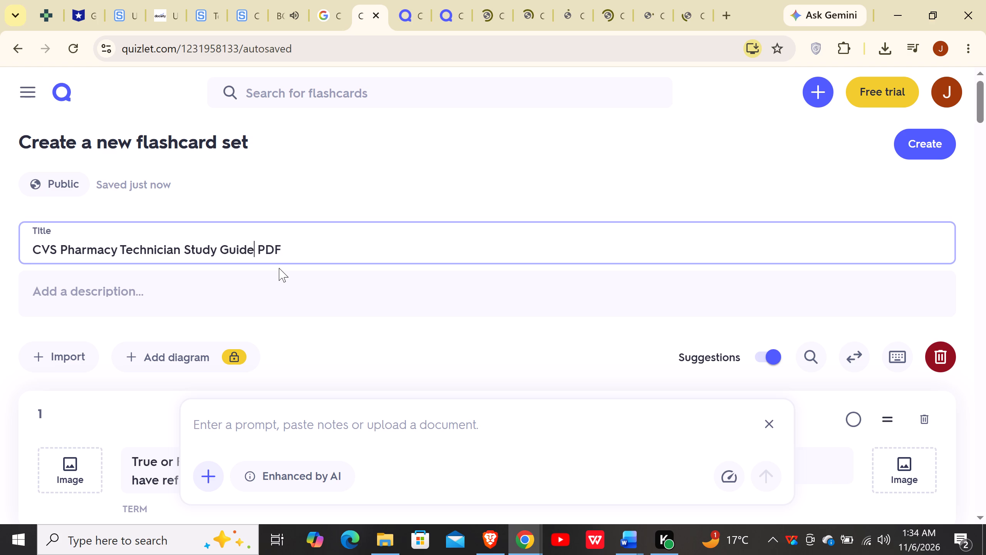
pyautogui.hotkey('ctrl', 'v')
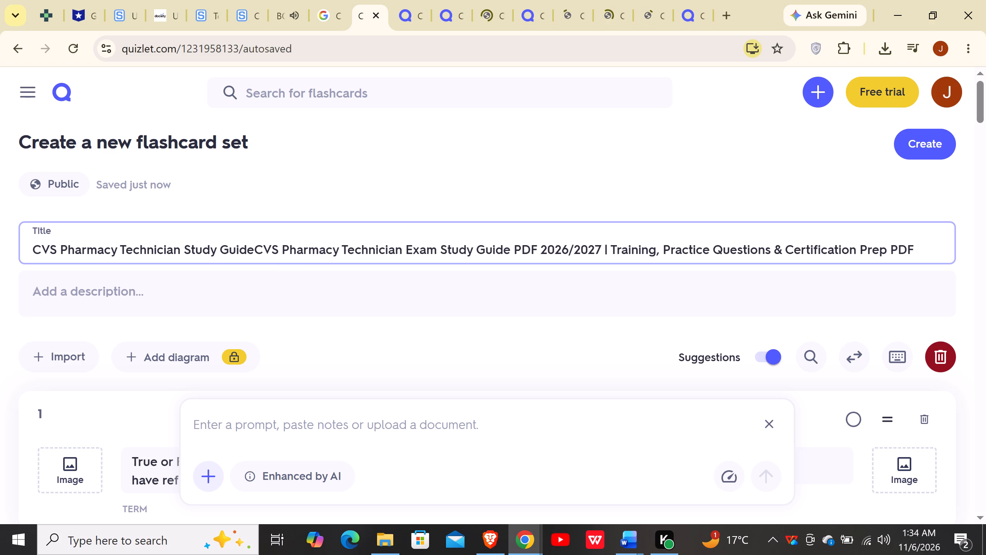
pyautogui.moveTo(255, 248); pyautogui.dragTo(414, 248)
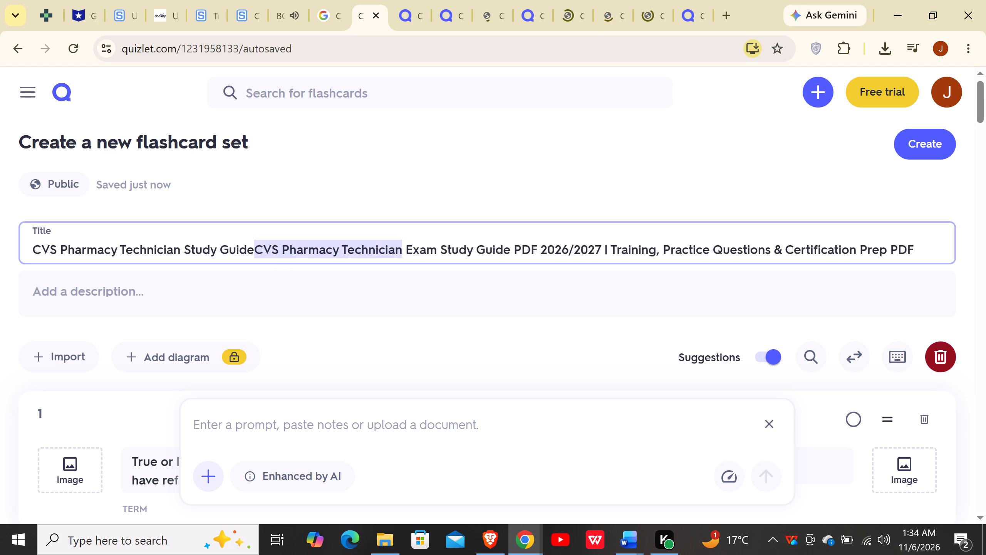
pyautogui.moveTo(414, 248); pyautogui.dragTo(510, 256)
pyautogui.press('BackSpace')
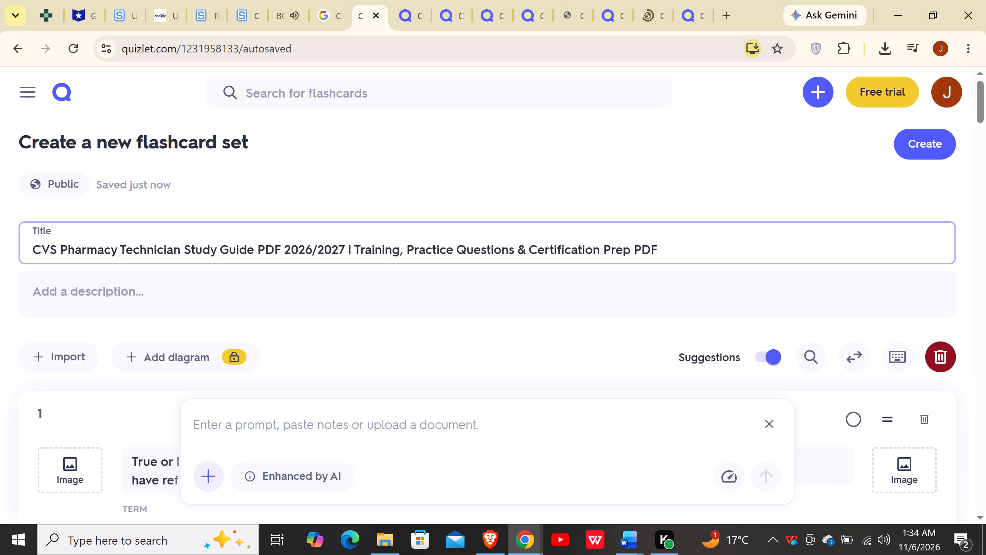
# Make the flashcard set private by setting its visibility to "Just me", and save the access settings.
pyautogui.click(67, 189)
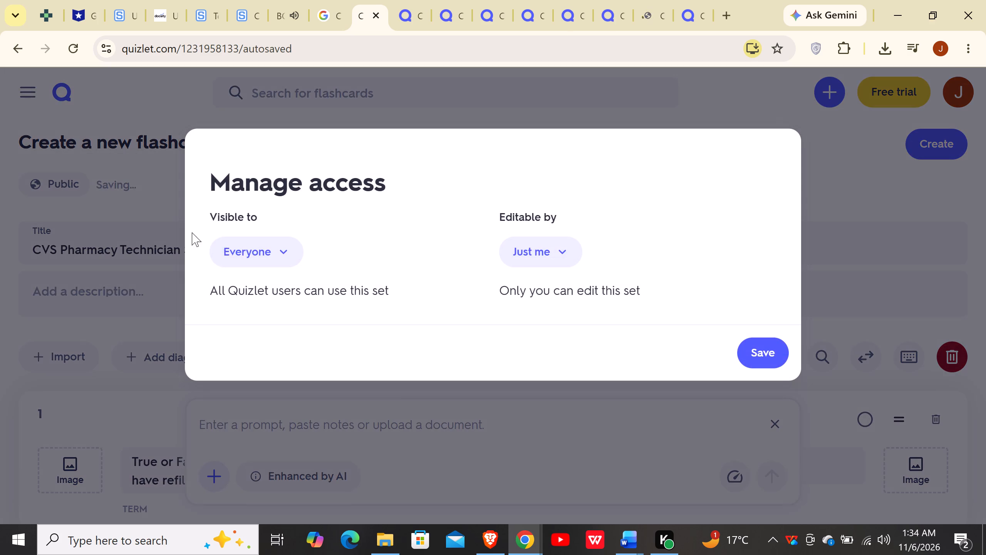
pyautogui.click(255, 252)
pyautogui.click(259, 383)
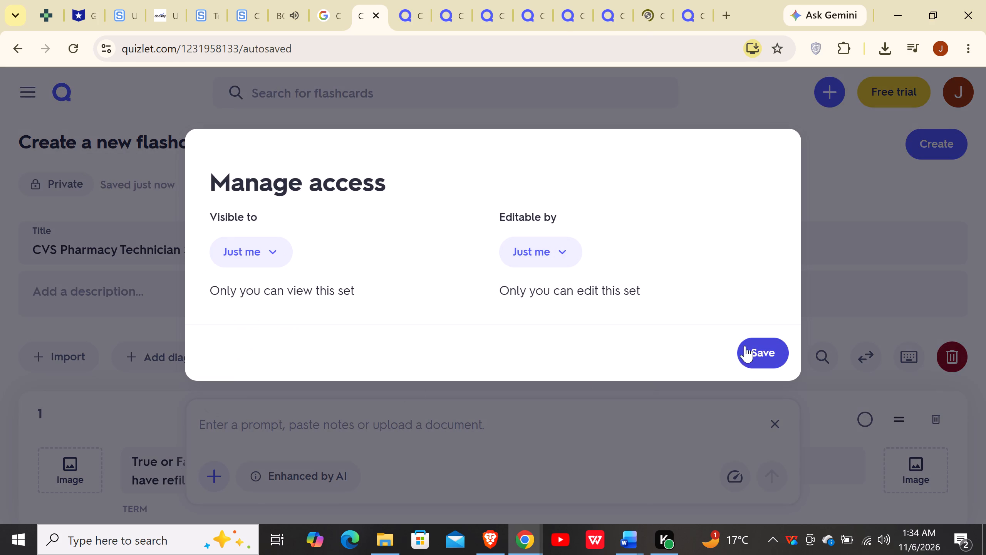
pyautogui.click(754, 353)
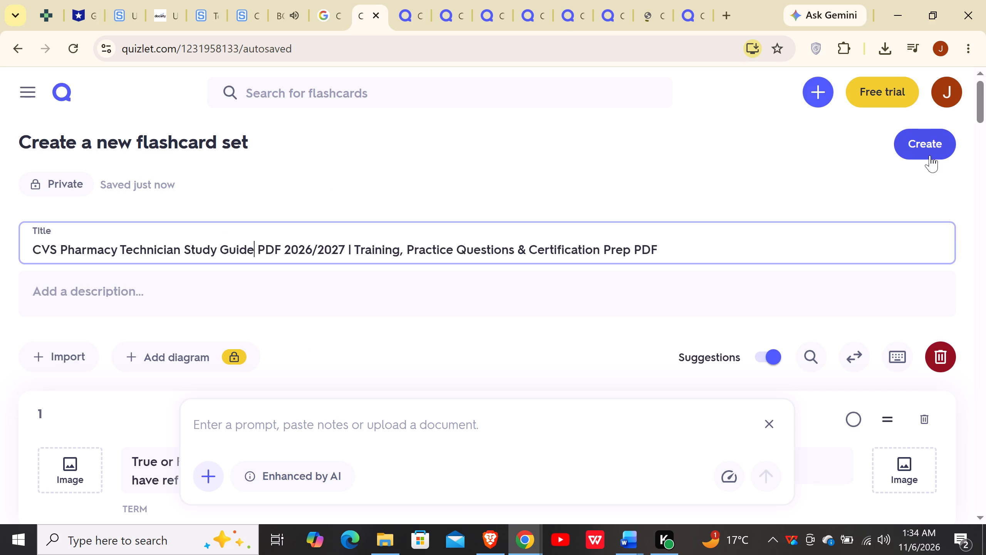
# Create the retitled flashcard set and dismiss the "Start teaching this material" window.
pyautogui.click(927, 141)
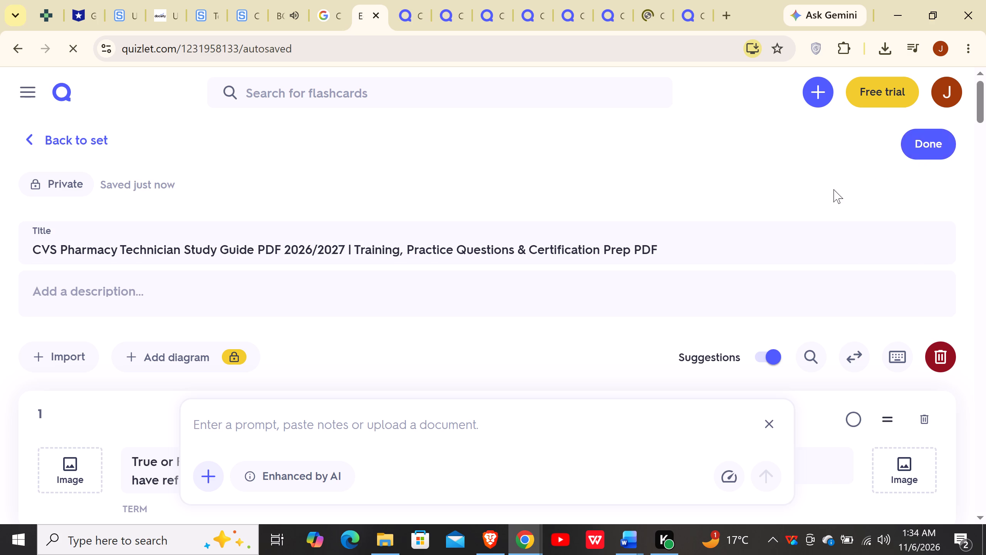
pyautogui.scroll(-3, 426, 287)
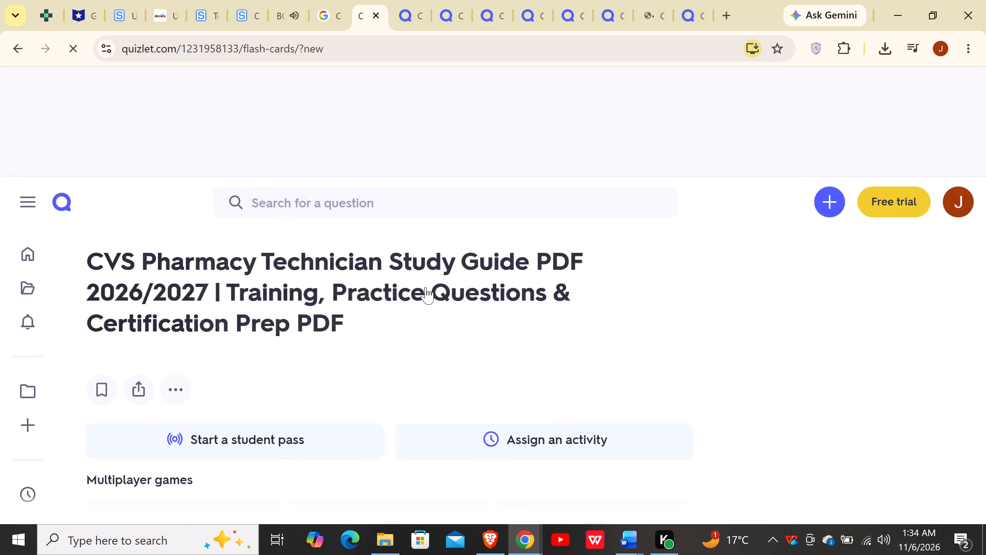
pyautogui.scroll(-3, 426, 287)
pyautogui.click(774, 156)
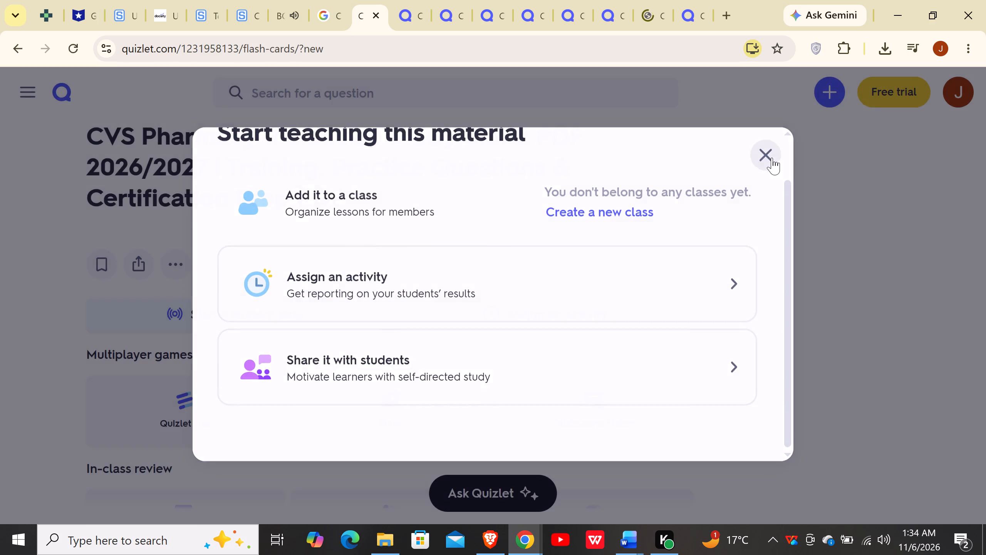
# Open the new set's Export options and use the custom separator " - Correct Answer: " between term and definition.
pyautogui.scroll(-6, 538, 249)
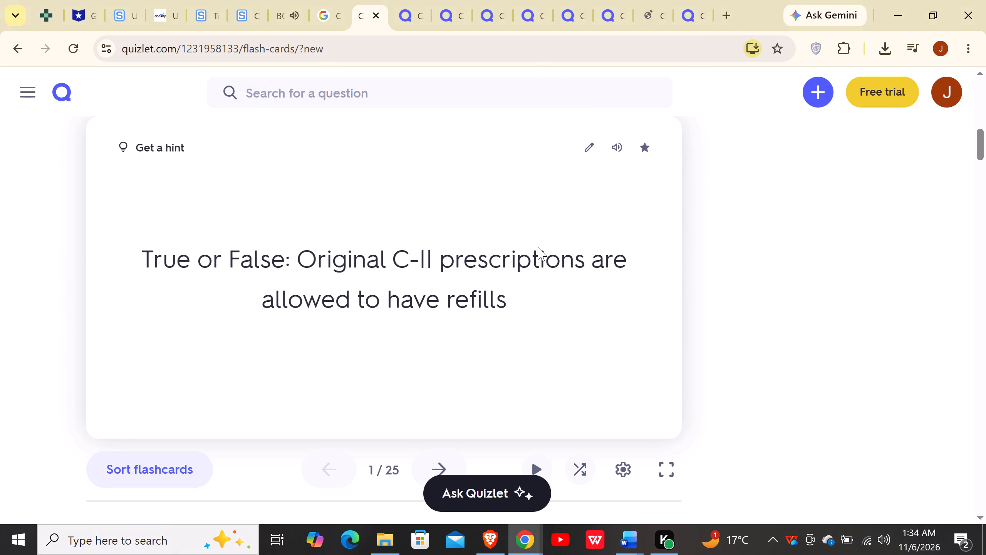
pyautogui.scroll(7, 538, 247)
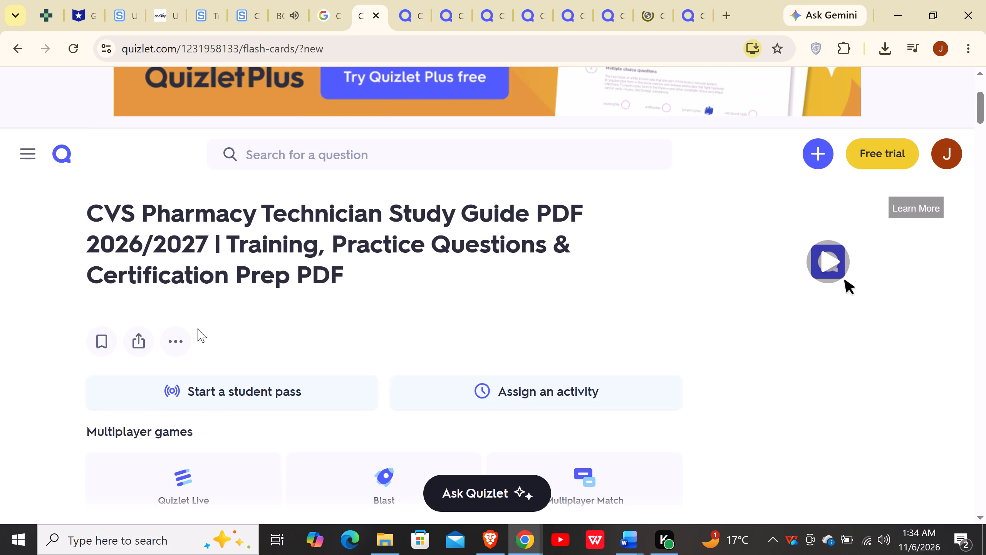
pyautogui.click(172, 345)
pyautogui.click(111, 283)
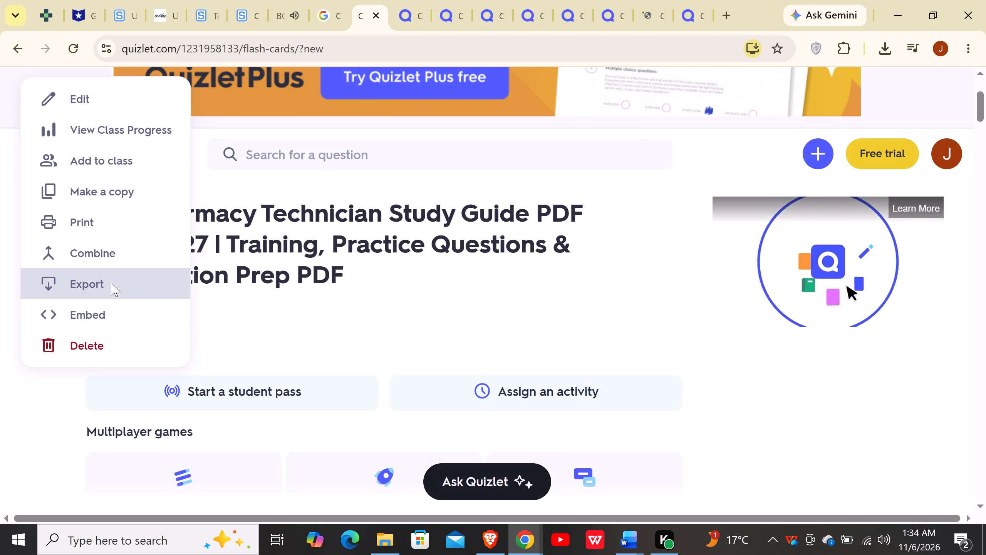
pyautogui.click(267, 323)
pyautogui.click(326, 358)
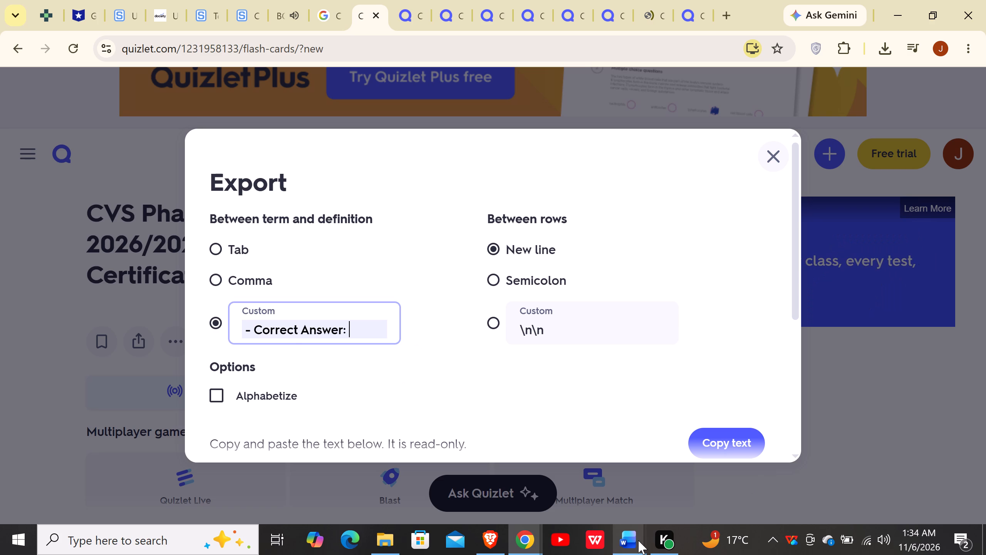
# Switch to Word's open documents and close the asphalt paving exam and SCDOT asphalt technician documents.
pyautogui.click(648, 423)
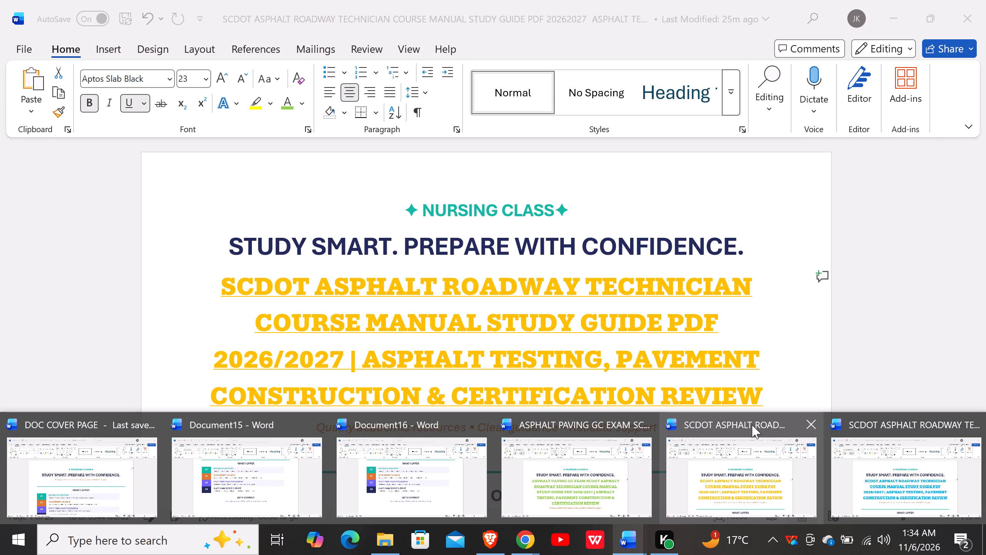
pyautogui.click(803, 430)
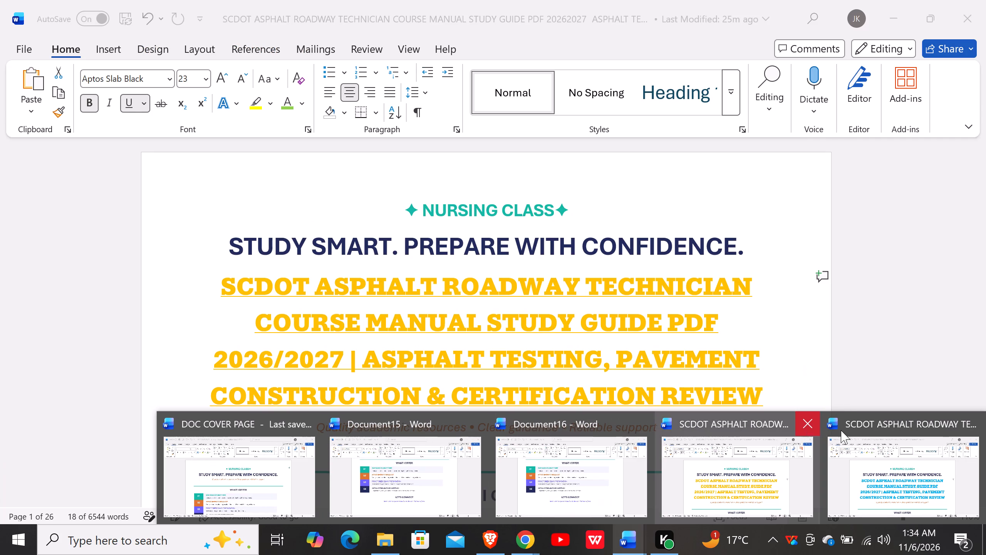
pyautogui.click(806, 424)
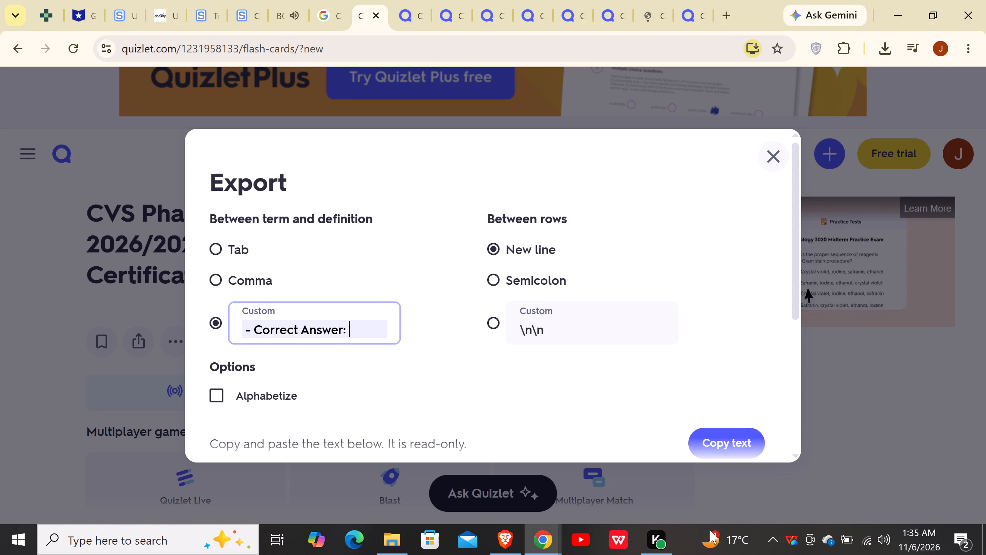
# Open the DOC COVER PAGE document from the docity folder in File Explorer.
pyautogui.click(386, 538)
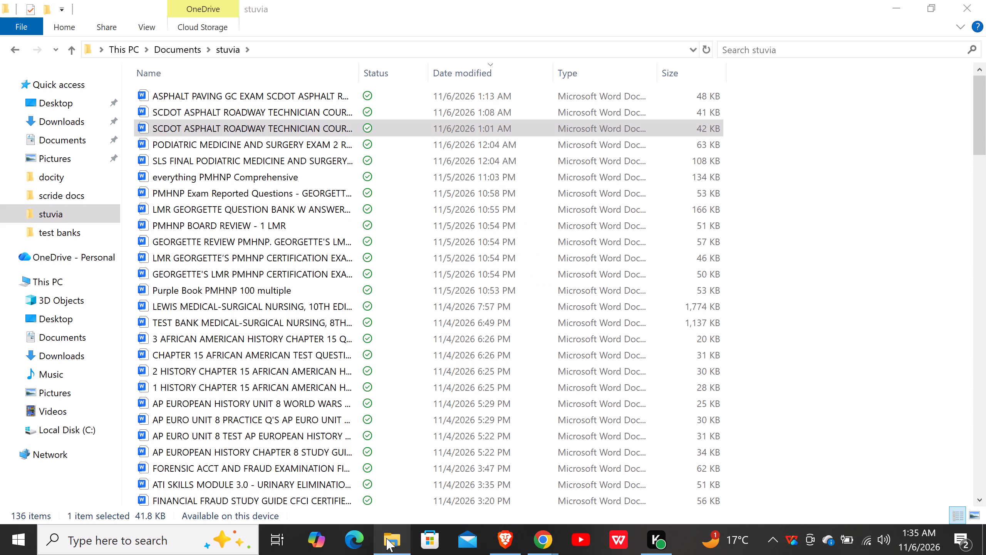
pyautogui.click(63, 181)
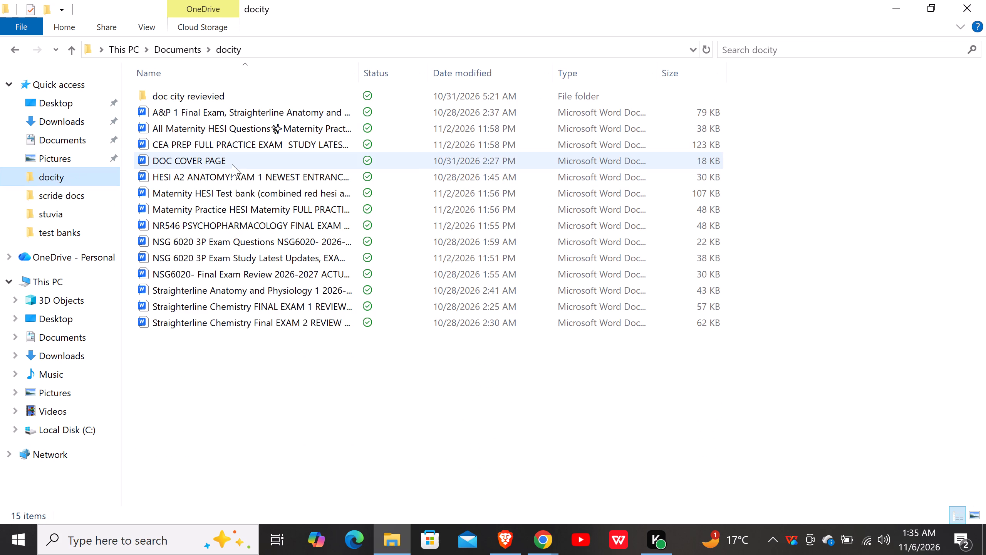
pyautogui.doubleClick(232, 164)
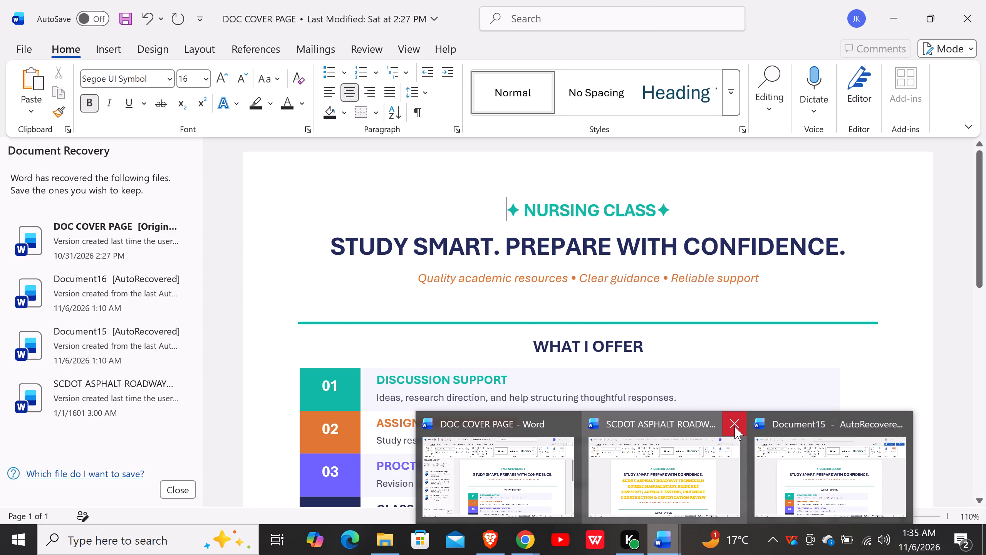
# Close the recovered SCDOT asphalt roadway document in Word.
pyautogui.click(734, 426)
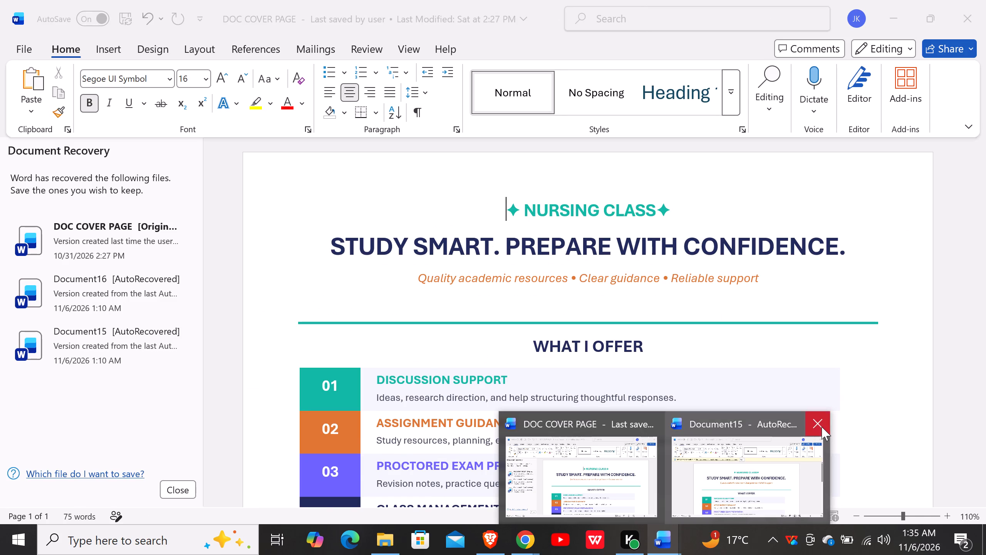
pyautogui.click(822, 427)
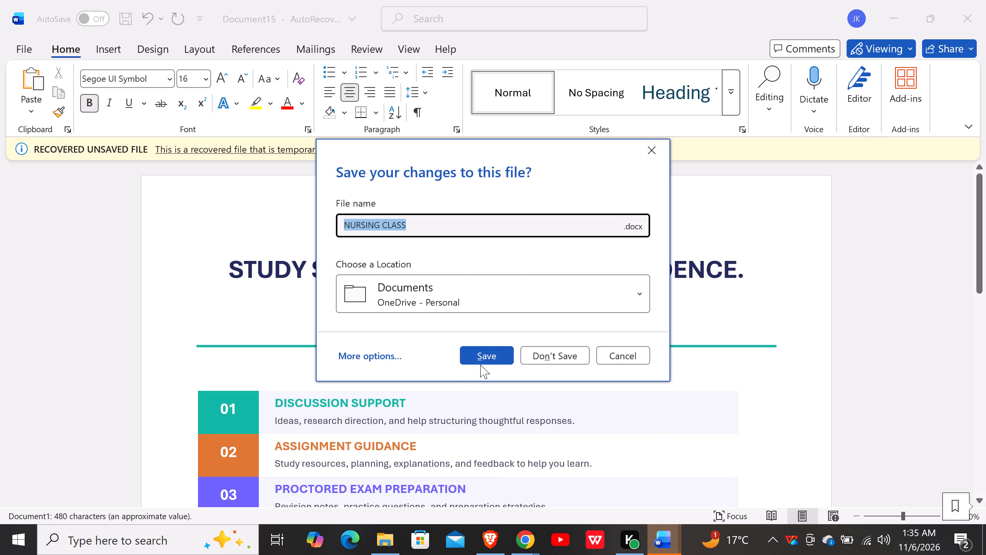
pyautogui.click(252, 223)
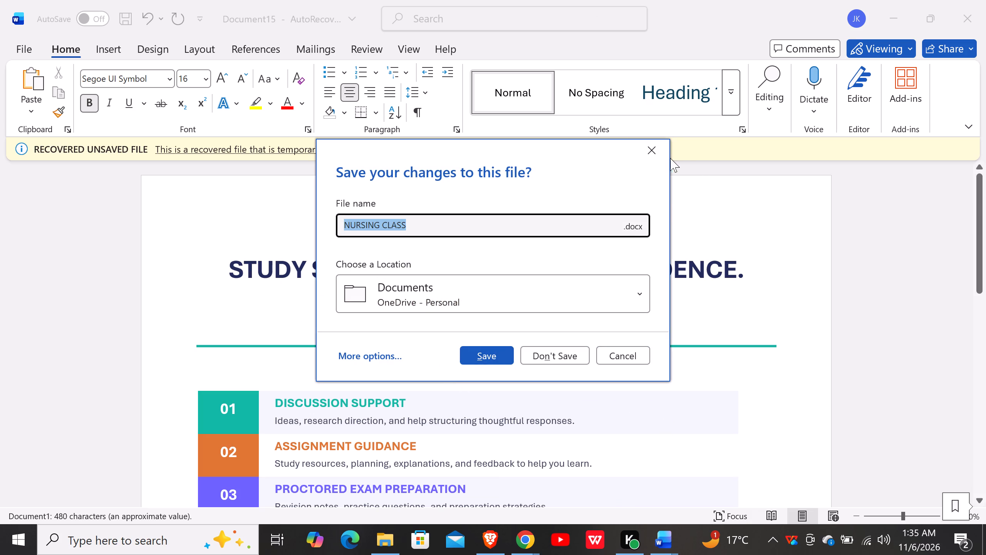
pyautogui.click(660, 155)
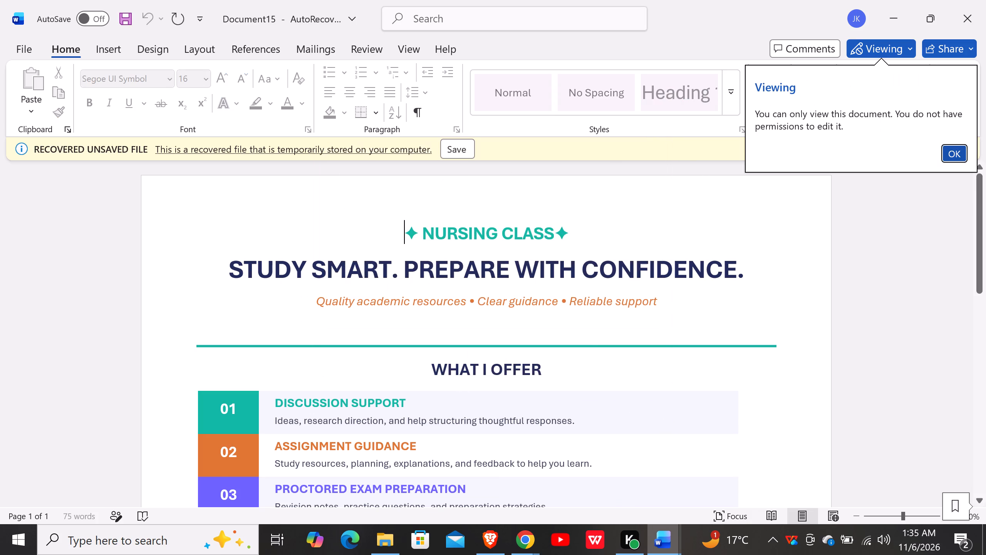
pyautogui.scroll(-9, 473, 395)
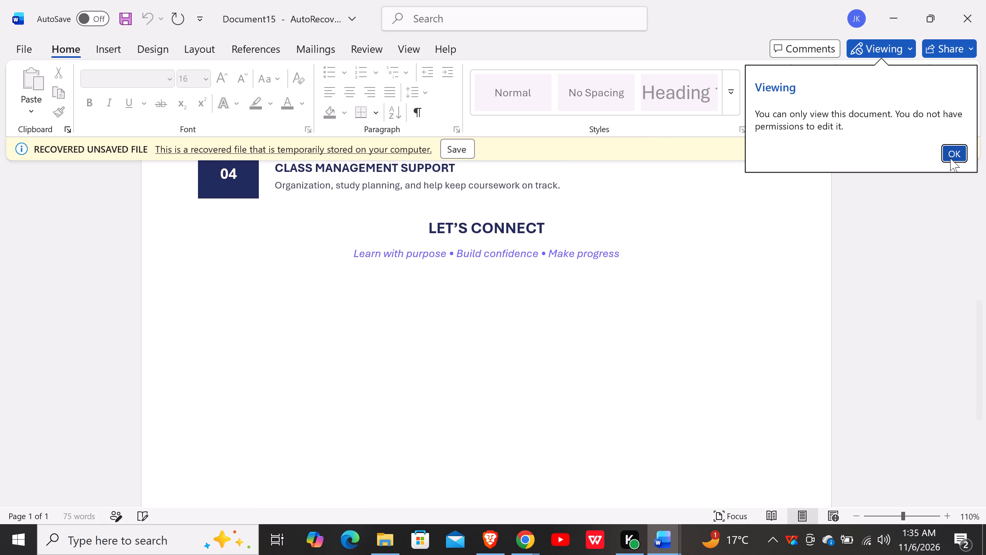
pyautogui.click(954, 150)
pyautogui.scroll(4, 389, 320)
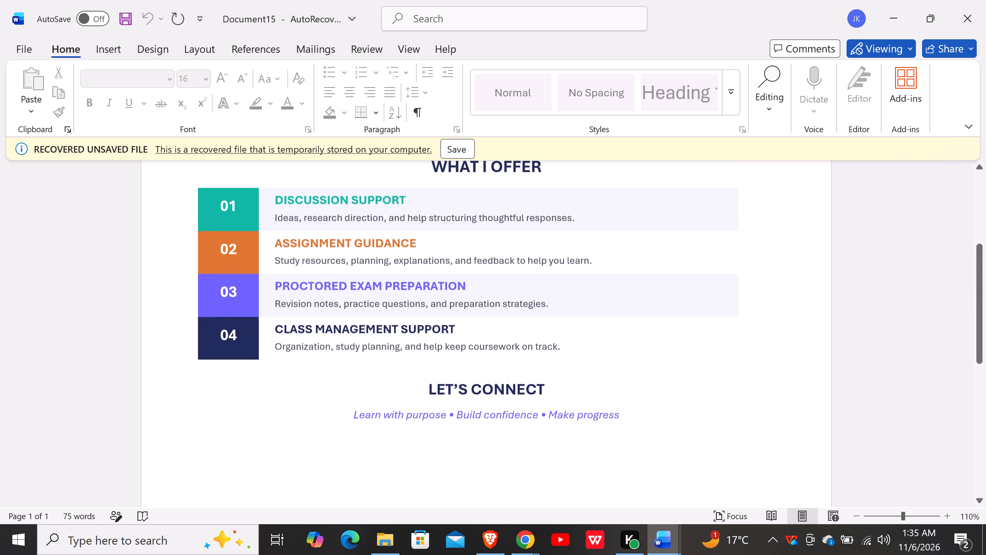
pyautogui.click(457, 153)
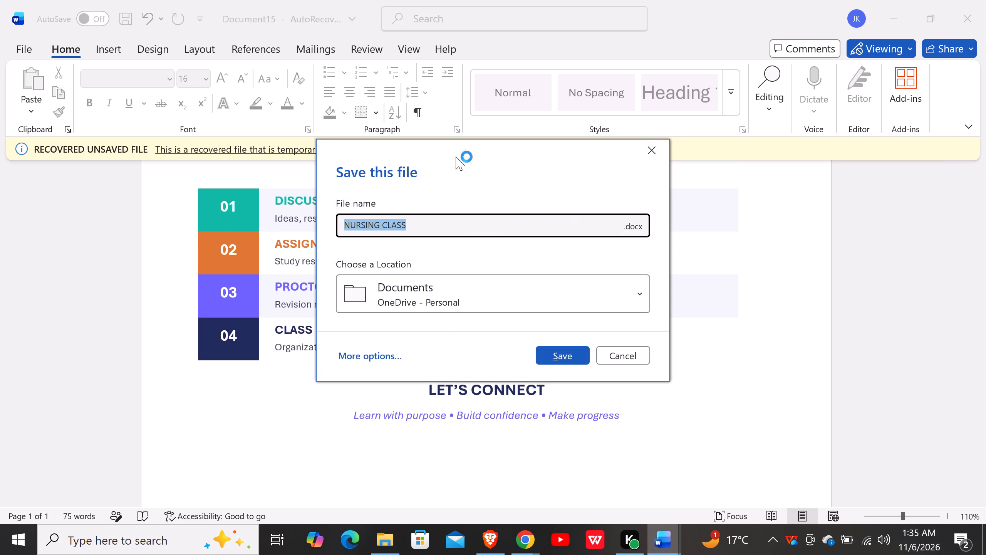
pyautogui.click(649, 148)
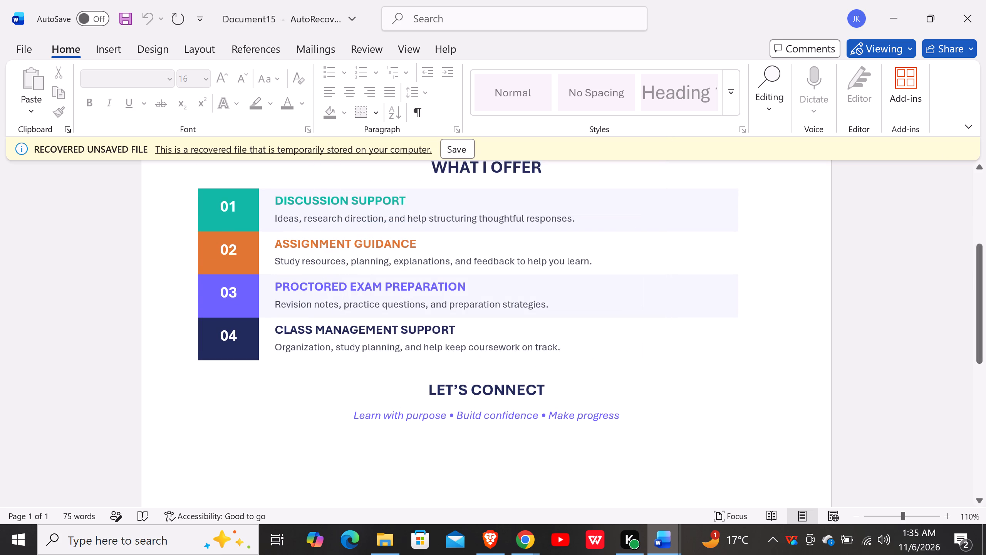
# Close the recovered Document15 without saving it and dismiss the list of recovered files.
pyautogui.click(955, 18)
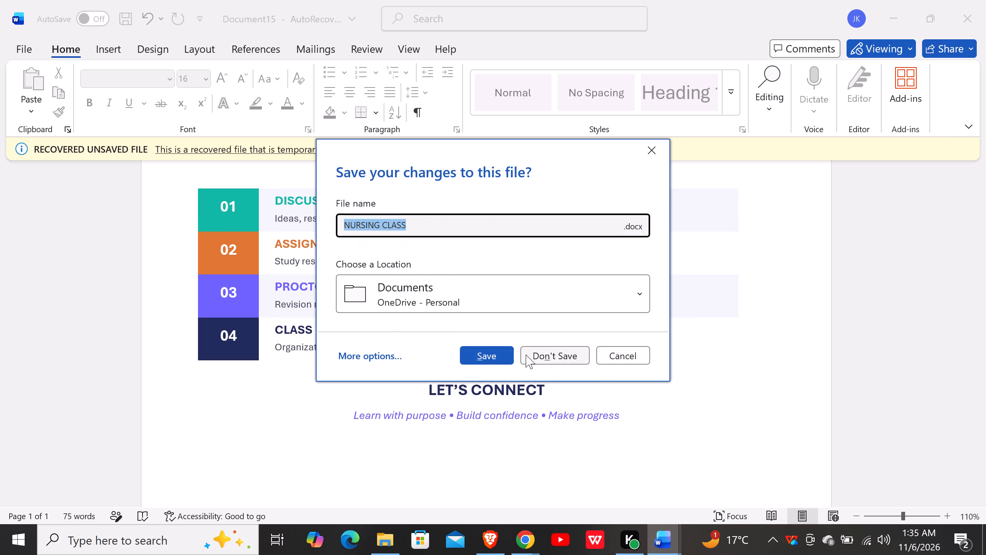
pyautogui.click(545, 349)
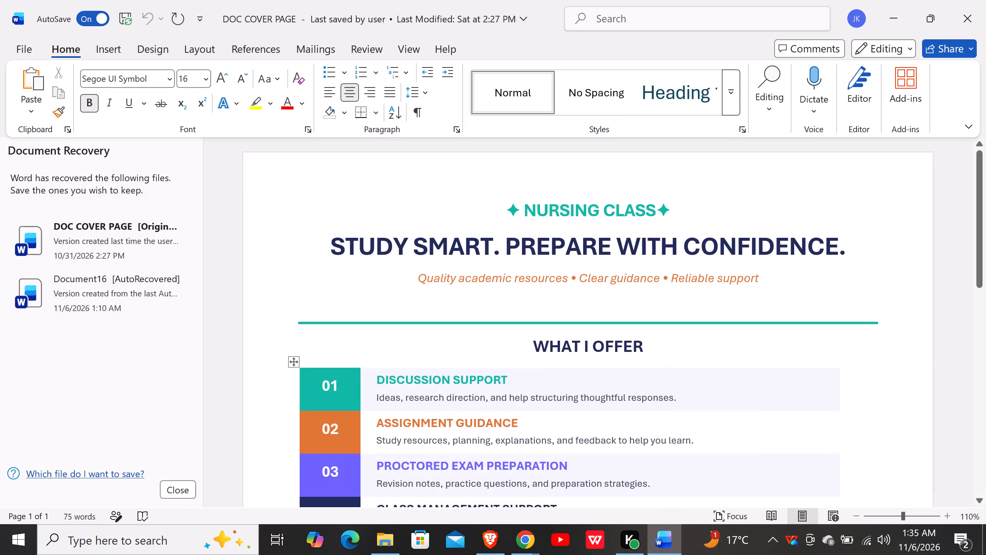
pyautogui.scroll(-2, 570, 426)
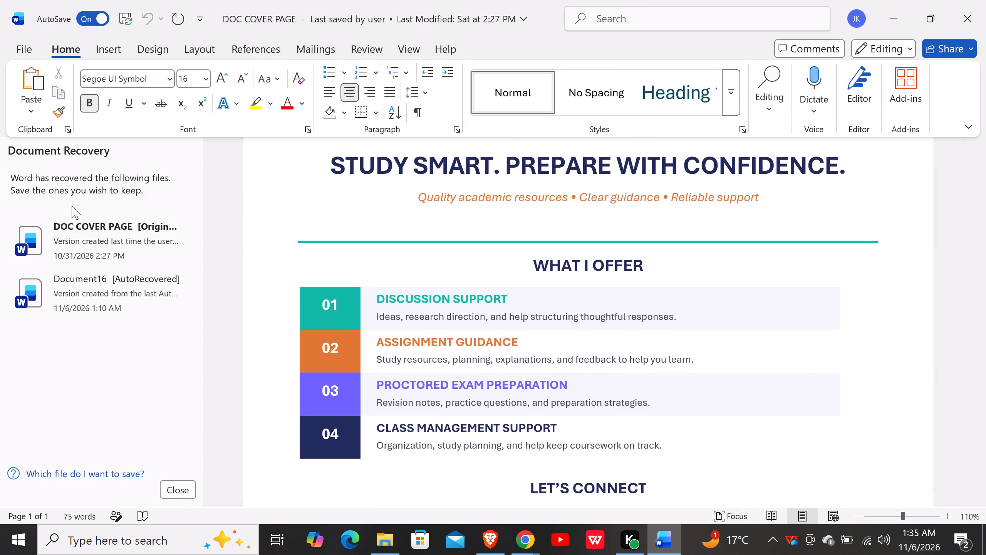
pyautogui.click(186, 496)
# Copy the entire DOC COVER PAGE content and paste it into three new blank documents.
pyautogui.scroll(4, 534, 429)
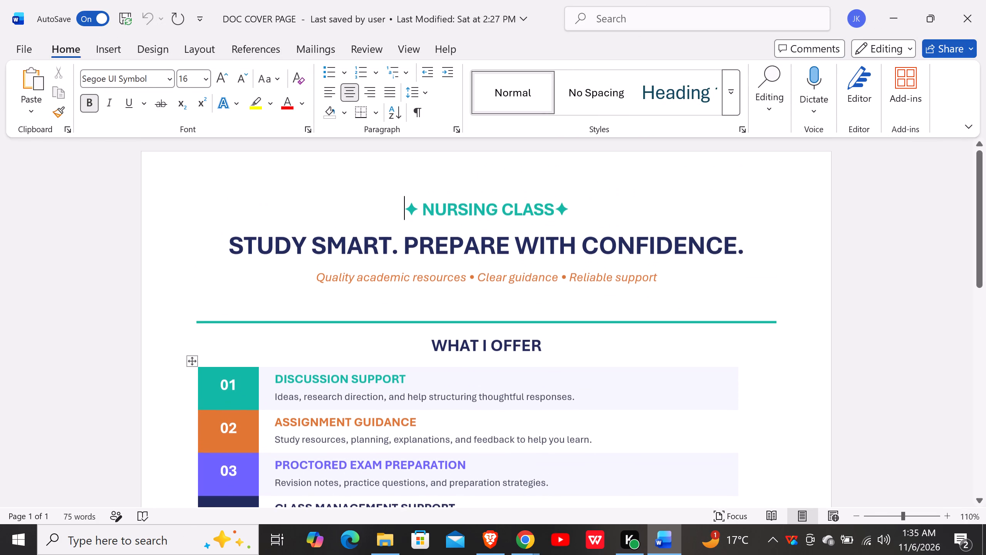
pyautogui.scroll(3, 534, 429)
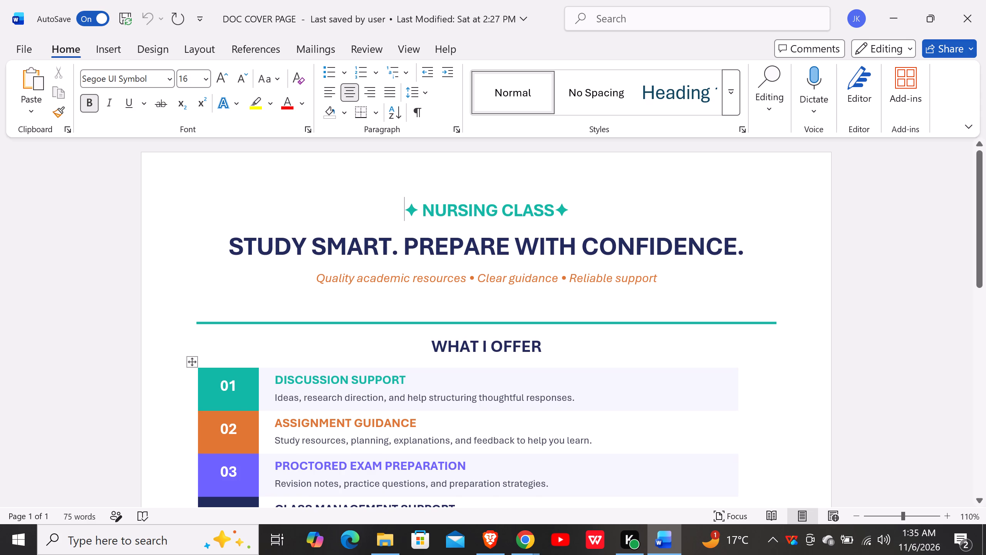
pyautogui.hotkey('ctrl', 'a')
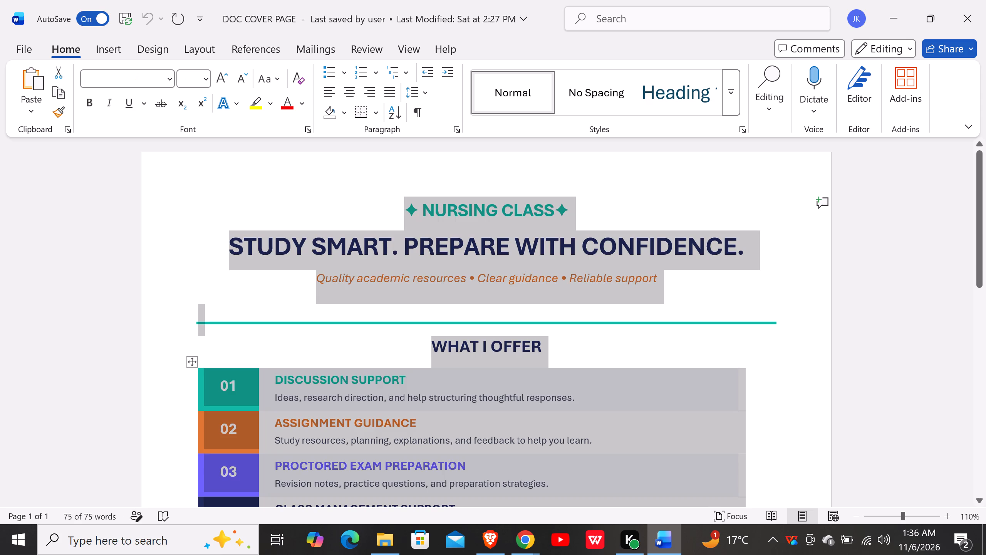
pyautogui.hotkey('ctrl', 'c')
pyautogui.hotkey('ctrl', 'n')
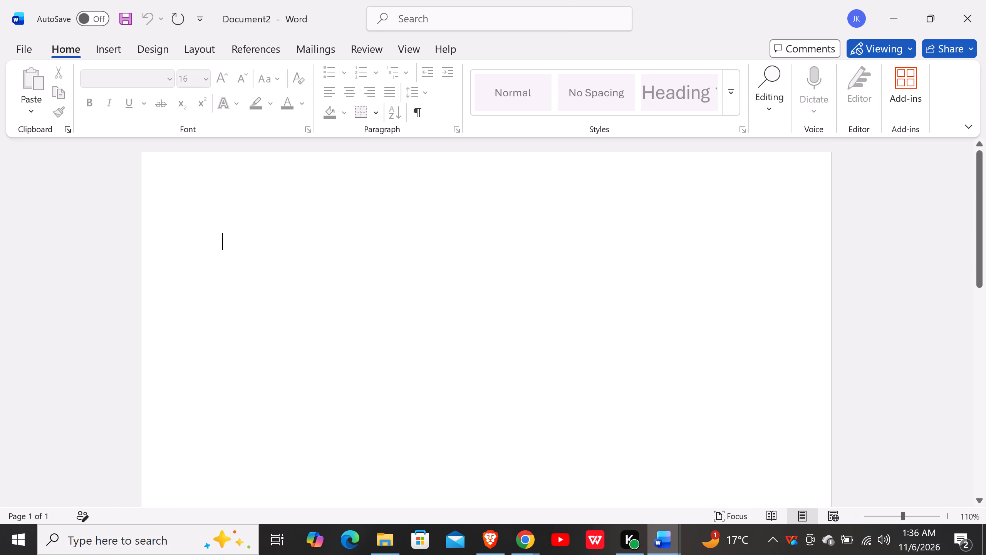
pyautogui.hotkey('ctrl', 'v')
pyautogui.hotkey('ctrl', 'n')
pyautogui.hotkey('ctrl', 'v')
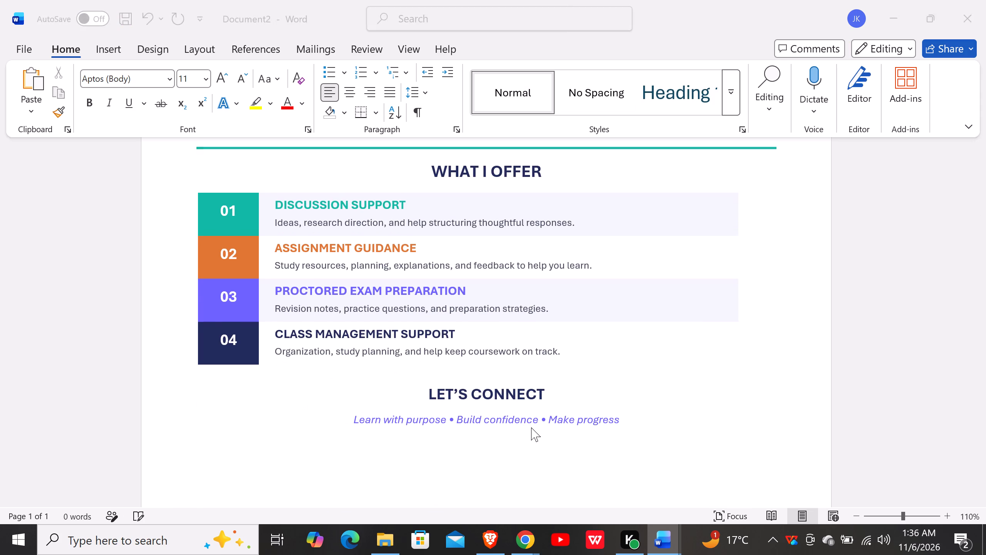
pyautogui.hotkey('ctrl', 'n')
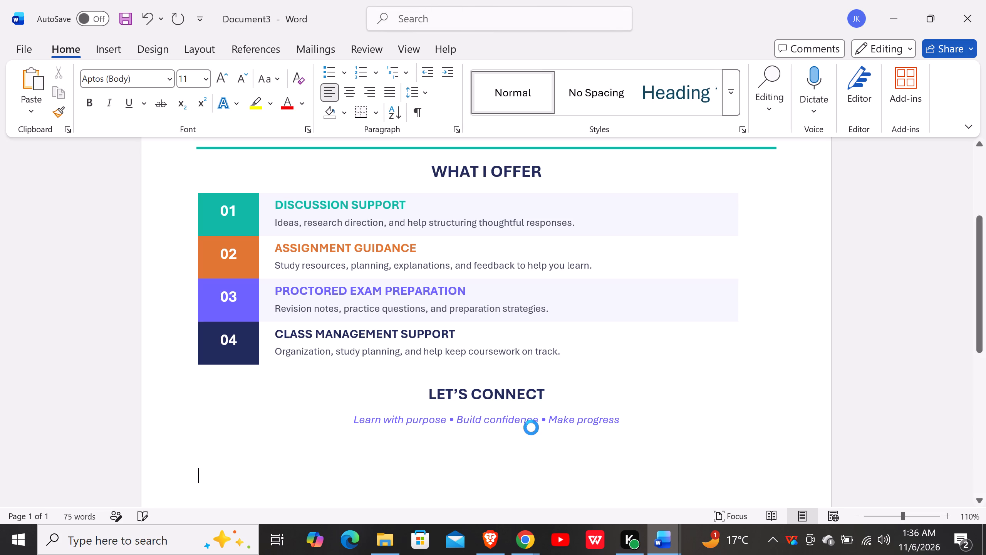
pyautogui.hotkey('ctrl', 'v')
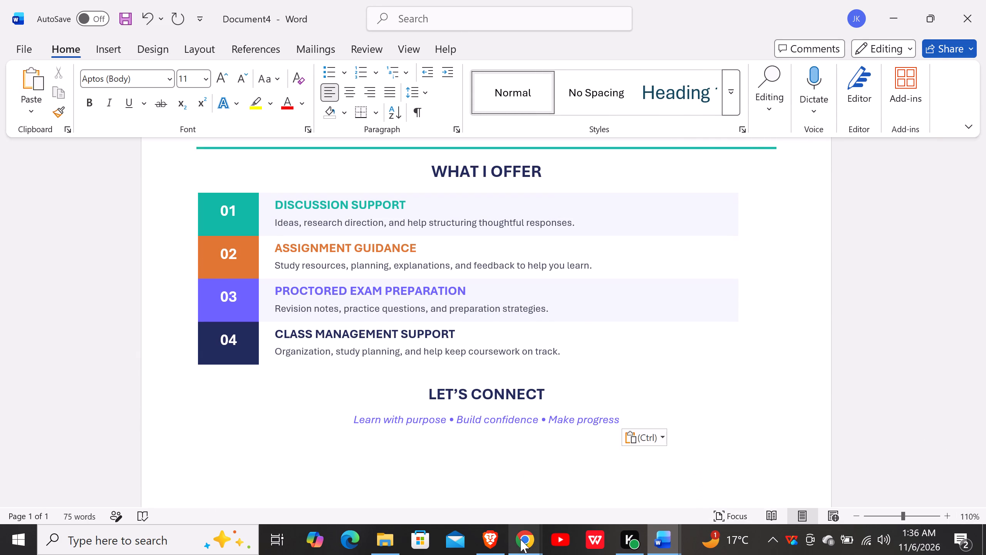
# Copy the exported question-and-answer text from Quizlet in Chrome and paste it below the cover page in the first new Word document.
pyautogui.click(572, 489)
pyautogui.scroll(-2, 546, 353)
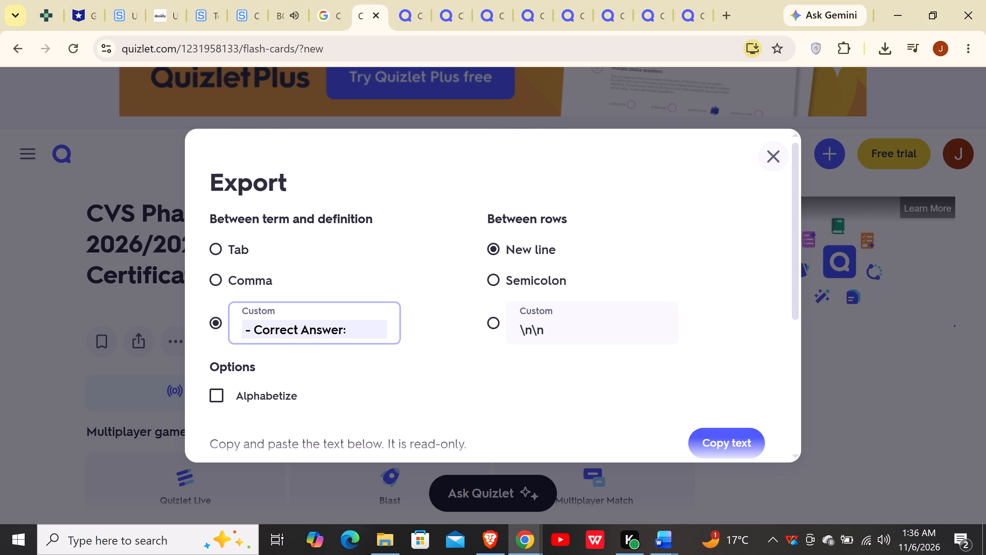
pyautogui.click(710, 287)
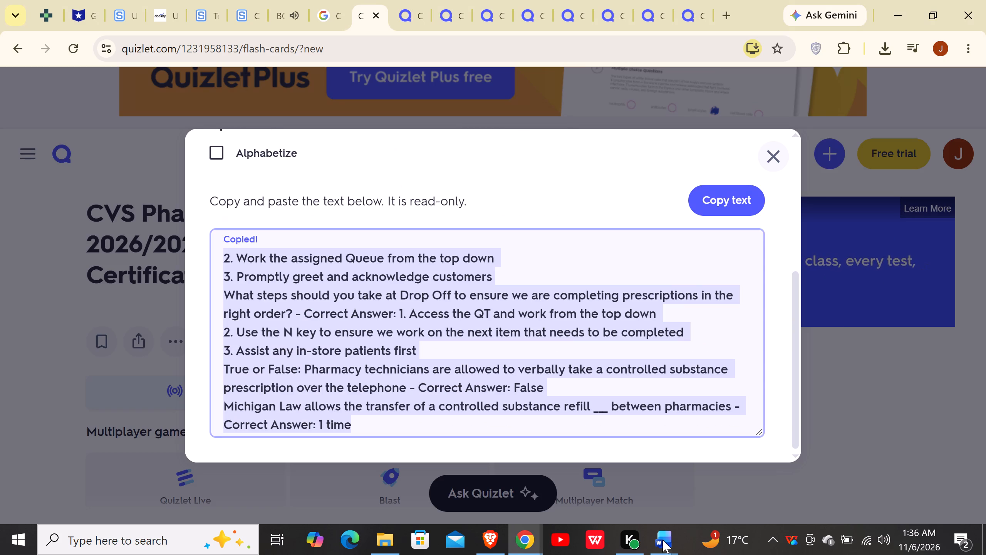
pyautogui.click(604, 475)
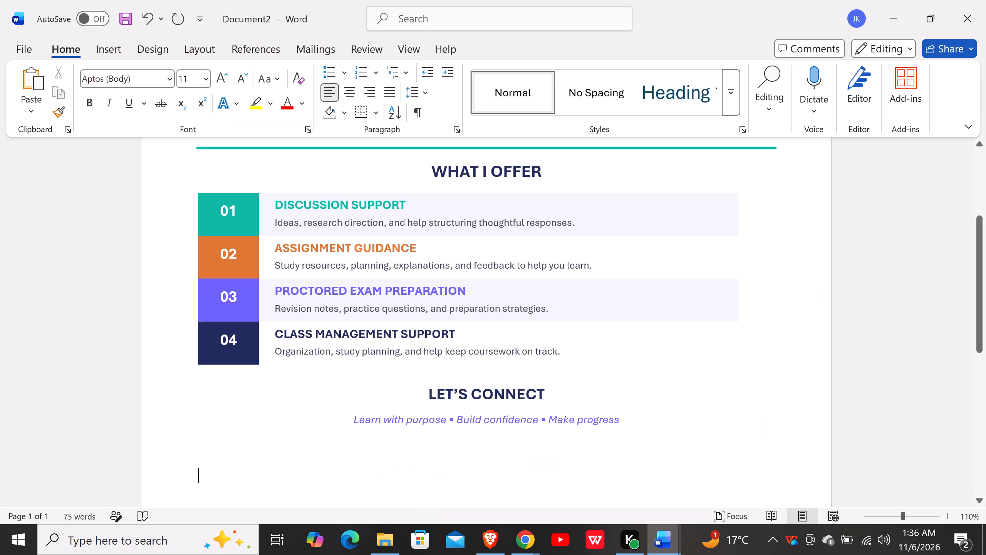
pyautogui.hotkey('ctrl', 'v')
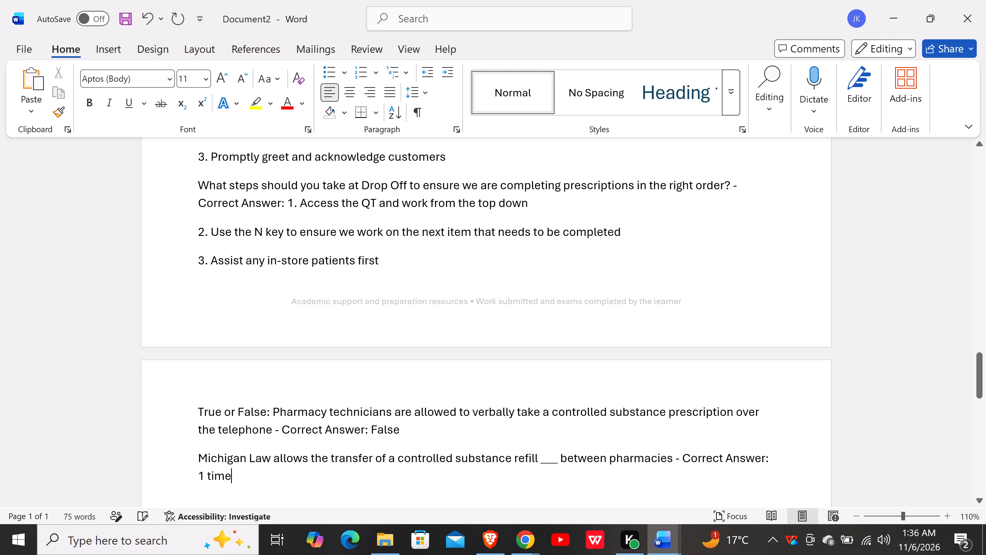
# Format all the pasted questions and answers as 14 pt Times New Roman.
pyautogui.click(225, 470)
pyautogui.moveTo(247, 473); pyautogui.dragTo(226, 473)
pyautogui.moveTo(226, 473); pyautogui.dragTo(221, 174)
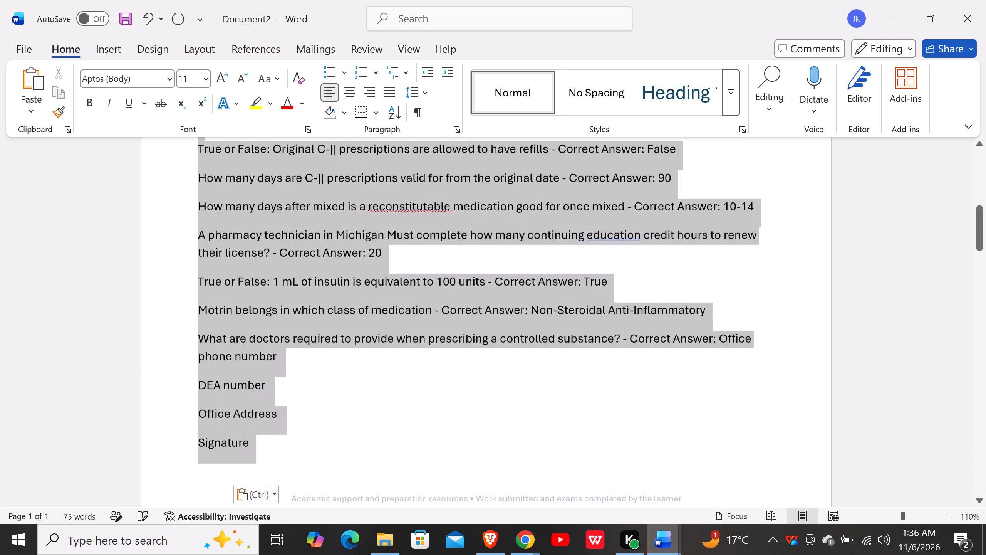
pyautogui.moveTo(221, 174); pyautogui.dragTo(202, 239)
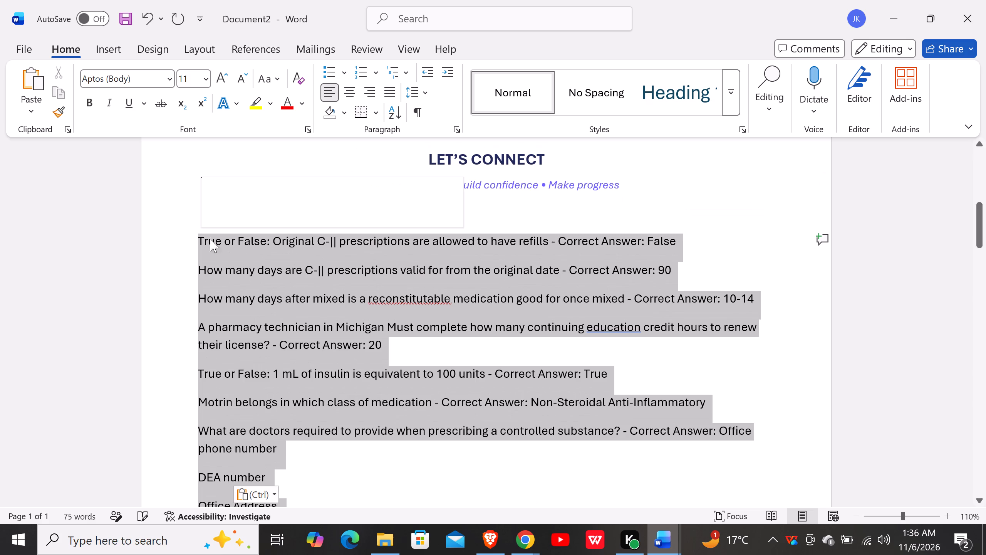
pyautogui.click(318, 189)
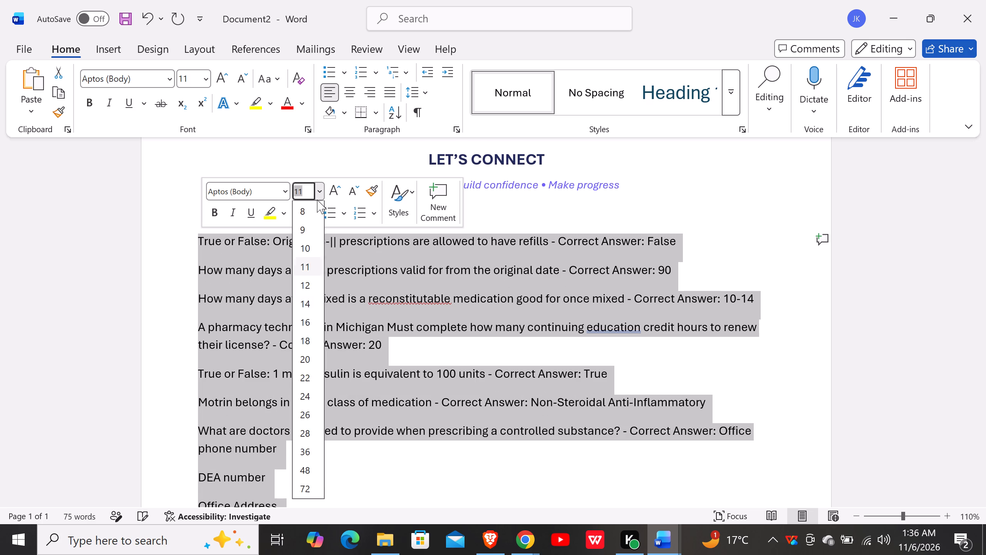
pyautogui.click(310, 304)
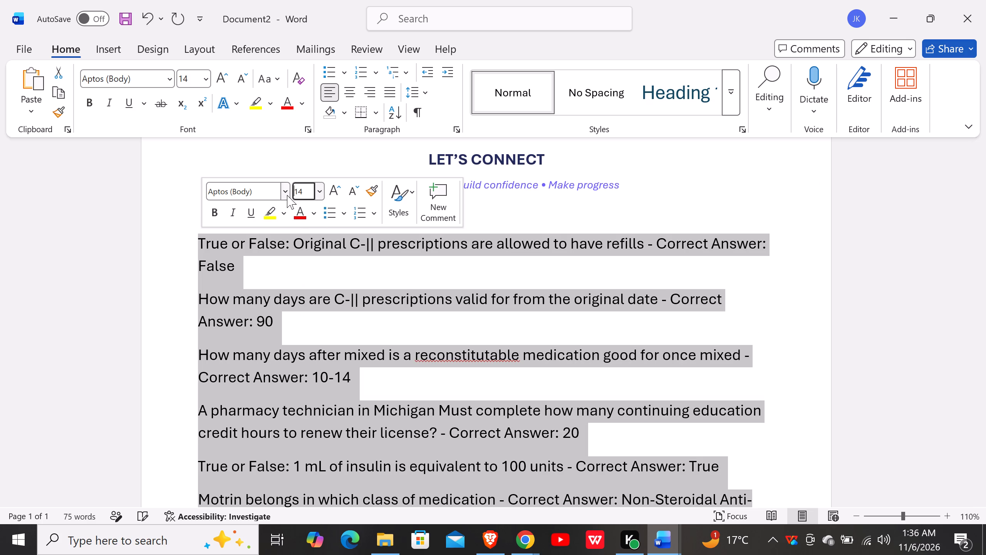
pyautogui.click(287, 194)
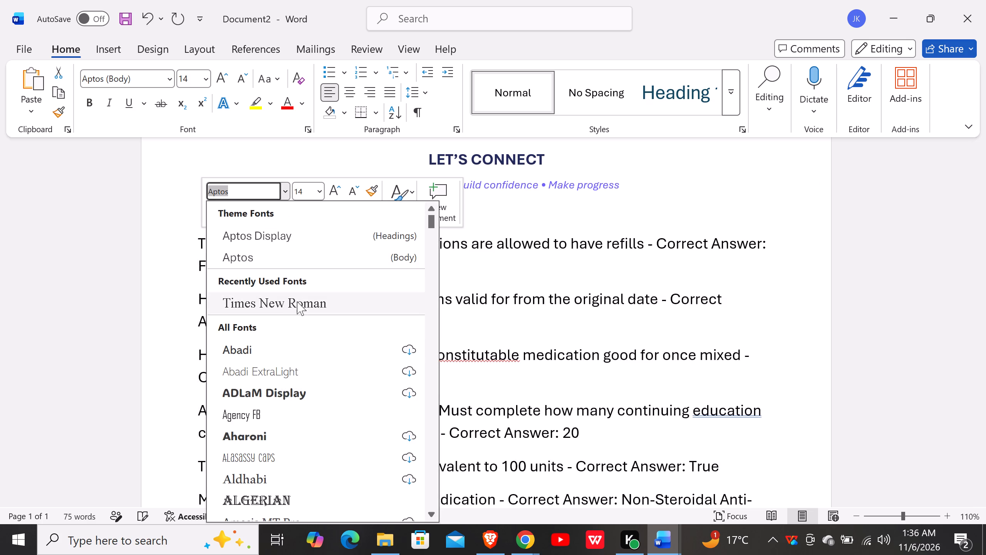
pyautogui.click(297, 301)
# Accept the suggested corrections "reconstitute" for "reconstitutable" and "educations" for "education" in the pasted questions.
pyautogui.click(433, 326)
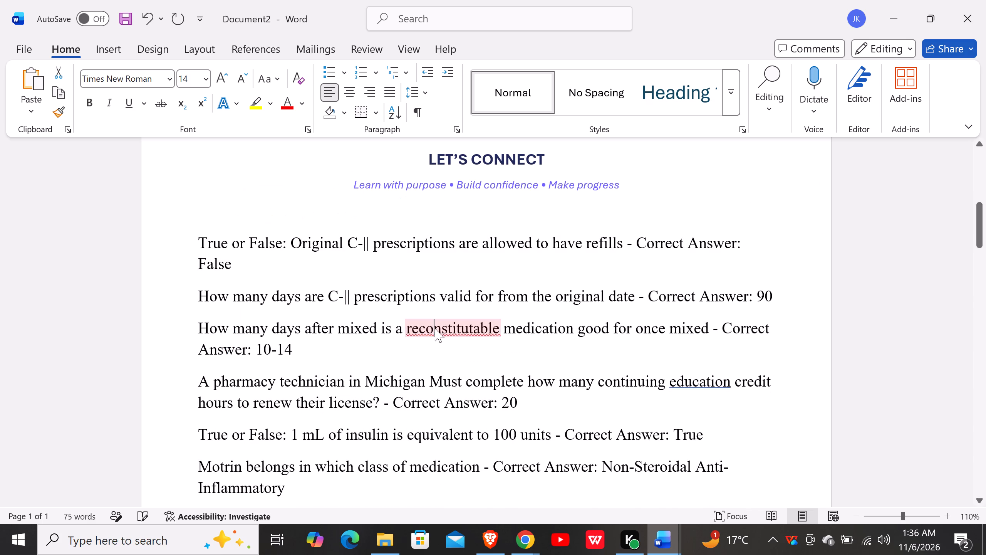
pyautogui.click(440, 328)
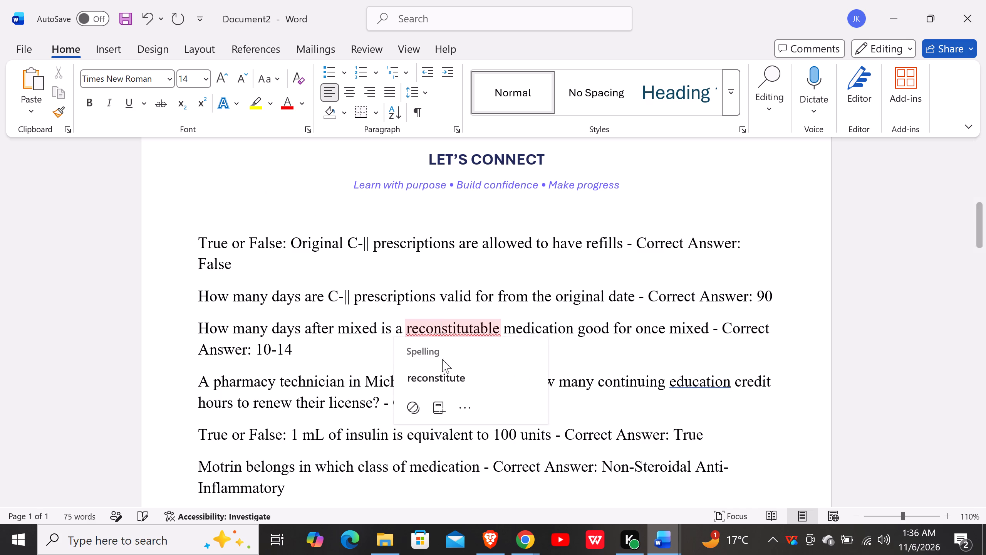
pyautogui.click(435, 382)
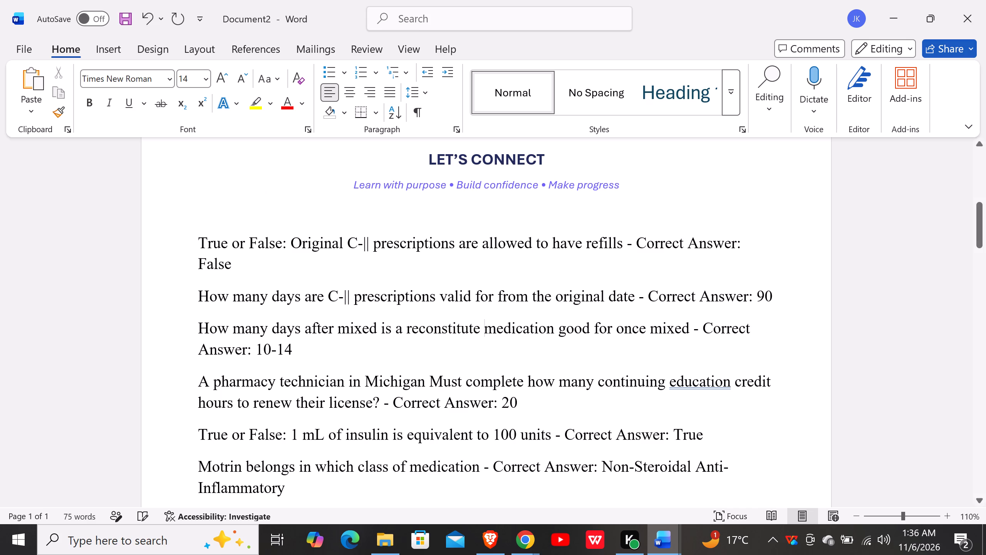
pyautogui.click(686, 384)
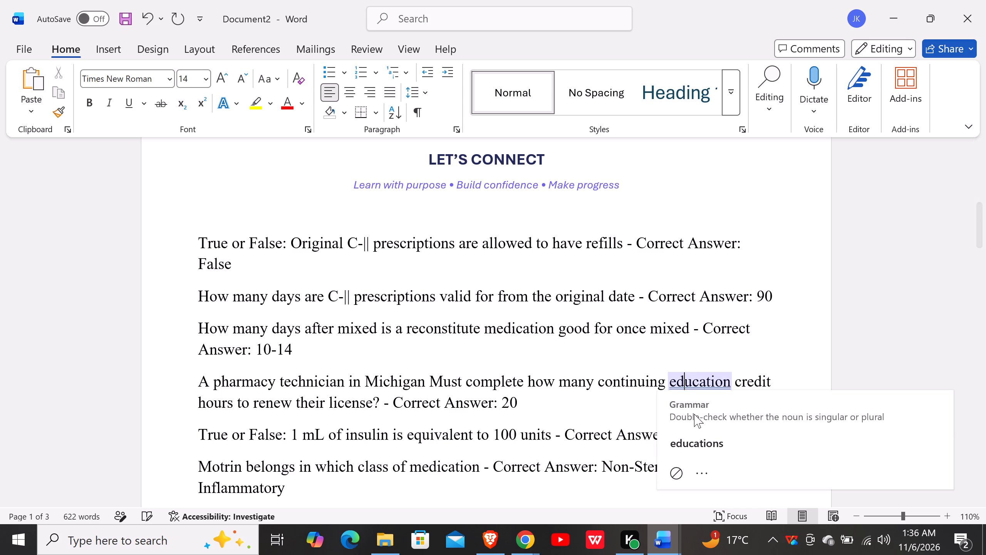
pyautogui.click(688, 441)
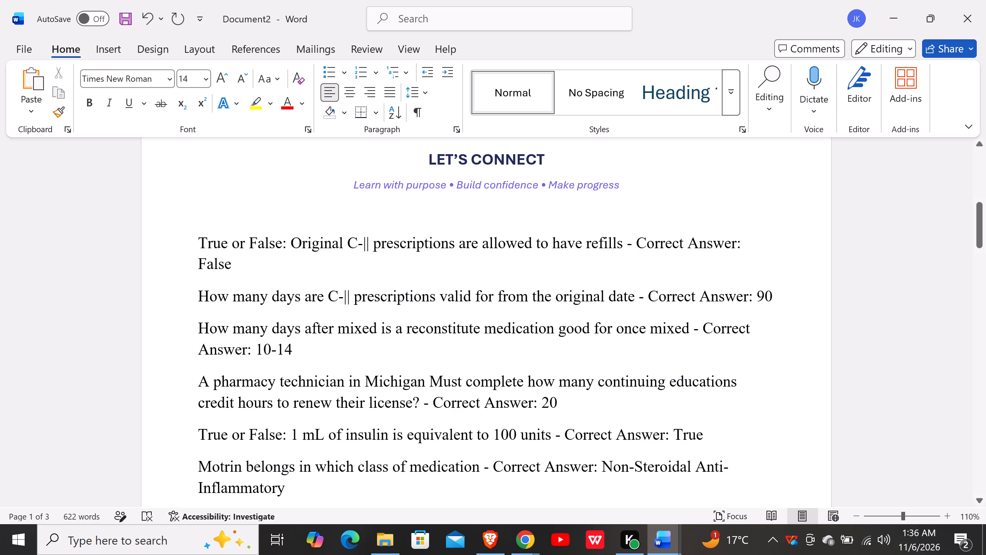
# Insert blank lines before the first question so the questions start on the page after the cover.
pyautogui.click(201, 238)
pyautogui.press('Return')
pyautogui.press('Return')
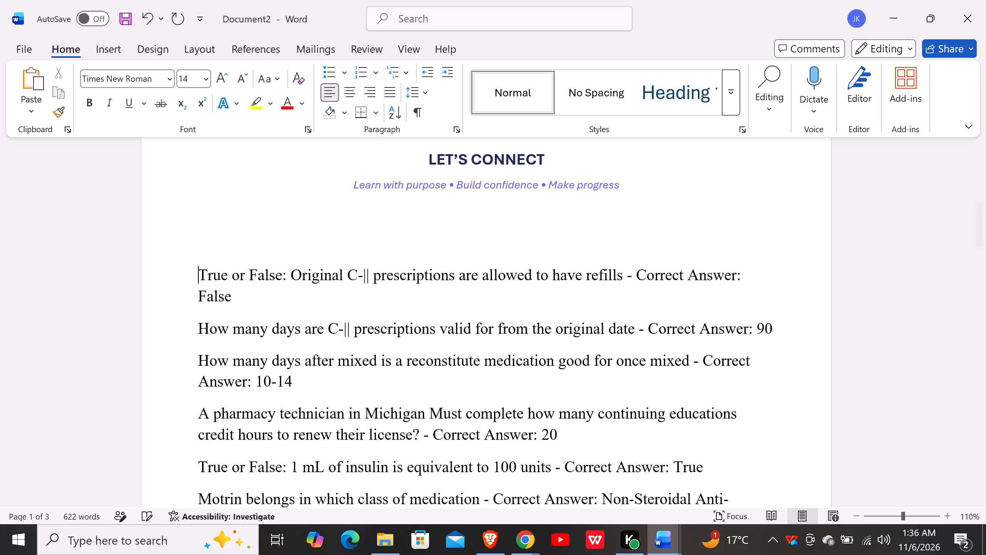
pyautogui.press('Return')
pyautogui.press('Return')
pyautogui.press('Return')
pyautogui.press('Return')
pyautogui.press('Return')
pyautogui.press('Return')
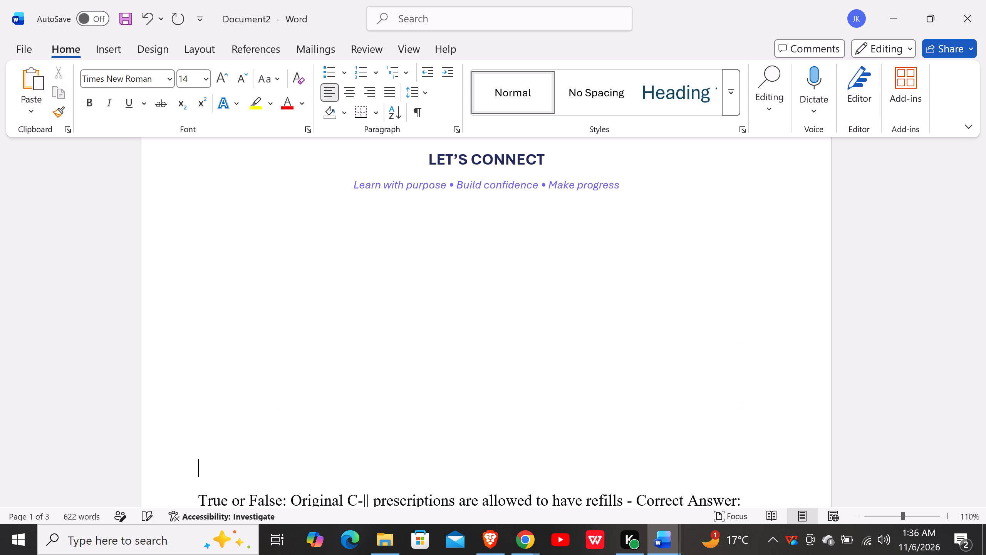
pyautogui.press('Return')
pyautogui.press('Return')
pyautogui.scroll(-1, 549, 276)
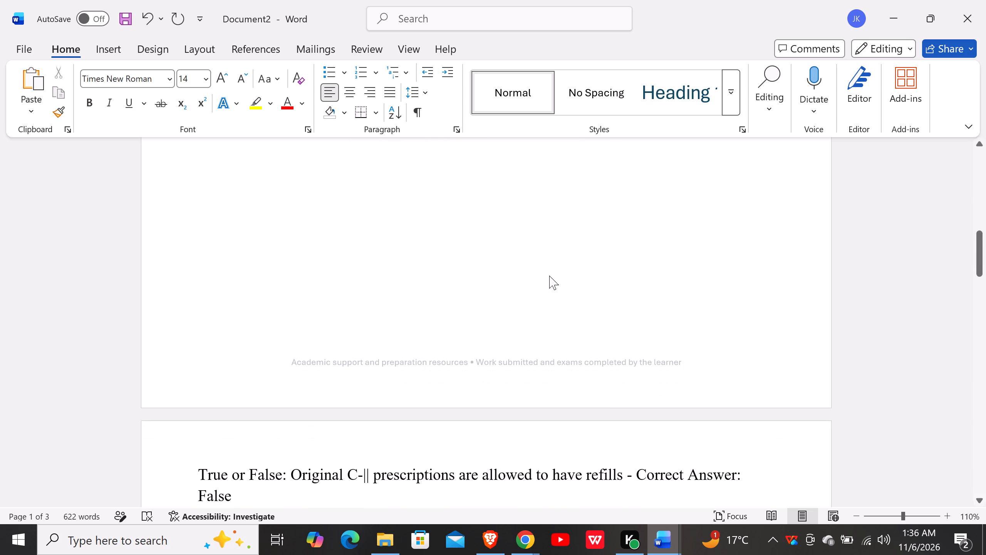
pyautogui.scroll(-2, 549, 276)
# Switch to Quizlet in Chrome and make a copy of the next flashcard set, CVS Pharmacy Technician.
pyautogui.click(535, 550)
pyautogui.click(568, 489)
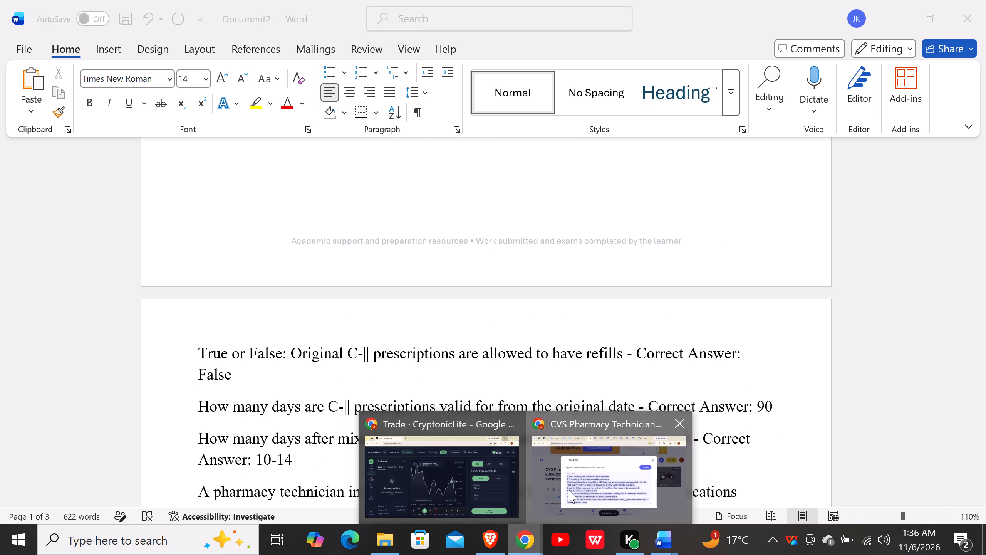
pyautogui.click(412, 12)
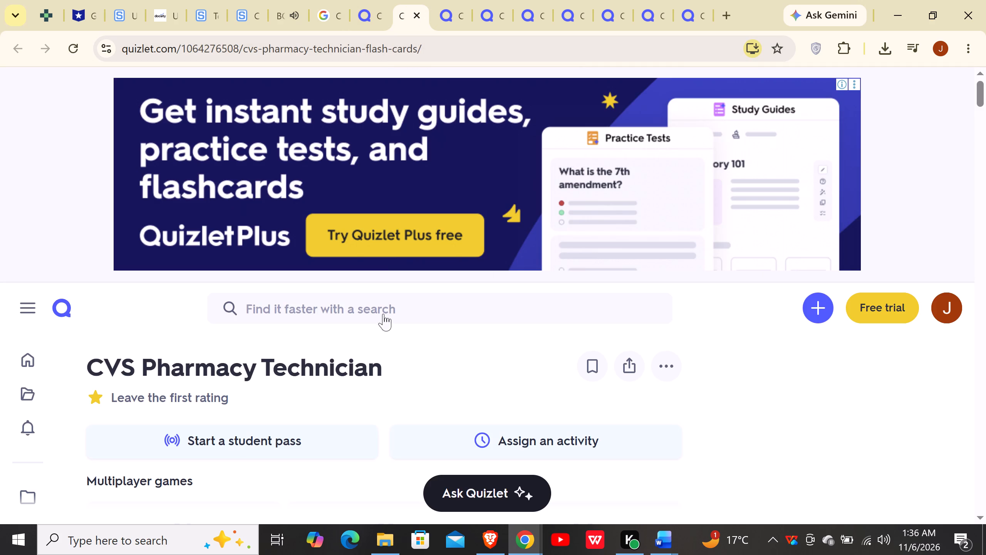
pyautogui.scroll(-9, 383, 314)
pyautogui.scroll(7, 384, 313)
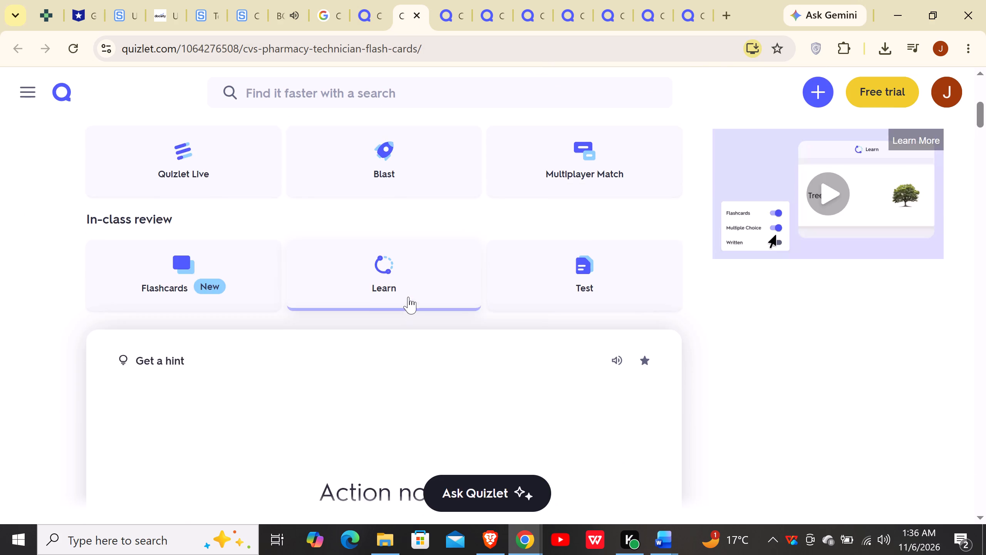
pyautogui.click(667, 215)
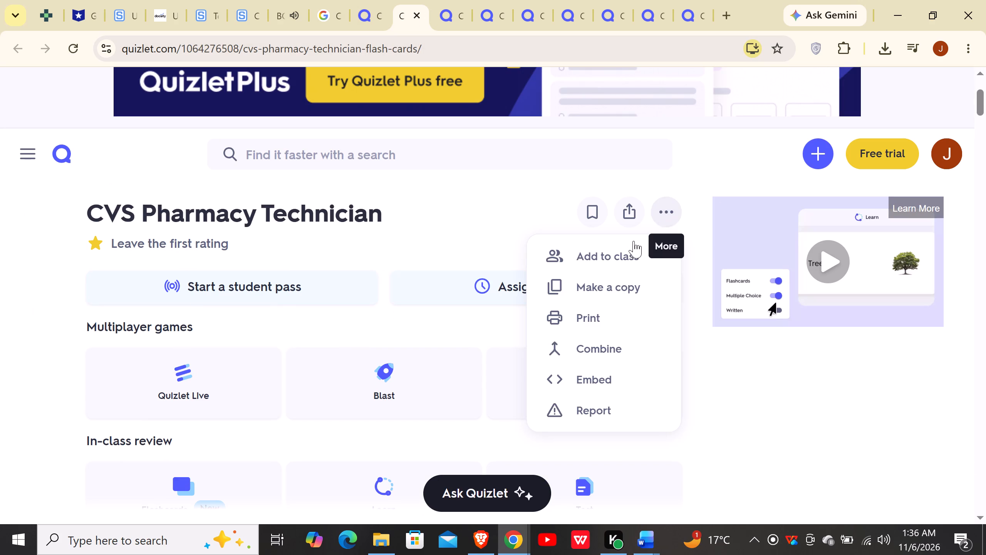
pyautogui.click(610, 293)
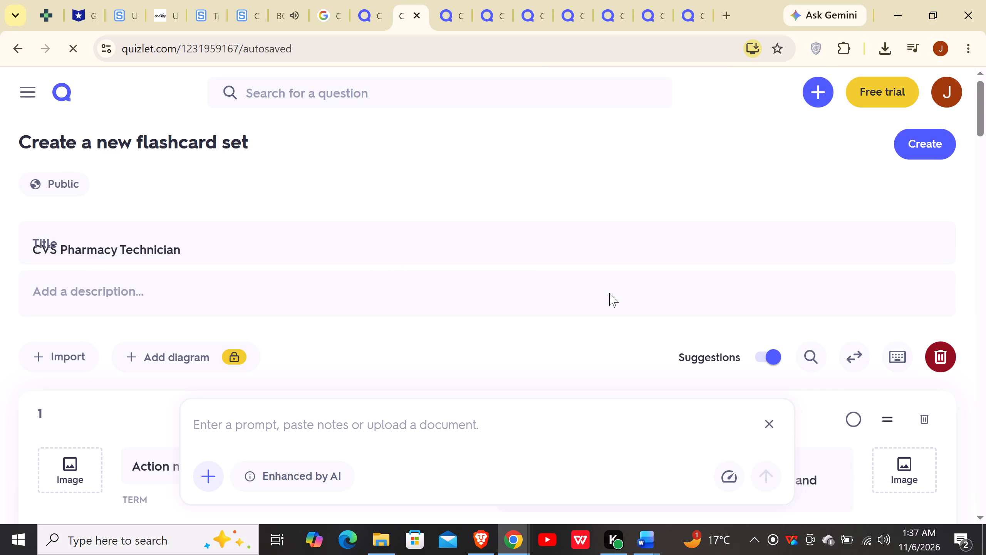
# Set the copied set's visibility to Just me, save the access settings and create the set.
pyautogui.click(73, 193)
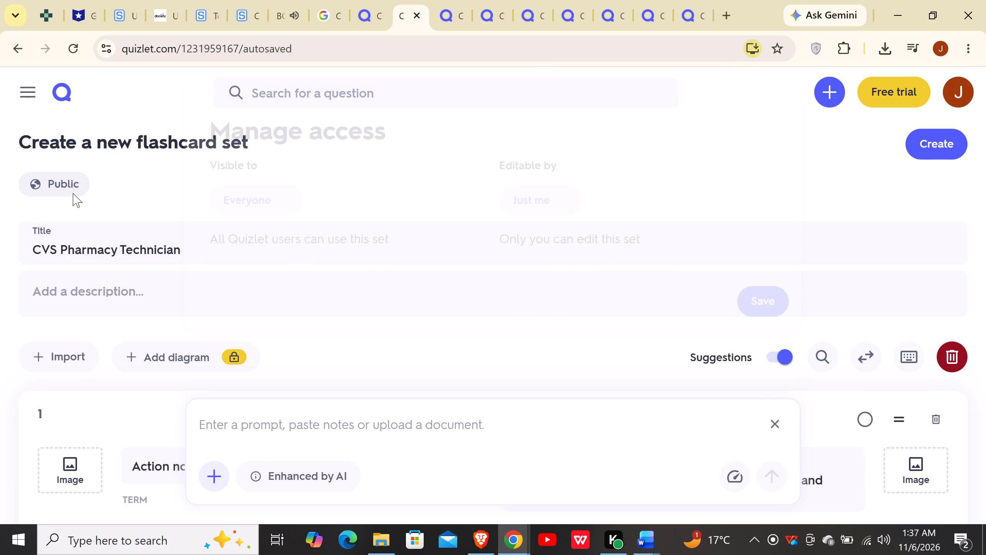
pyautogui.click(275, 244)
pyautogui.click(274, 379)
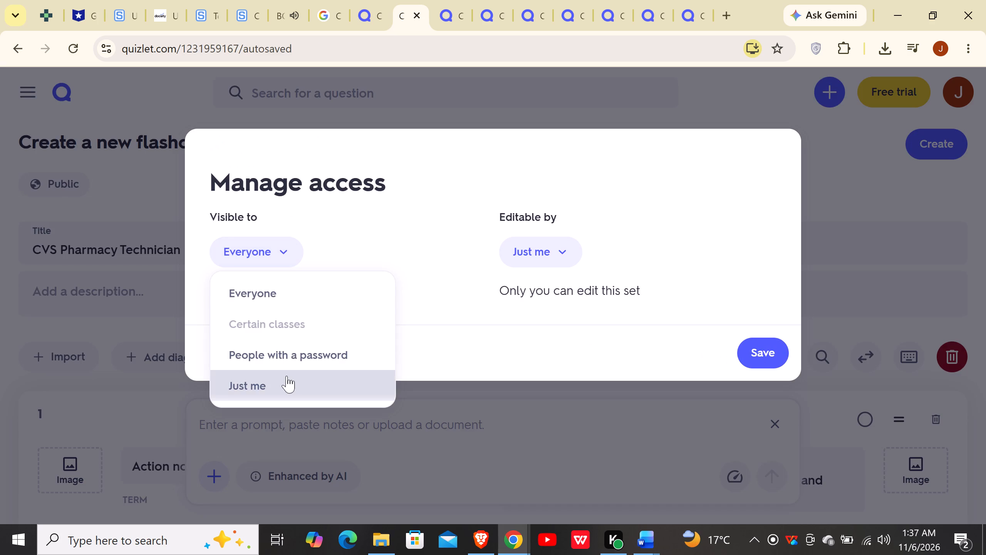
pyautogui.click(760, 354)
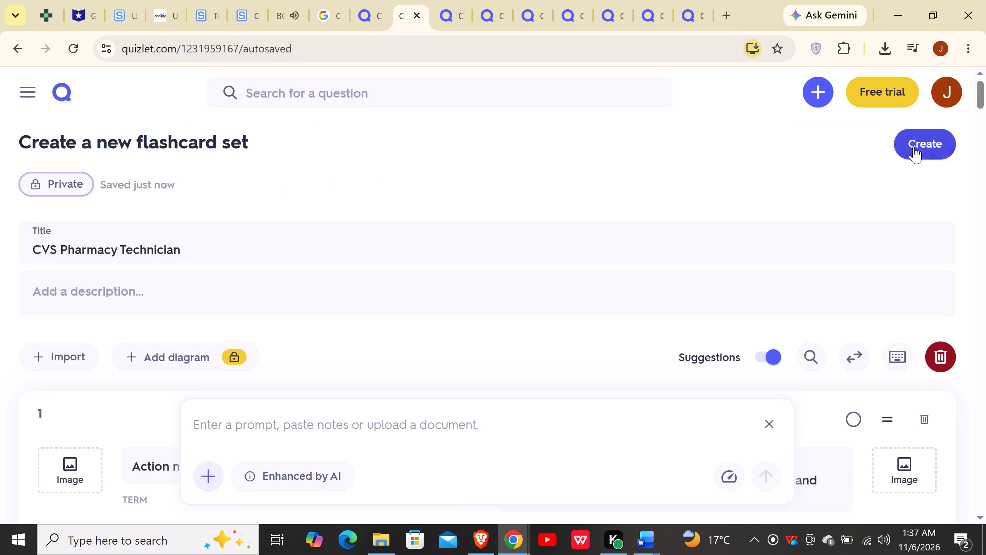
pyautogui.click(914, 146)
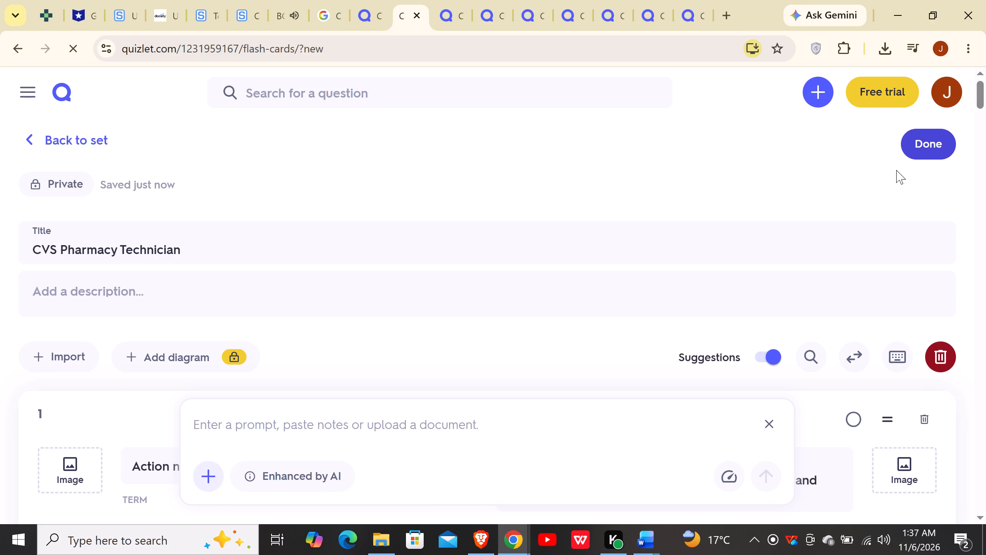
pyautogui.scroll(-2, 674, 304)
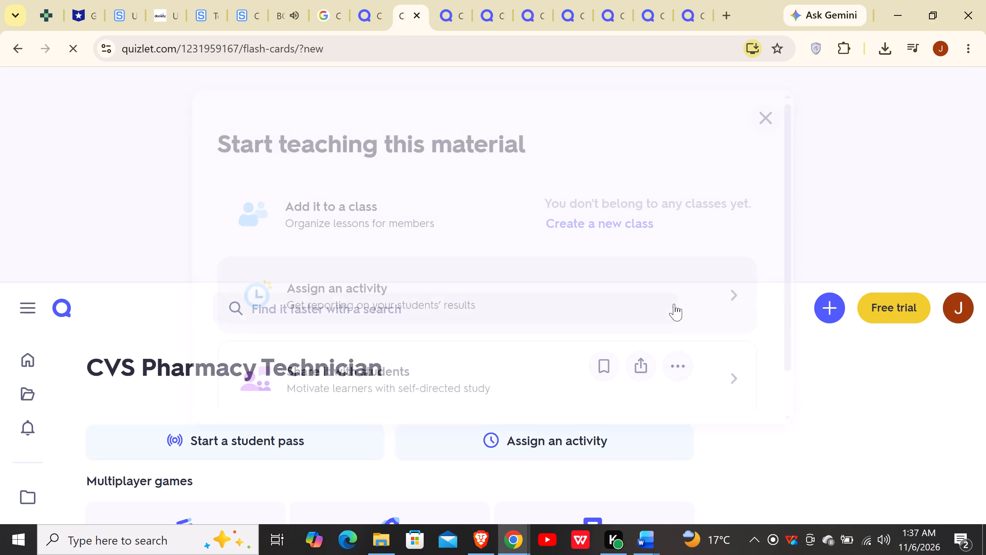
# Export the new CVS Pharmacy Technician set with the custom term-definition separator " - Correct Answer: " and copy the exported text.
pyautogui.scroll(-1, 674, 304)
pyautogui.click(774, 154)
pyautogui.scroll(-2, 760, 266)
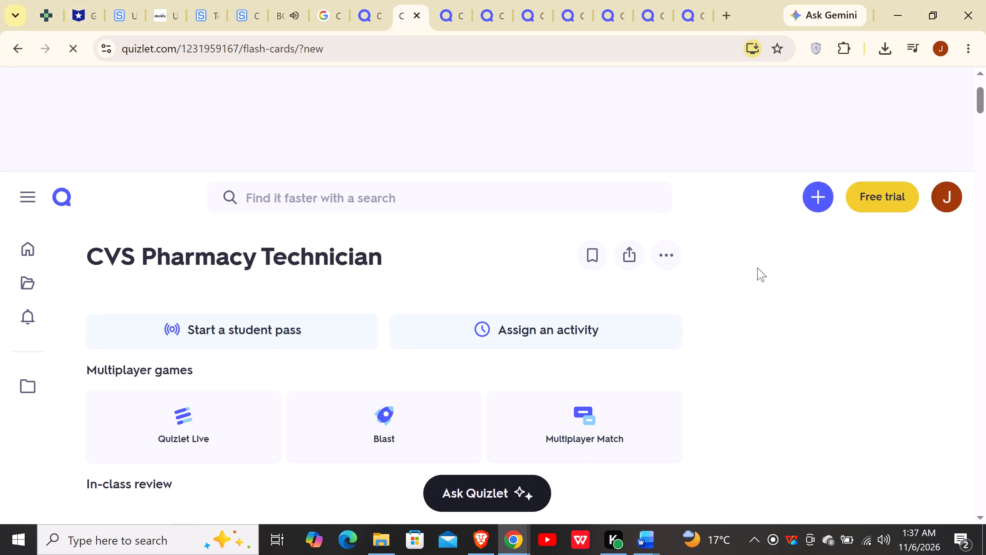
pyautogui.click(662, 210)
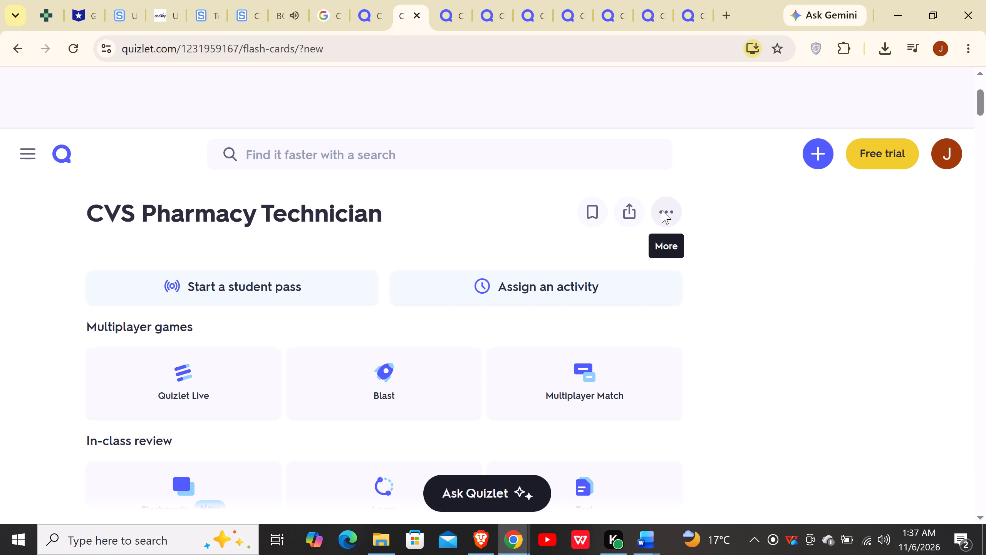
pyautogui.click(580, 447)
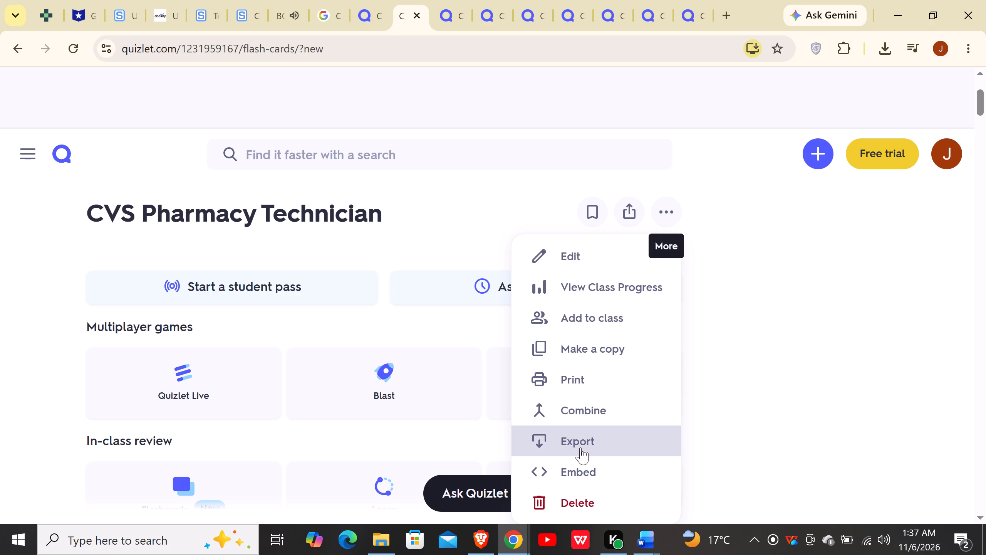
pyautogui.click(293, 321)
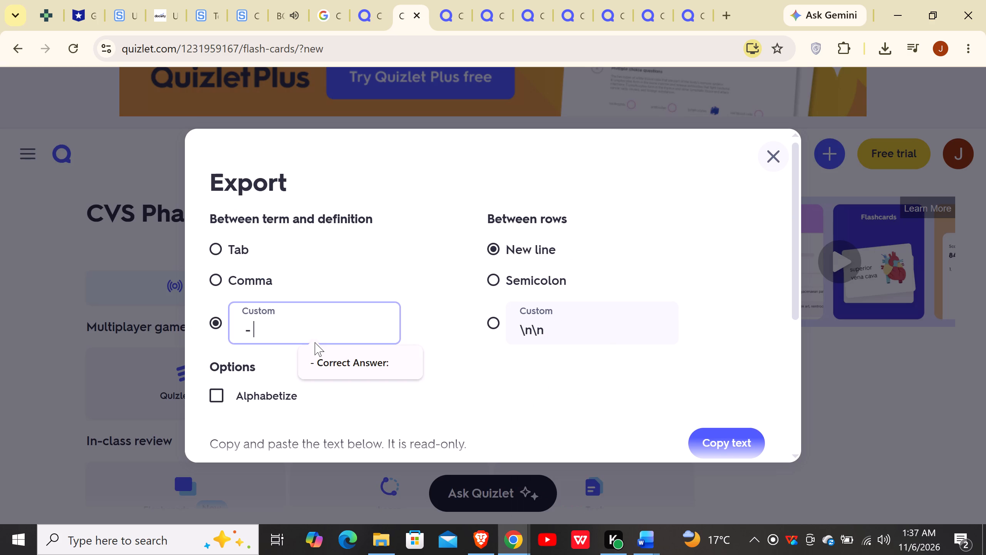
pyautogui.click(330, 353)
pyautogui.scroll(-2, 404, 357)
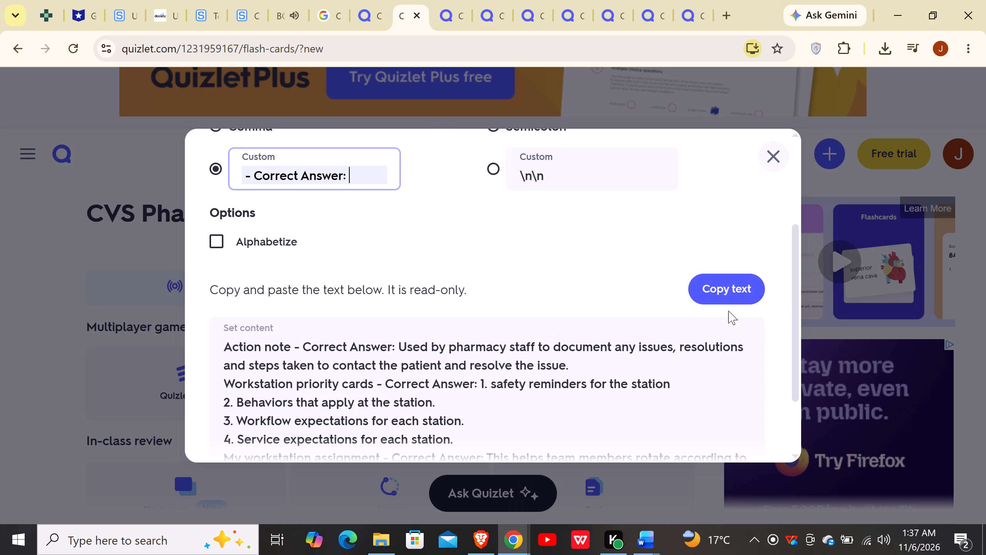
pyautogui.click(724, 288)
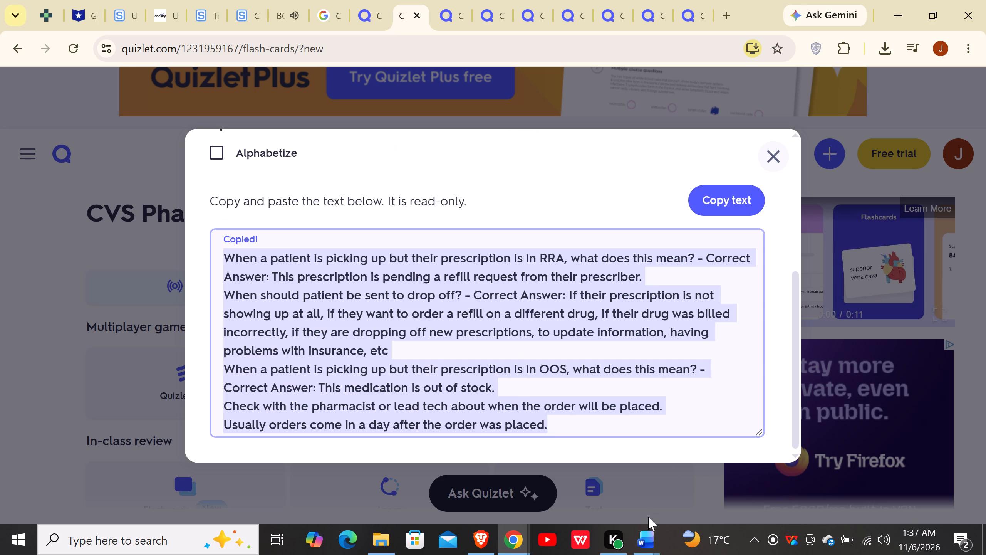
# Switch to Document2 in Word and paste the exported questions on a new line after the last question, about Michigan Law.
pyautogui.click(598, 508)
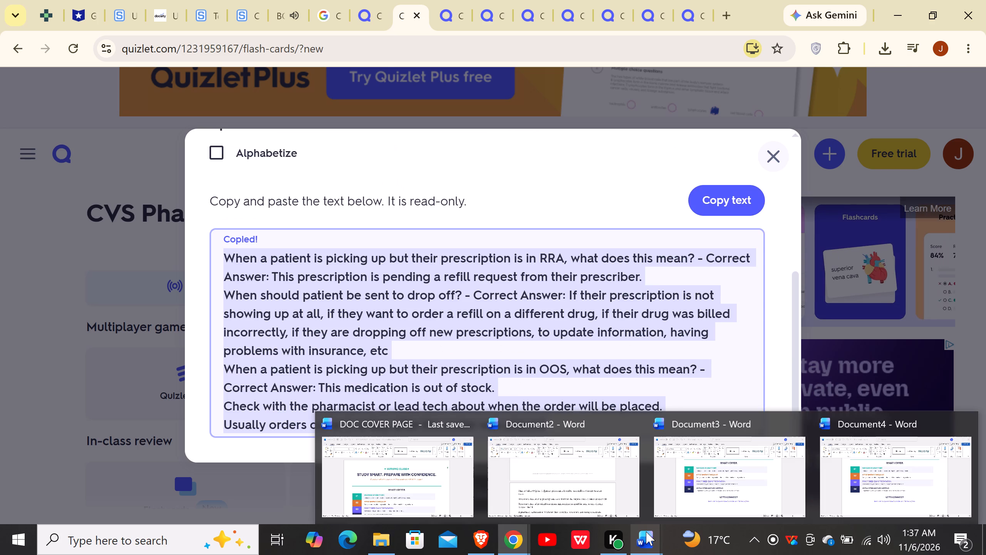
pyautogui.scroll(-5, 596, 447)
pyautogui.scroll(-19, 623, 442)
pyautogui.scroll(-3, 623, 442)
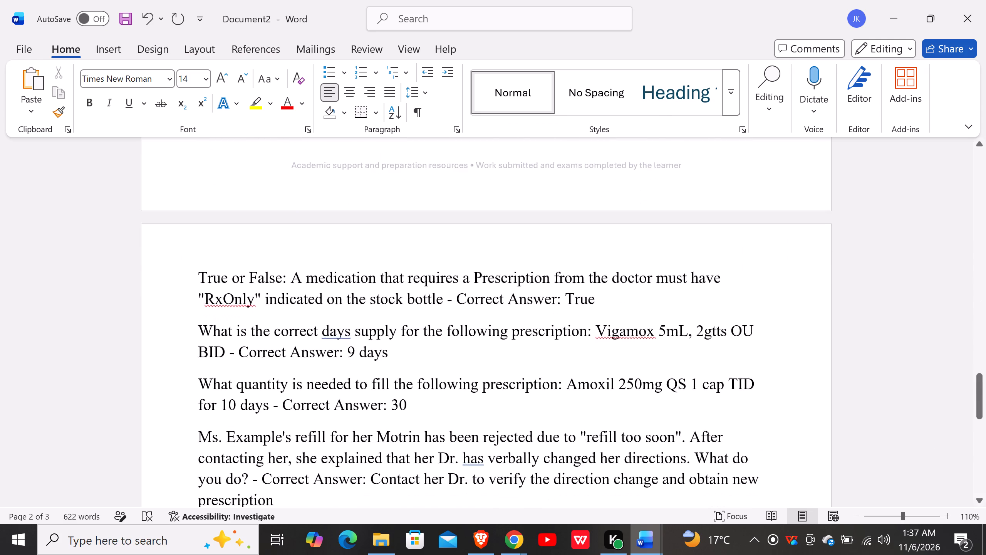
pyautogui.scroll(-16, 623, 442)
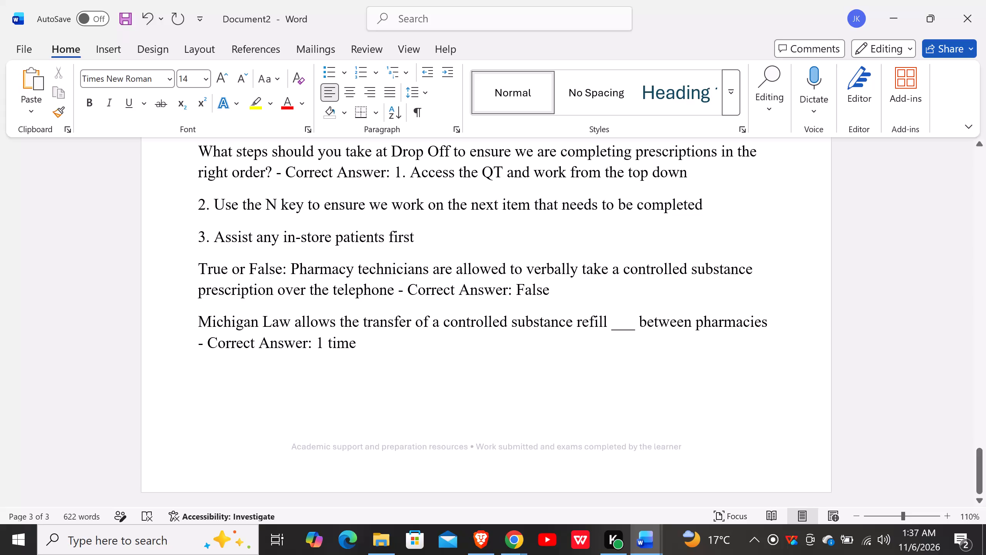
pyautogui.click(370, 345)
pyautogui.press('Return')
pyautogui.hotkey('ctrl', 'v')
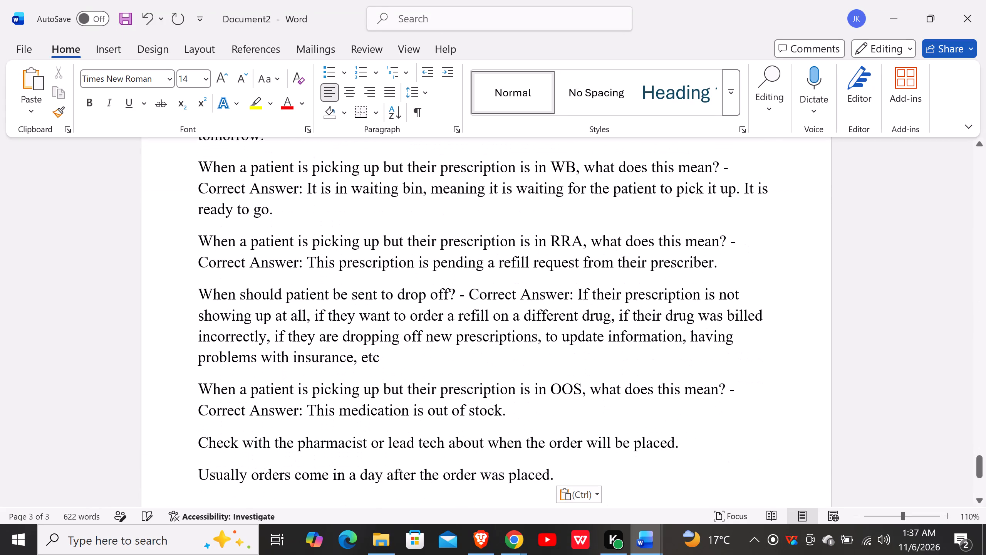
pyautogui.click(979, 464)
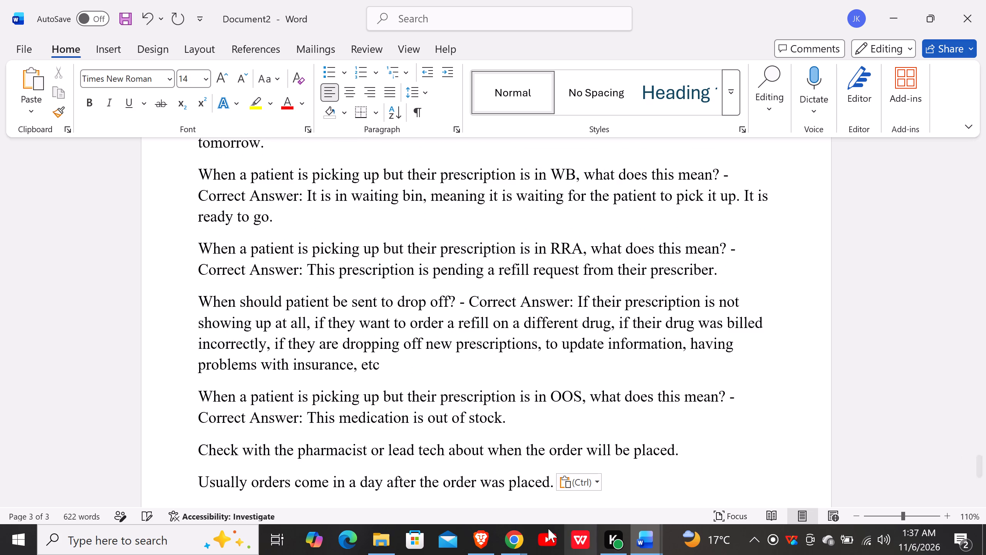
# Switch back to Quizlet in Chrome and make a copy of the next flashcard set, CVS Pharmacy Technician Exam.
pyautogui.click(514, 534)
pyautogui.click(598, 476)
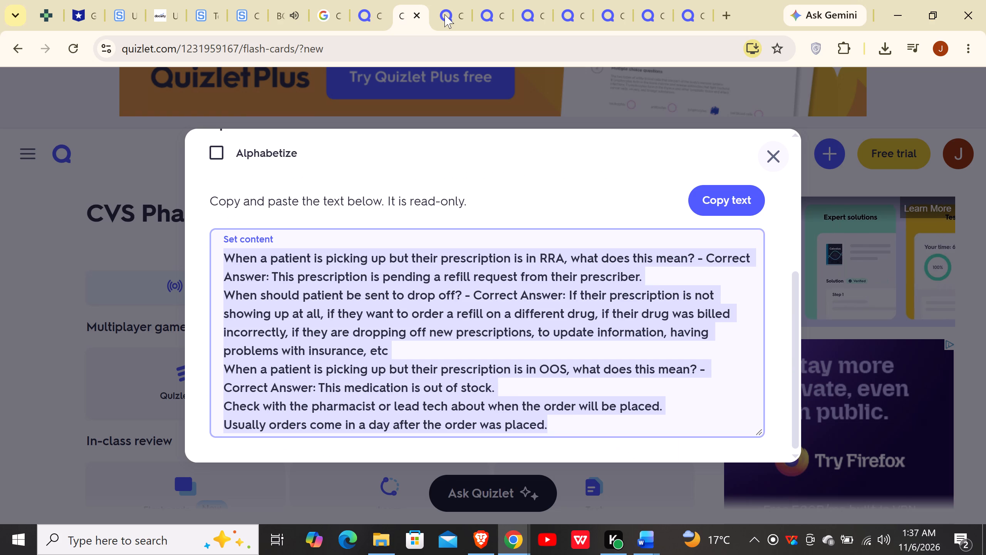
pyautogui.click(452, 13)
pyautogui.scroll(-4, 428, 328)
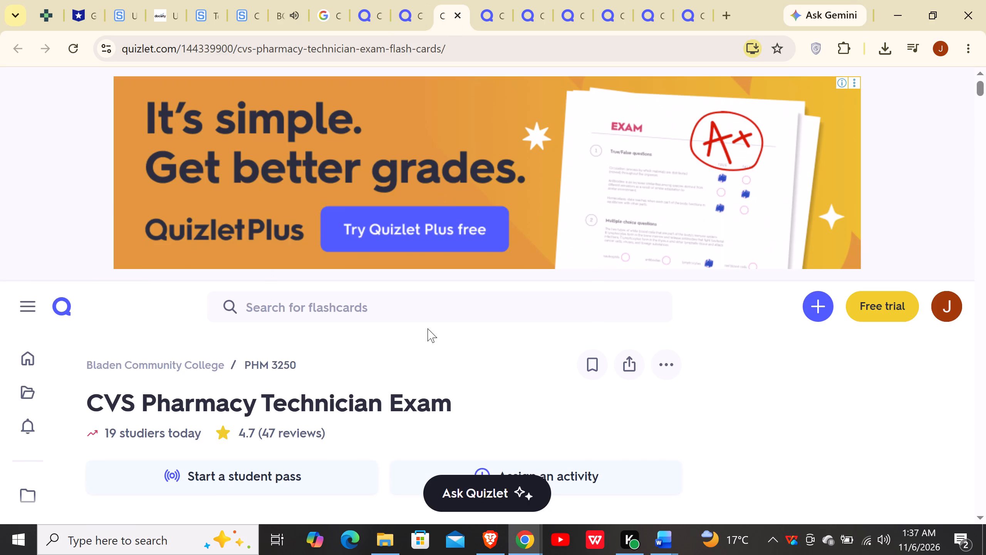
pyautogui.scroll(2, 428, 327)
pyautogui.scroll(-8, 428, 325)
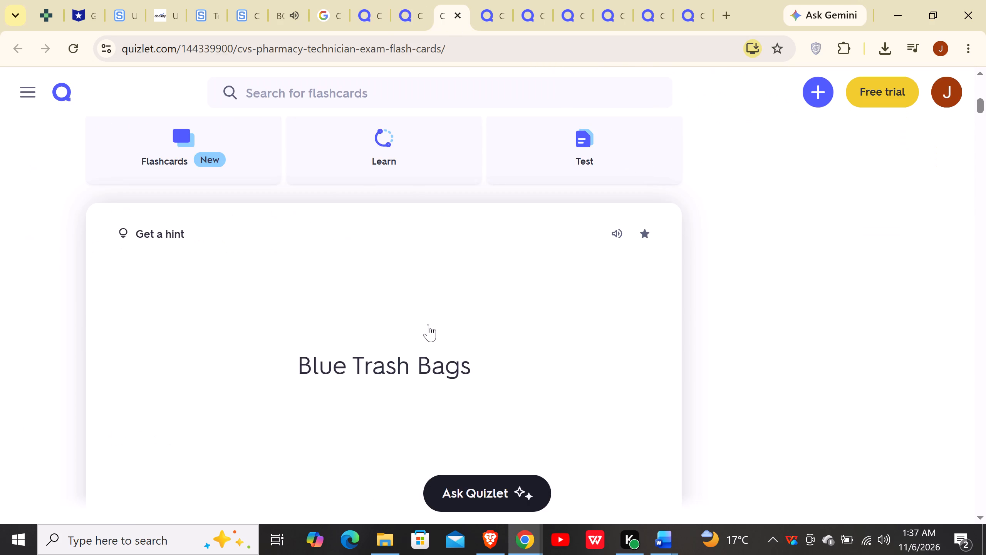
pyautogui.scroll(9, 428, 325)
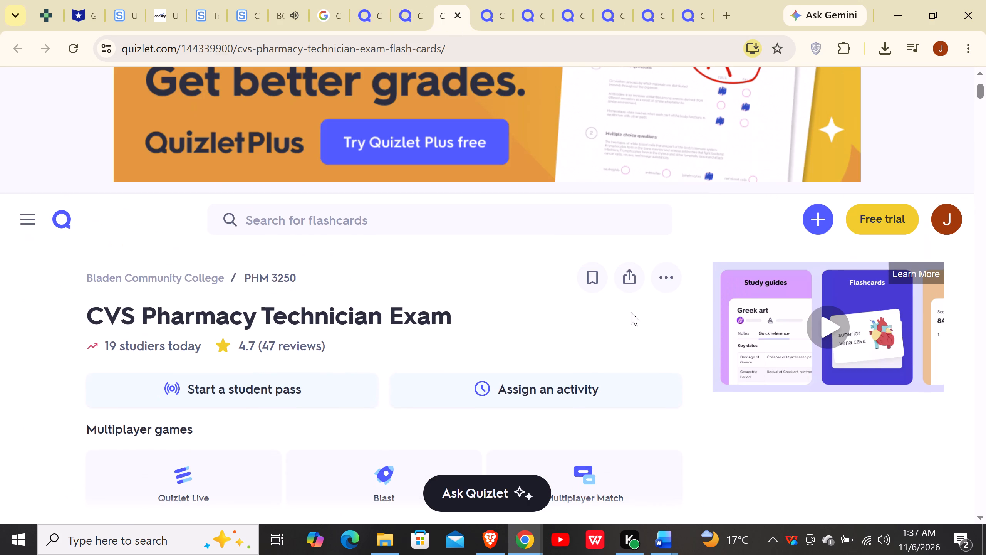
pyautogui.click(671, 286)
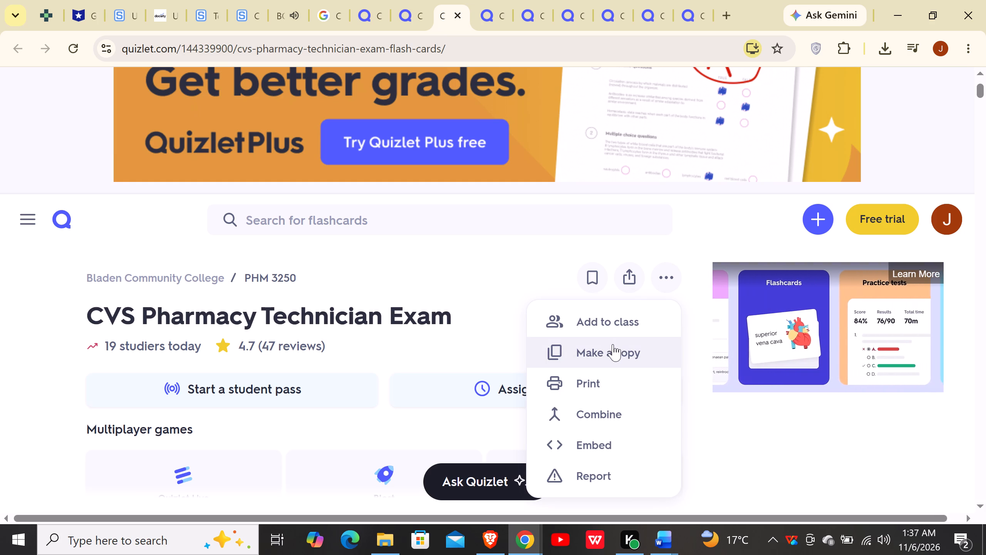
pyautogui.click(613, 344)
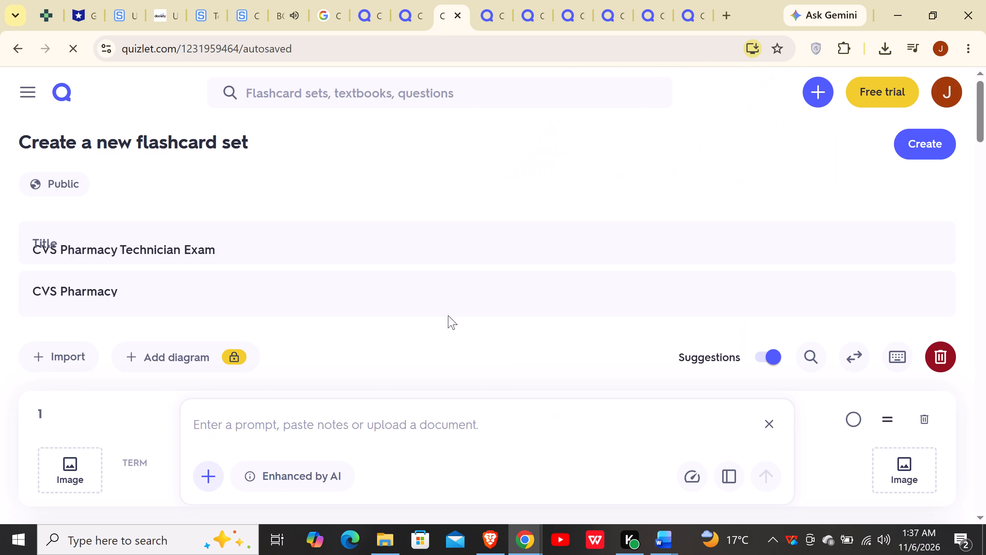
# Copy the set title CVS Pharmacy Technician Exam and paste it in Word's Document2 on a new line below the "STUDY SMART. PREPARE WITH CONFIDENCE." heading.
pyautogui.moveTo(222, 248); pyautogui.dragTo(118, 246)
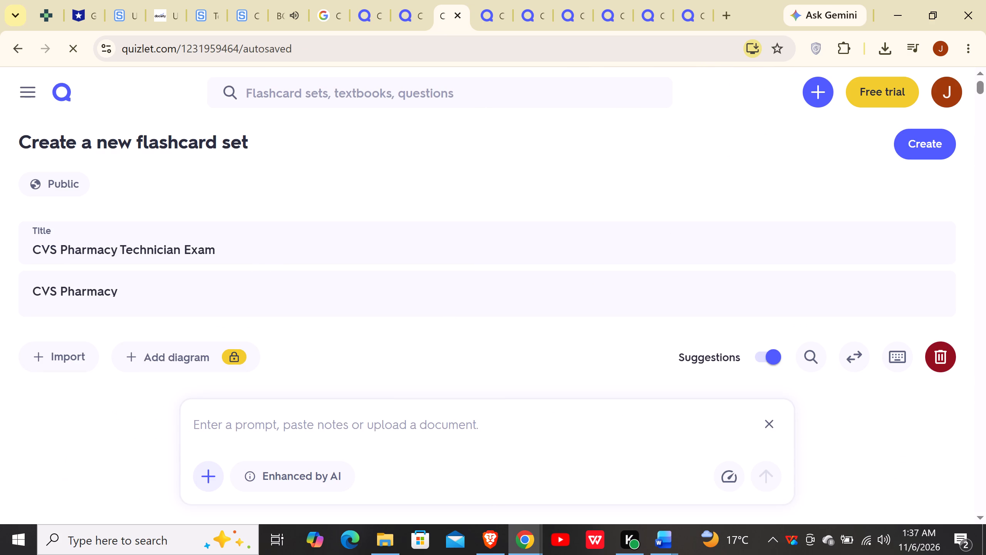
pyautogui.moveTo(118, 246); pyautogui.dragTo(29, 242)
pyautogui.rightClick(90, 247)
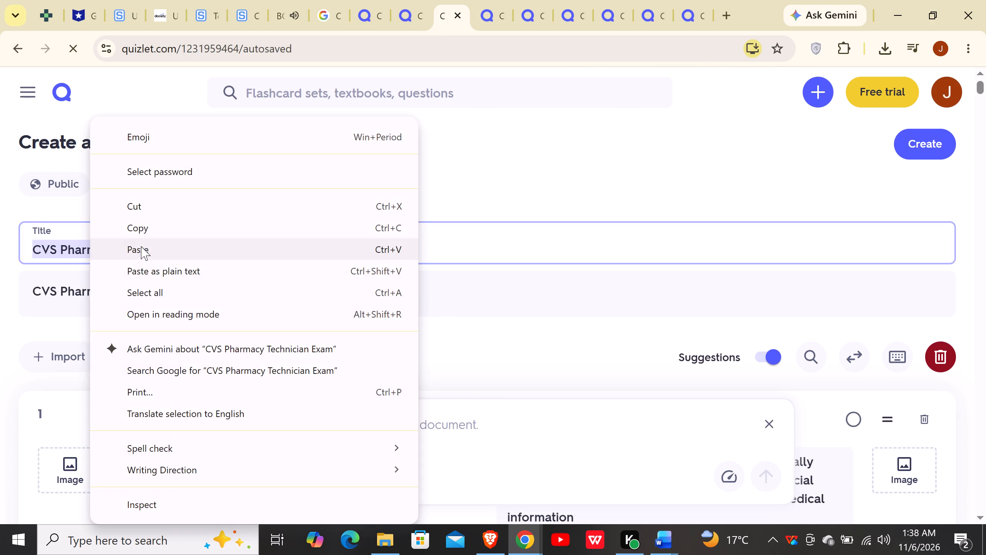
pyautogui.click(145, 229)
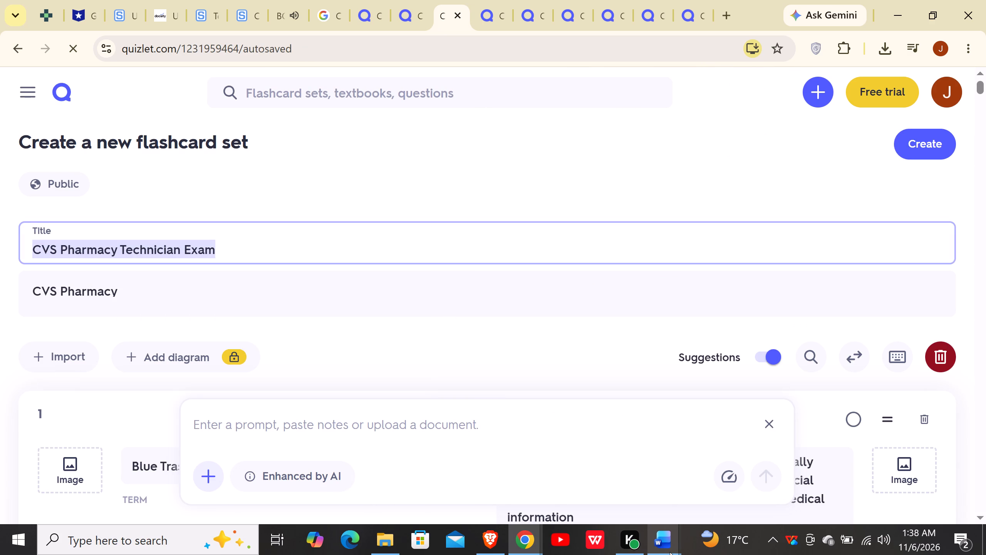
pyautogui.click(566, 494)
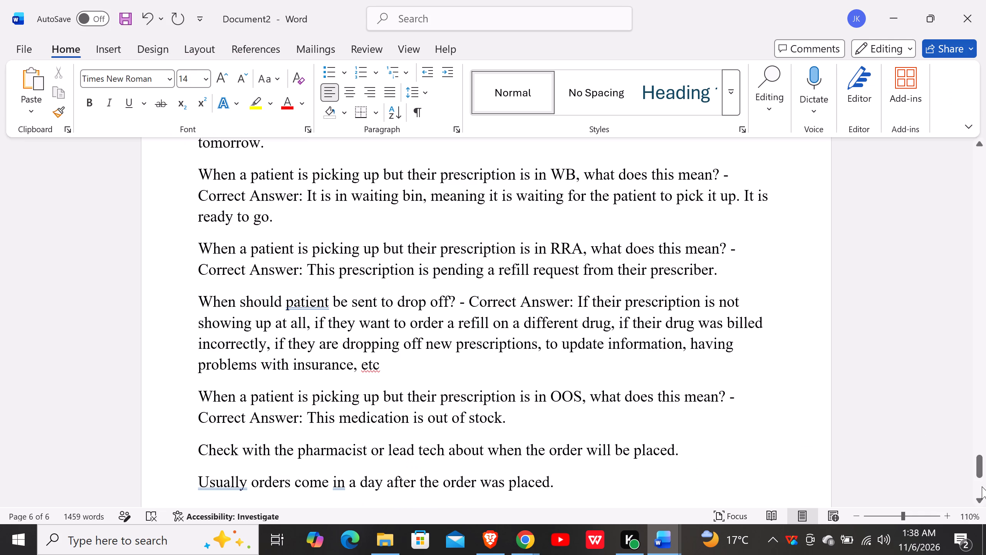
pyautogui.moveTo(981, 475); pyautogui.dragTo(985, 156)
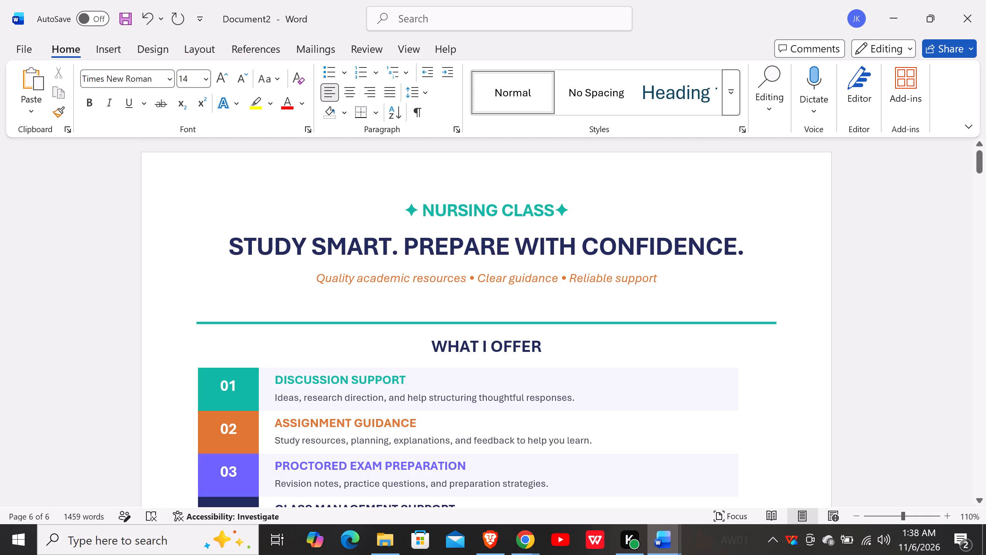
pyautogui.click(753, 246)
pyautogui.press('Return')
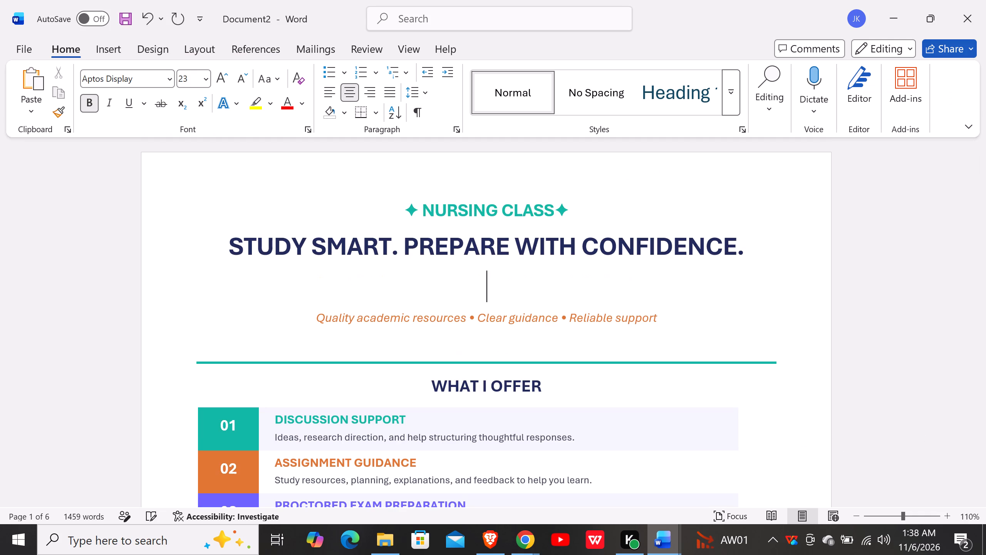
pyautogui.hotkey('ctrl', 'v')
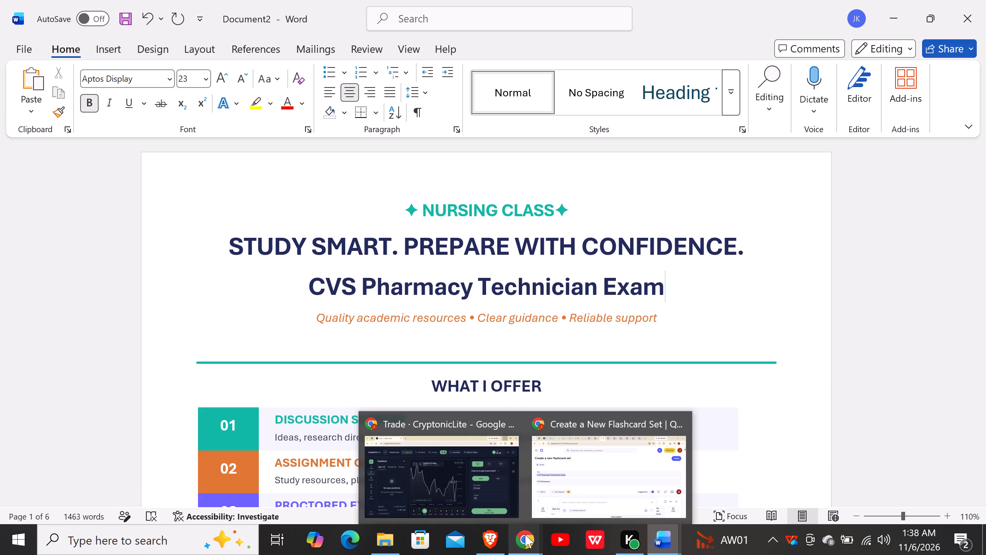
# Color the CVS Pharmacy Technician Exam title on the cover page bright green and underline it.
pyautogui.moveTo(673, 286); pyautogui.dragTo(568, 277)
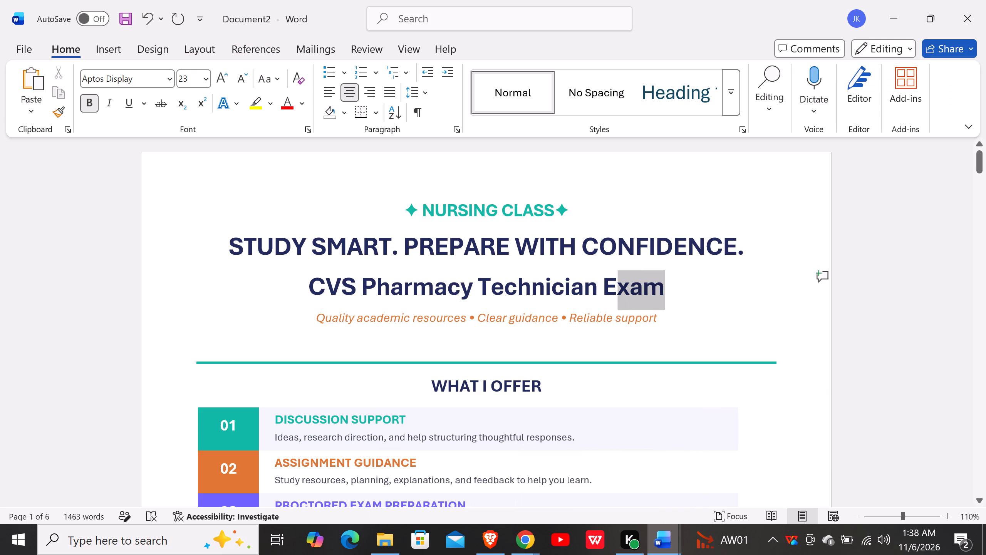
pyautogui.moveTo(568, 277); pyautogui.dragTo(328, 290)
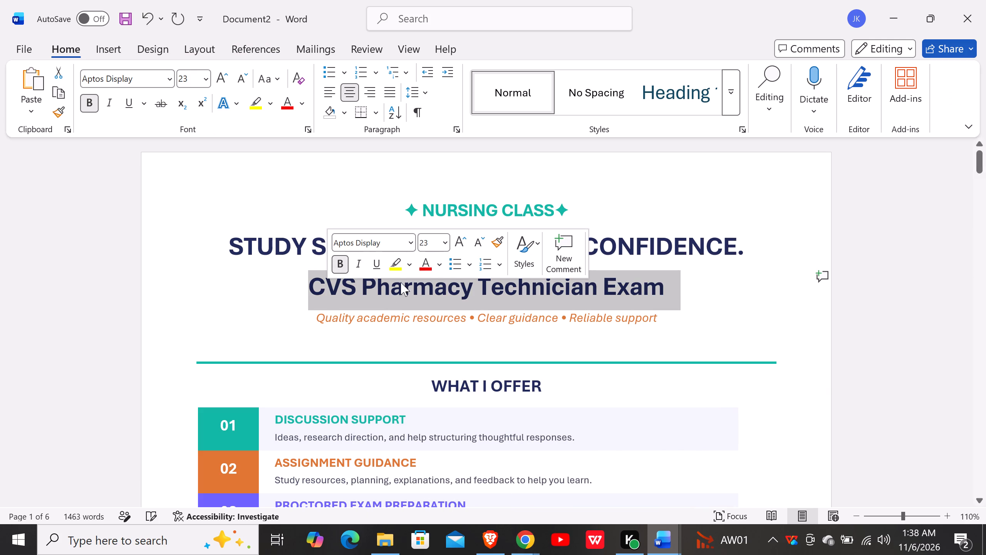
pyautogui.click(439, 265)
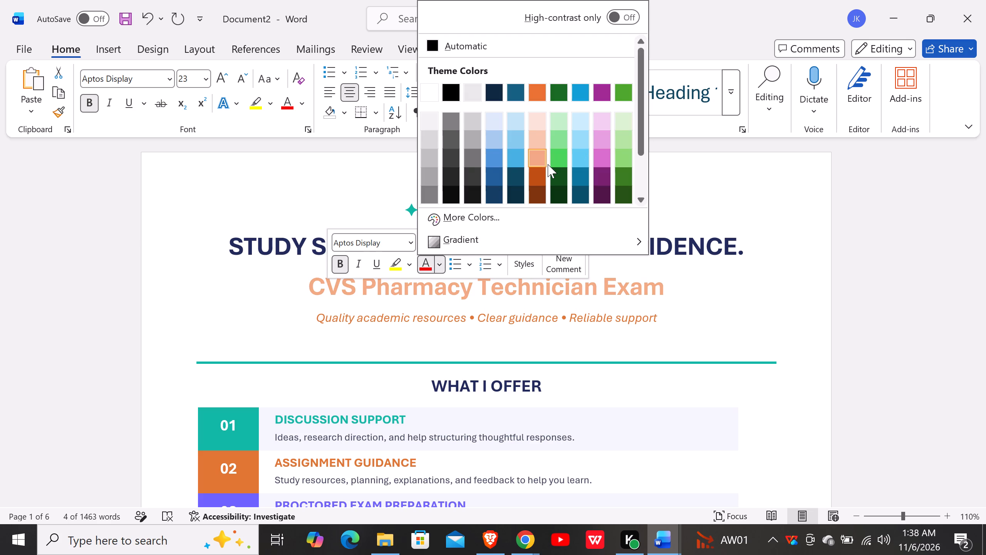
pyautogui.click(558, 163)
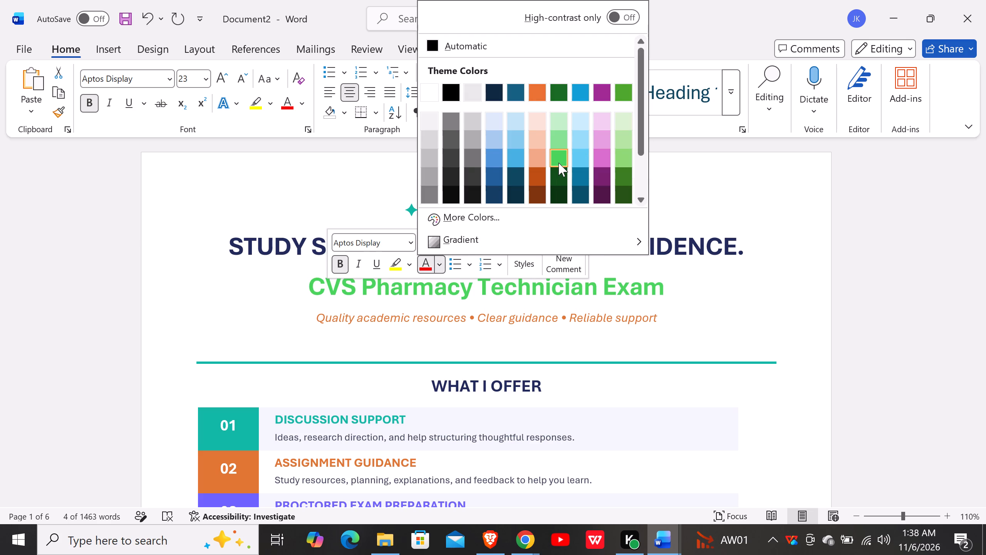
pyautogui.click(377, 270)
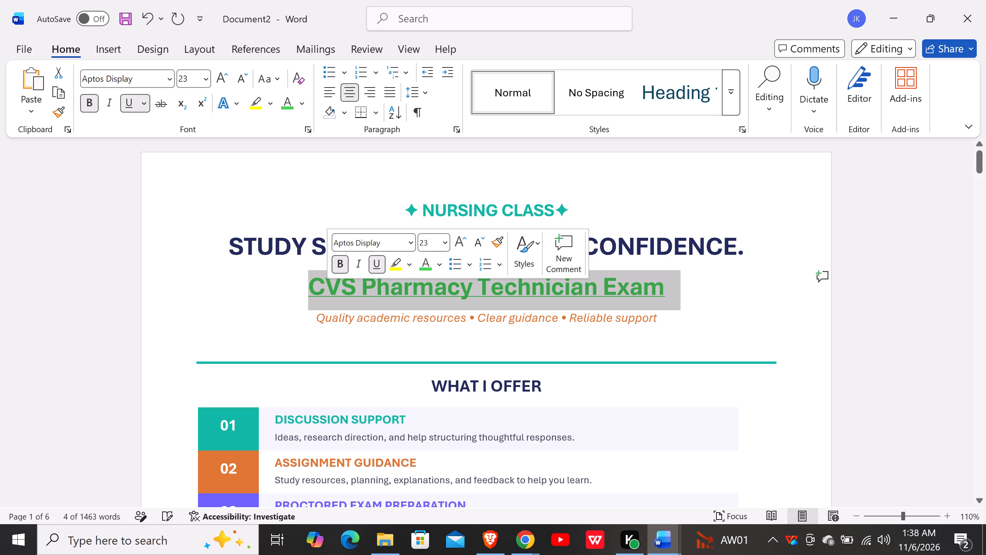
pyautogui.click(338, 339)
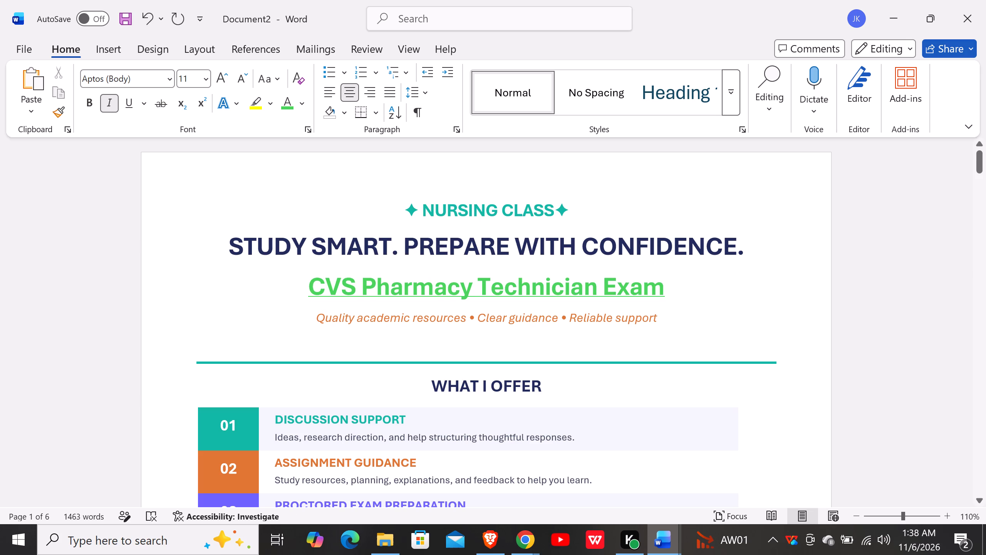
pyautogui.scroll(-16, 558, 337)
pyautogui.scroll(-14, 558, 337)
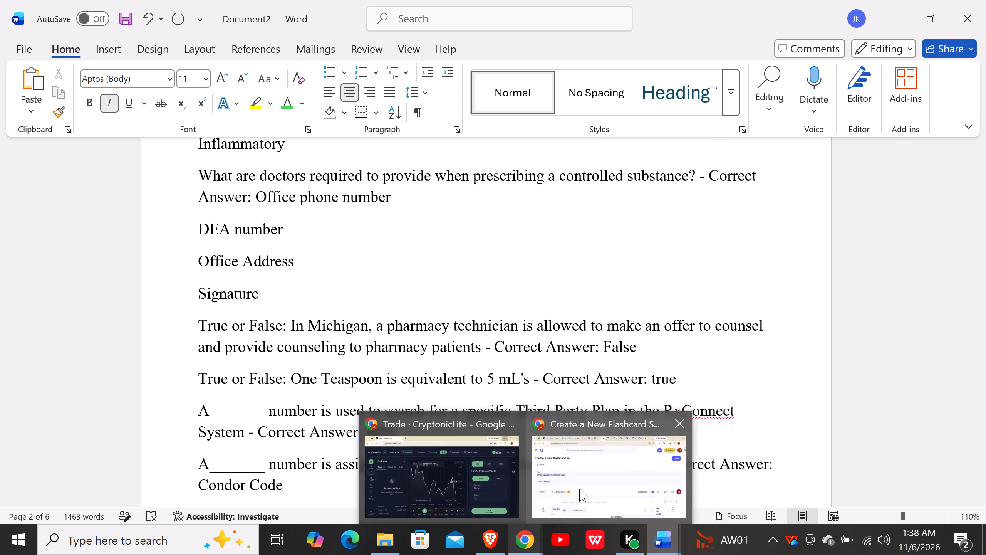
# Switch to Quizlet in Chrome, set the copied set's visibility to Just me and save the access settings.
pyautogui.click(579, 489)
pyautogui.click(58, 187)
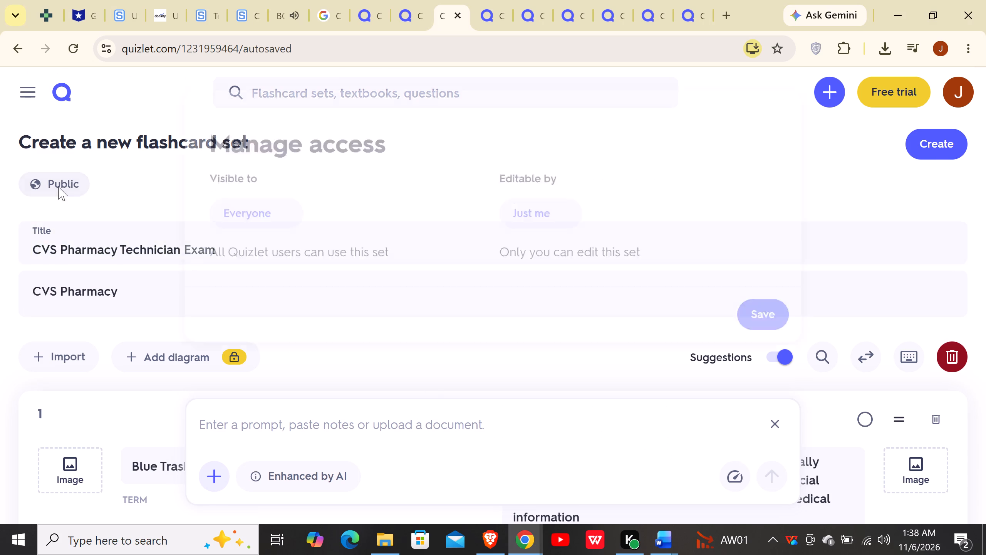
pyautogui.click(273, 254)
pyautogui.click(256, 392)
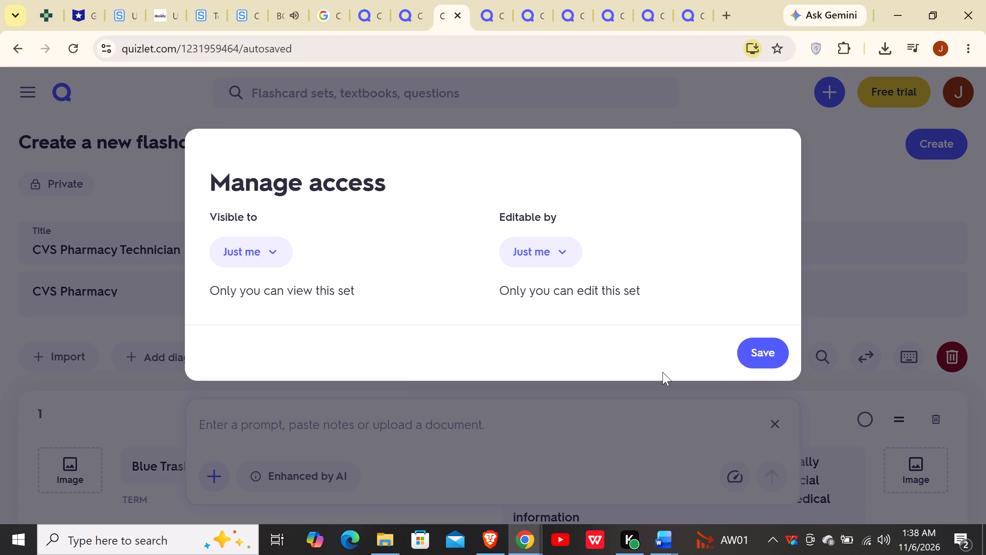
pyautogui.click(768, 360)
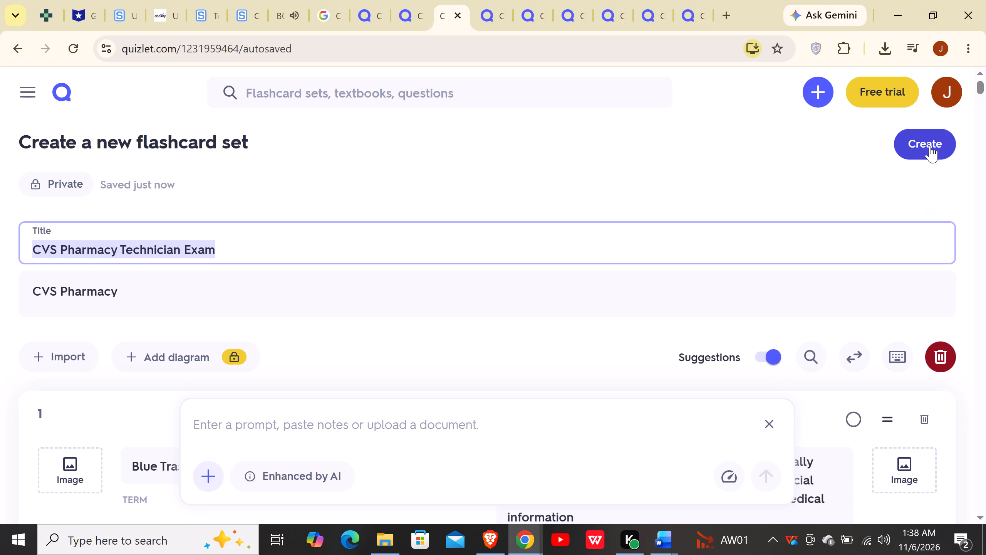
# Create the private copy of the CVS Pharmacy Technician Exam set.
pyautogui.click(930, 146)
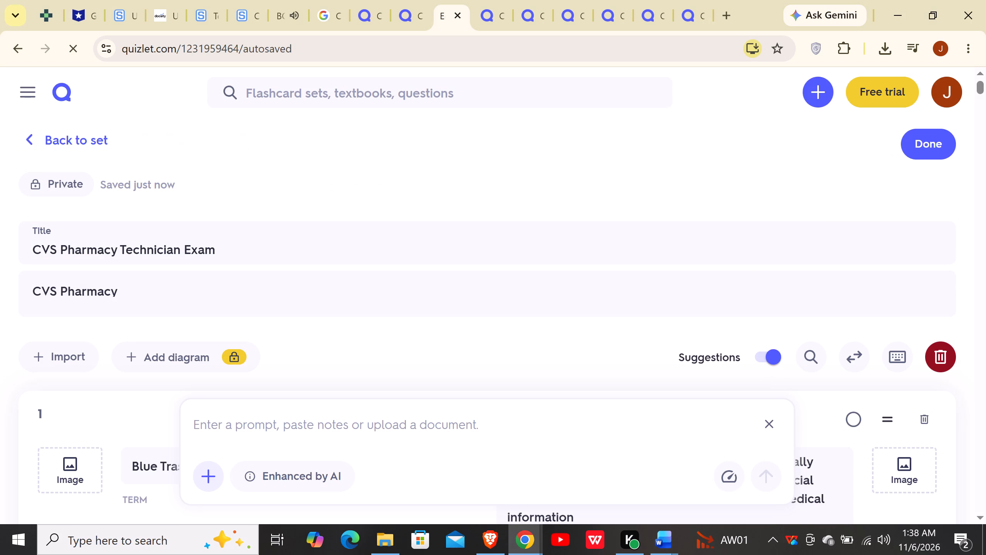
# Export the copied CVS Pharmacy Technician Exam set with the custom term separator "- Correct Answer:" and copy the exported text.
pyautogui.scroll(-1, 671, 335)
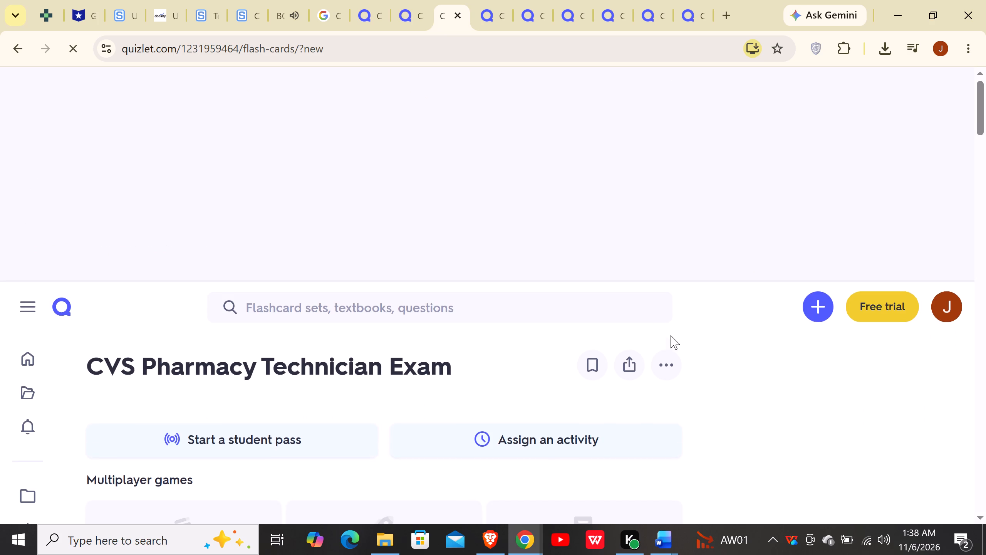
pyautogui.scroll(-1, 671, 335)
pyautogui.click(664, 208)
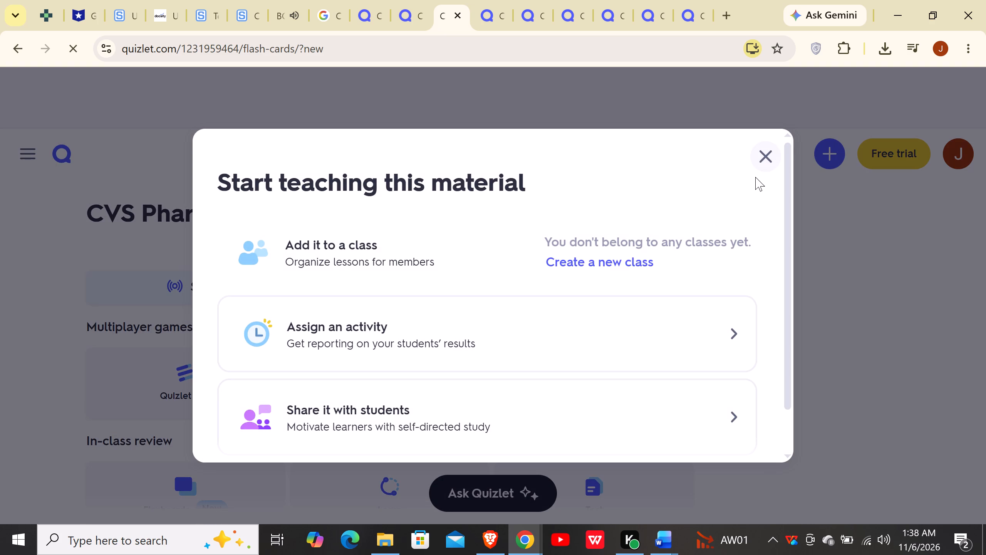
pyautogui.click(768, 154)
pyautogui.click(672, 209)
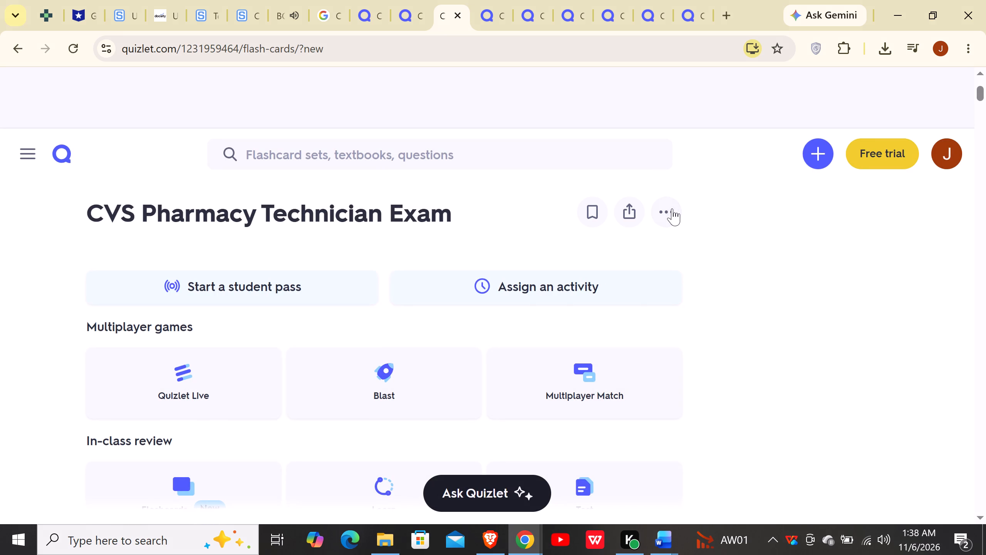
pyautogui.click(572, 445)
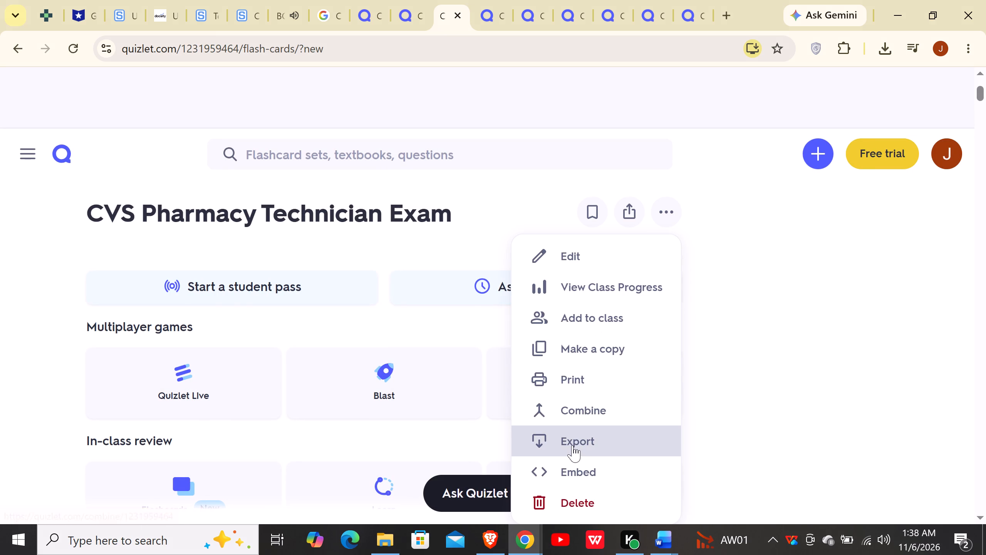
pyautogui.click(256, 331)
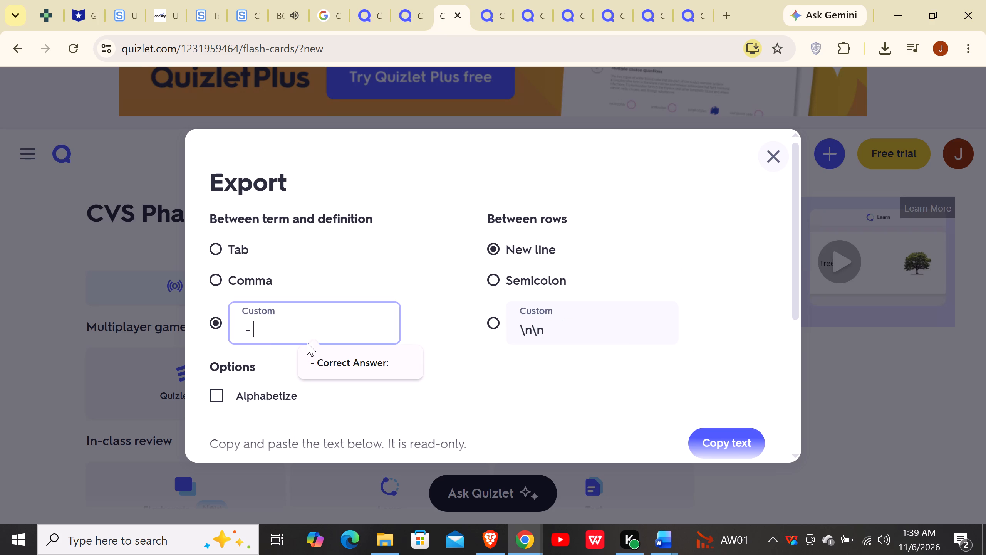
pyautogui.click(319, 358)
pyautogui.scroll(-2, 688, 404)
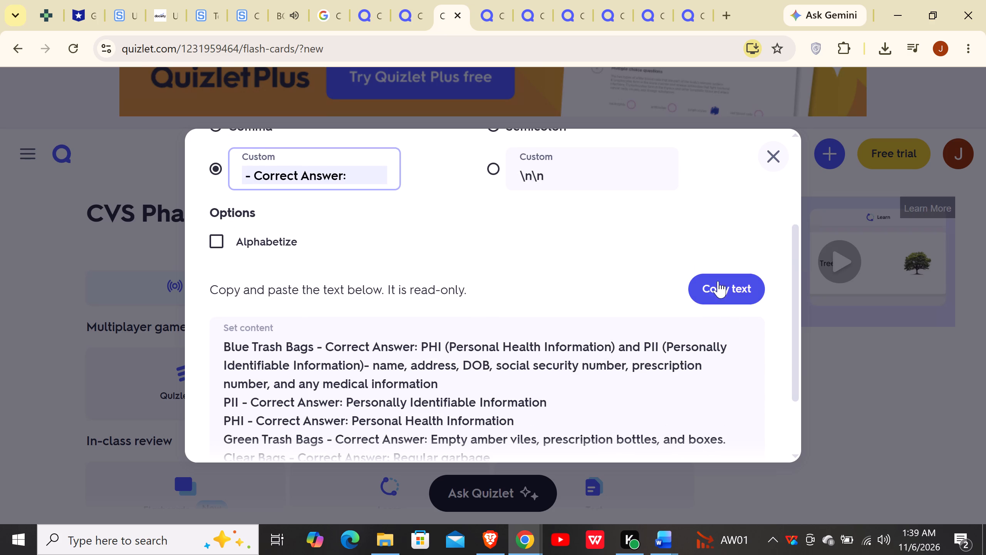
pyautogui.click(718, 279)
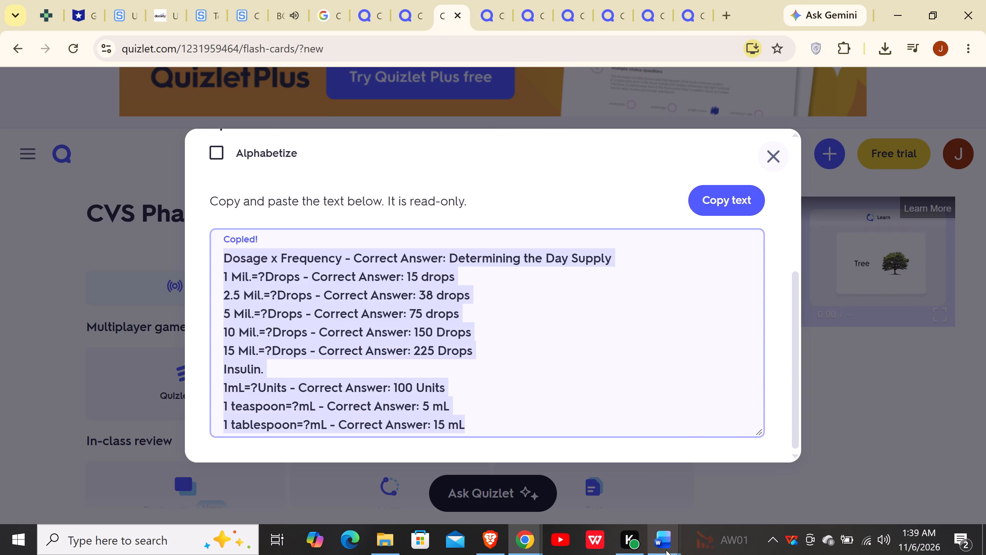
# In Word's Document2, correct RxConnect to "Rx Connect" and Third Party to "Third-Party" in the question whose answer is BIN.
pyautogui.click(630, 500)
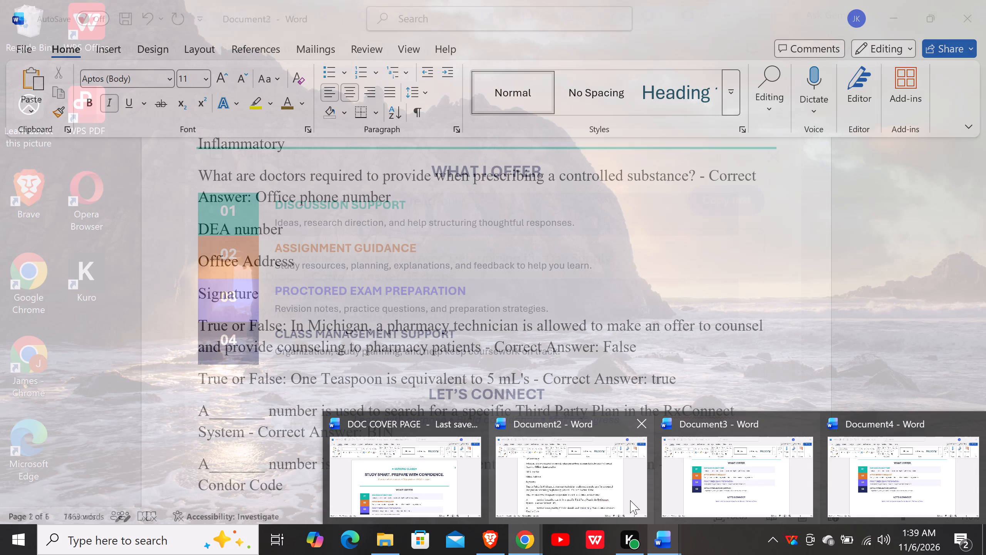
pyautogui.scroll(-5, 628, 491)
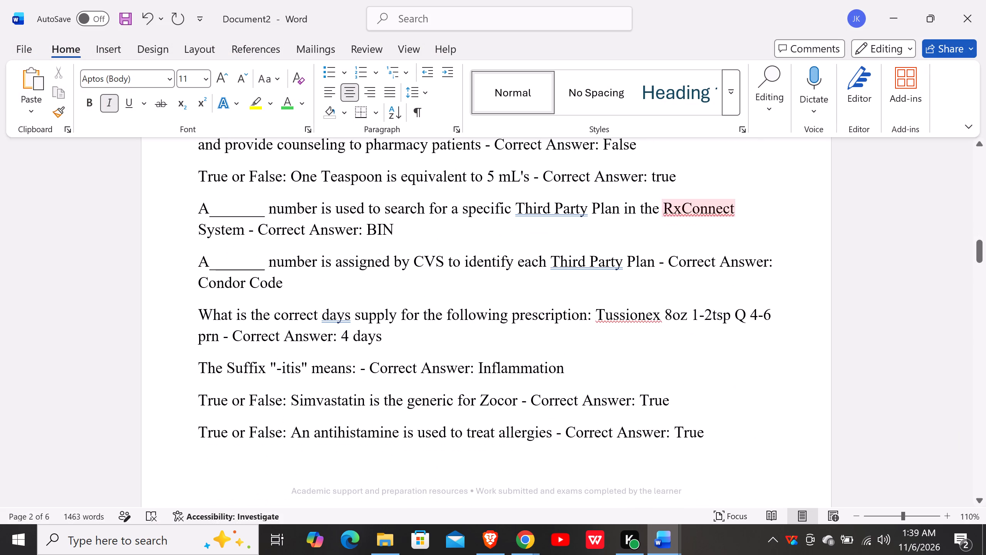
pyautogui.click(686, 205)
pyautogui.press('space')
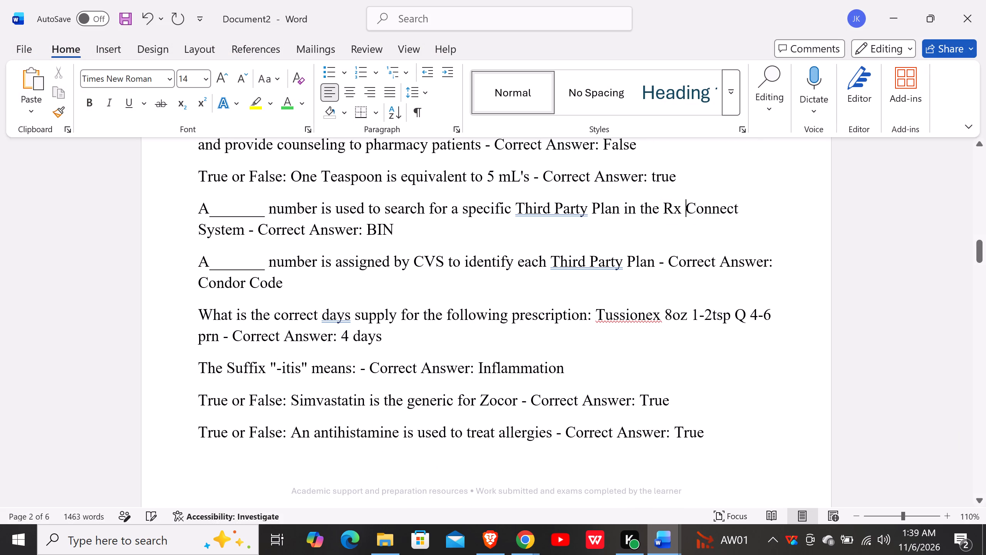
pyautogui.click(560, 209)
pyautogui.click(565, 275)
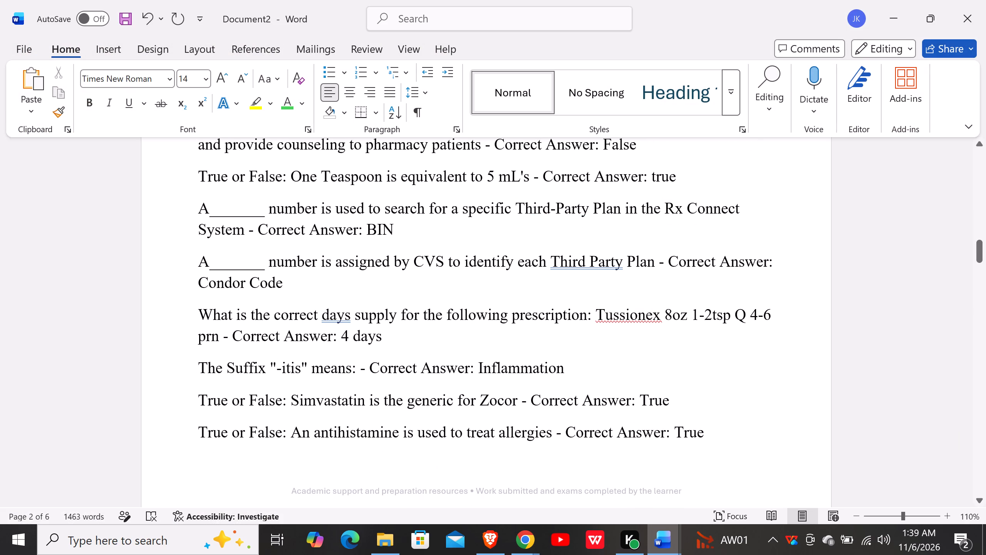
# Paste the exported question and answer text on a new line at the end of Document2.
pyautogui.scroll(-2, 612, 346)
pyautogui.scroll(-6, 757, 350)
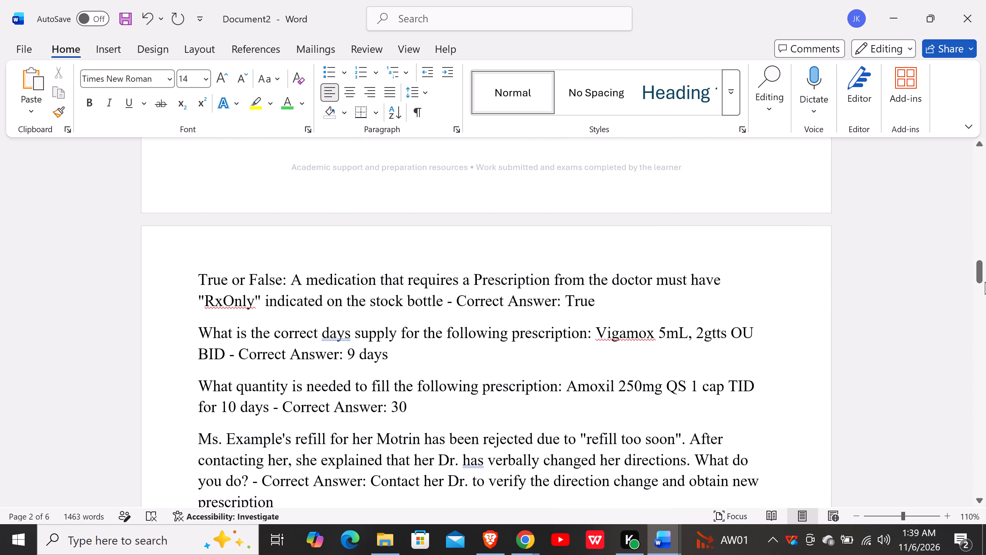
pyautogui.moveTo(984, 272); pyautogui.dragTo(977, 485)
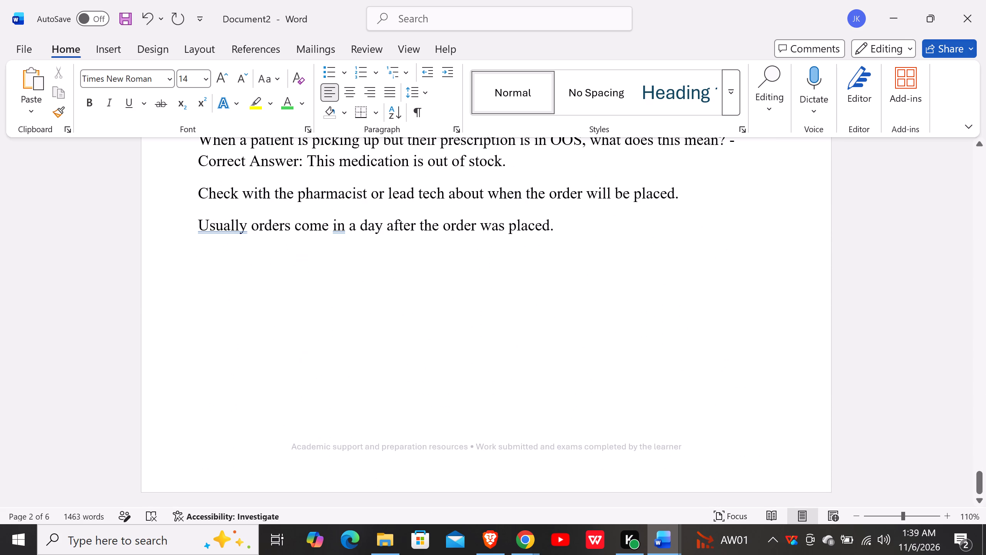
pyautogui.click(575, 226)
pyautogui.press('Return')
pyautogui.hotkey('ctrl', 'v')
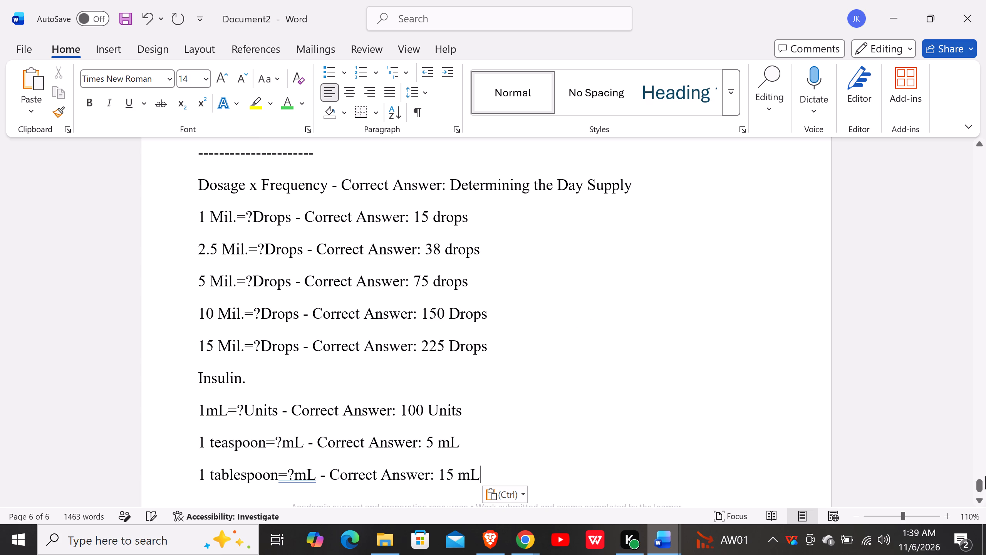
pyautogui.moveTo(979, 482); pyautogui.dragTo(981, 486)
# Switch to Quizlet in Chrome and make a copy of the next flashcard set, CVS Pharmacy Tech Study Guide.
pyautogui.click(537, 536)
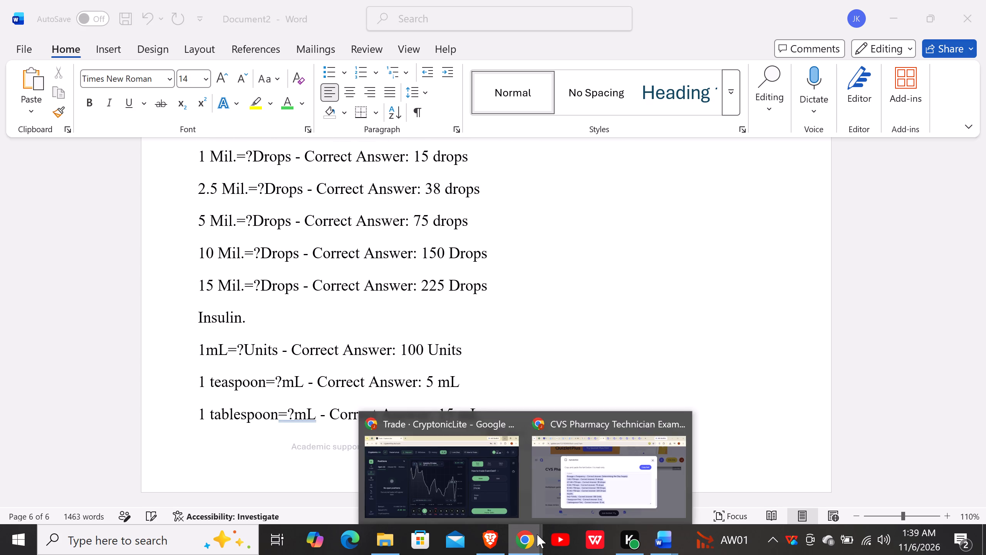
pyautogui.click(563, 487)
pyautogui.click(490, 11)
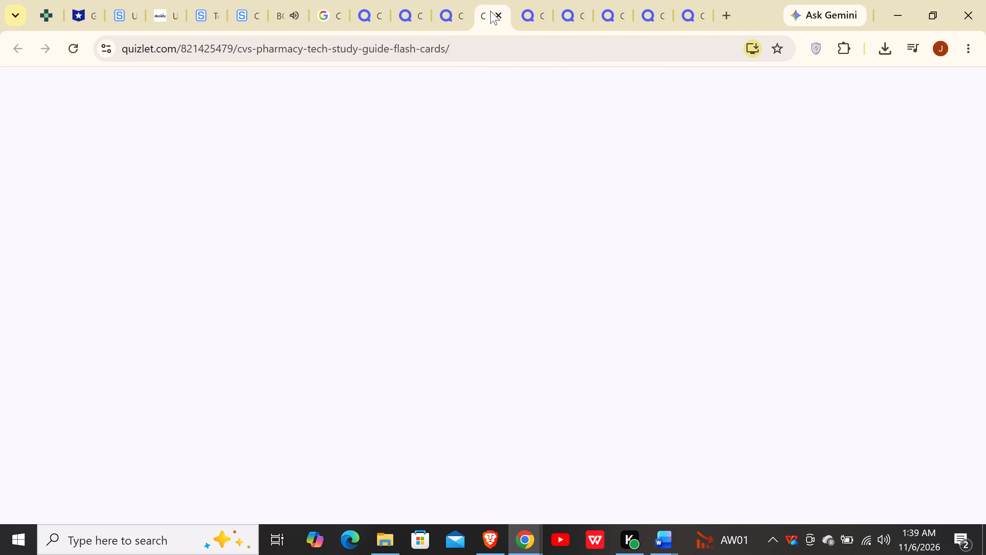
pyautogui.scroll(-8, 449, 300)
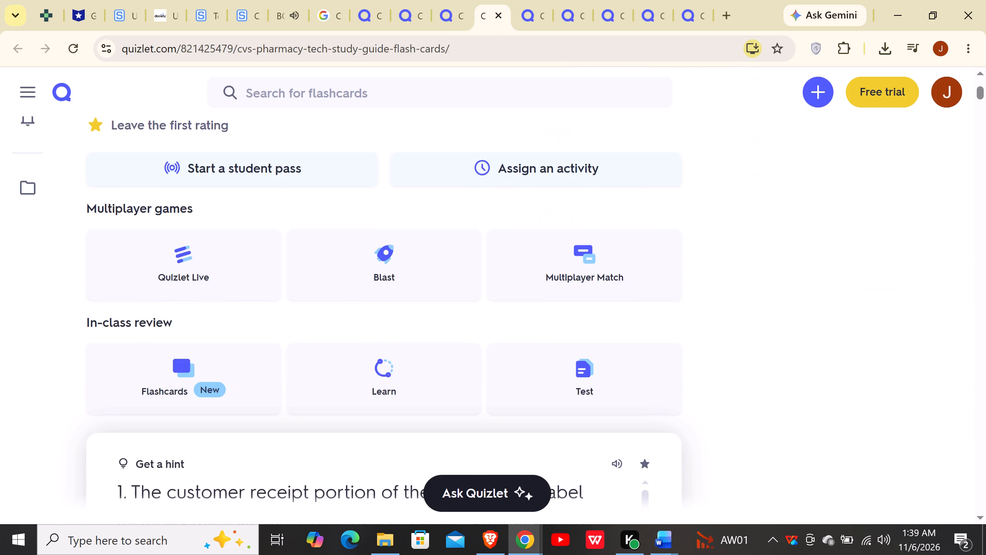
pyautogui.scroll(-1, 451, 298)
pyautogui.scroll(7, 451, 296)
pyautogui.scroll(2, 503, 291)
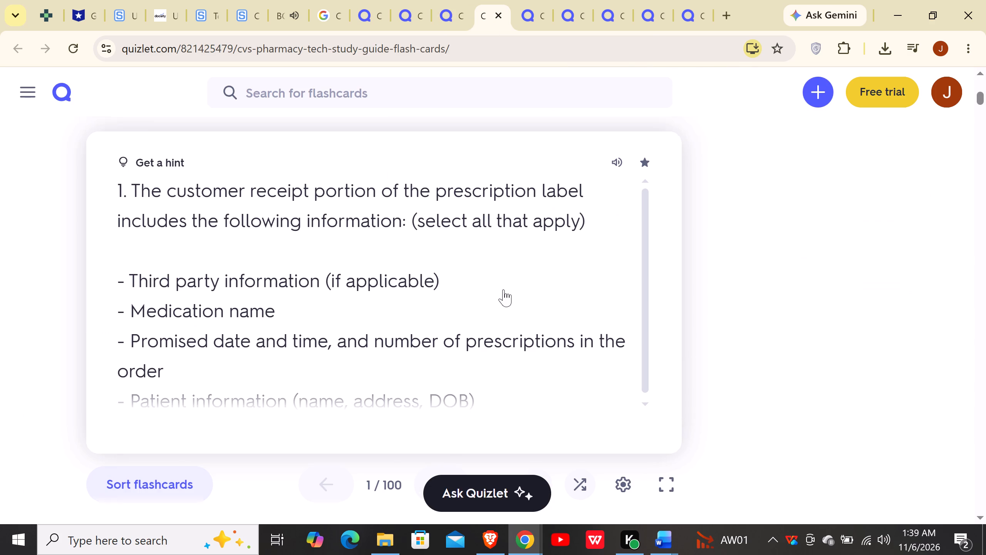
pyautogui.scroll(2, 503, 289)
pyautogui.scroll(3, 542, 273)
pyautogui.click(656, 272)
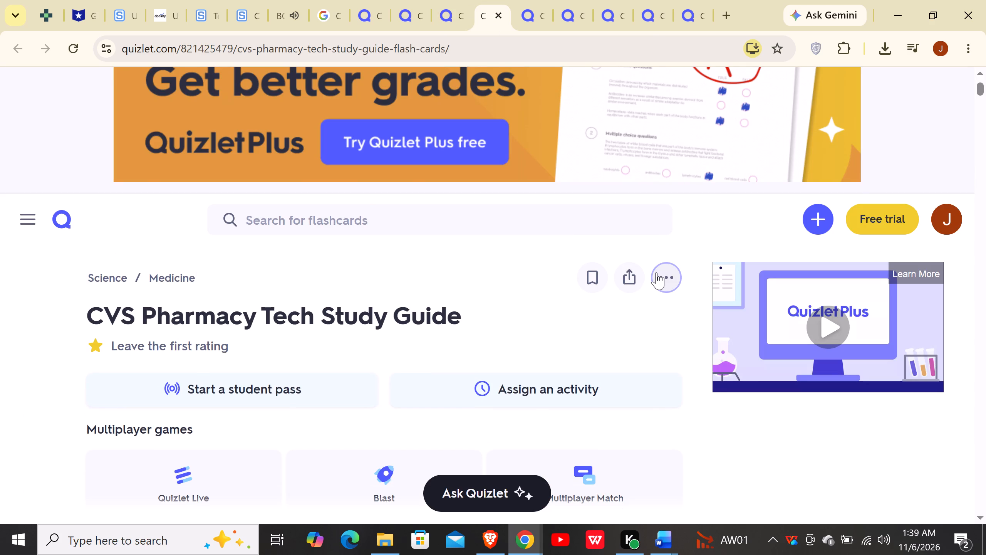
pyautogui.click(613, 355)
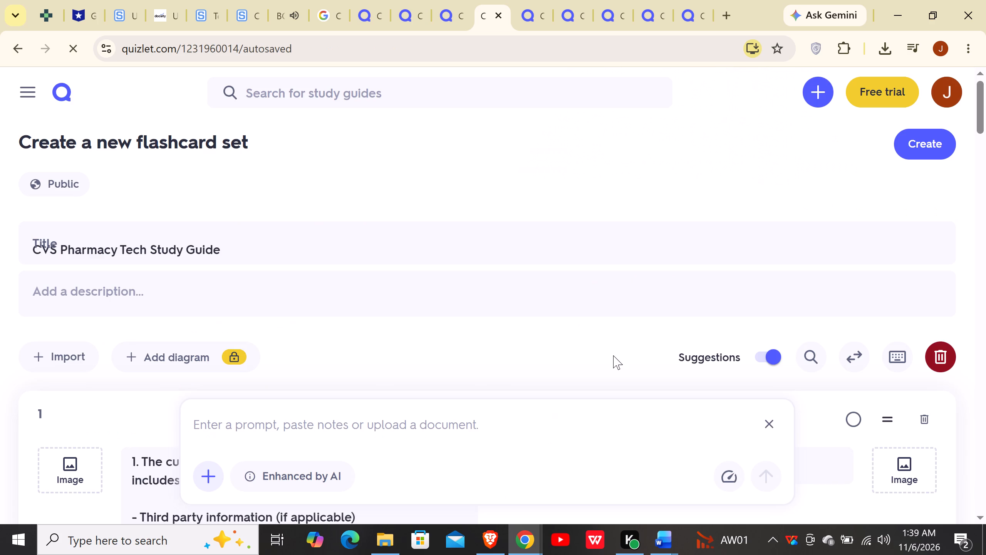
# Set the copied CVS Pharmacy Tech Study Guide's visibility to Just me, save the access settings and create the set.
pyautogui.click(50, 184)
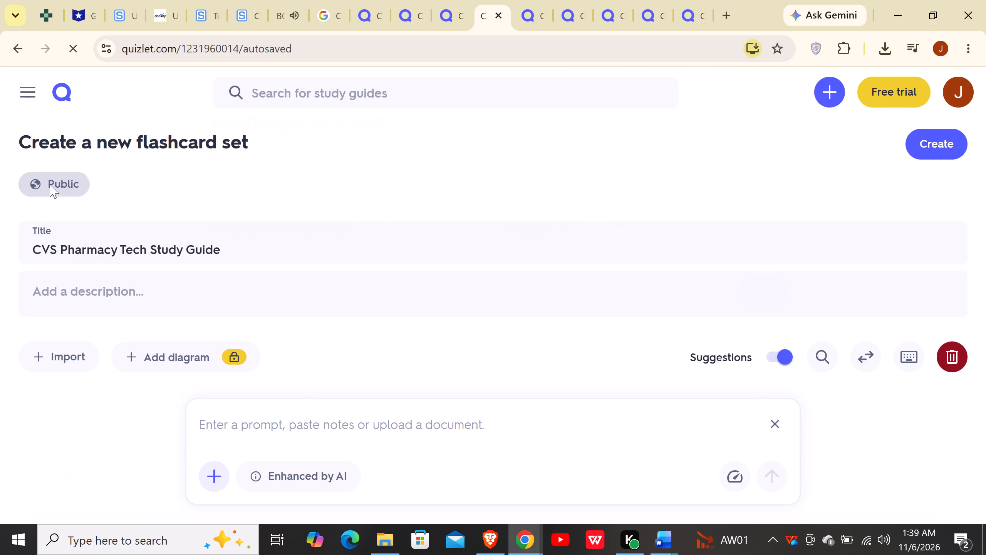
pyautogui.click(280, 265)
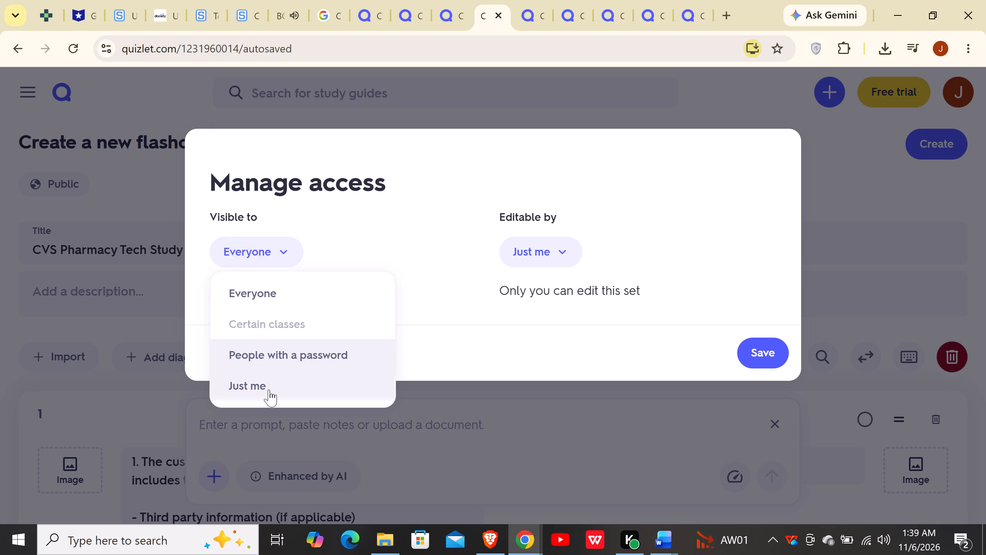
pyautogui.click(269, 390)
pyautogui.click(769, 359)
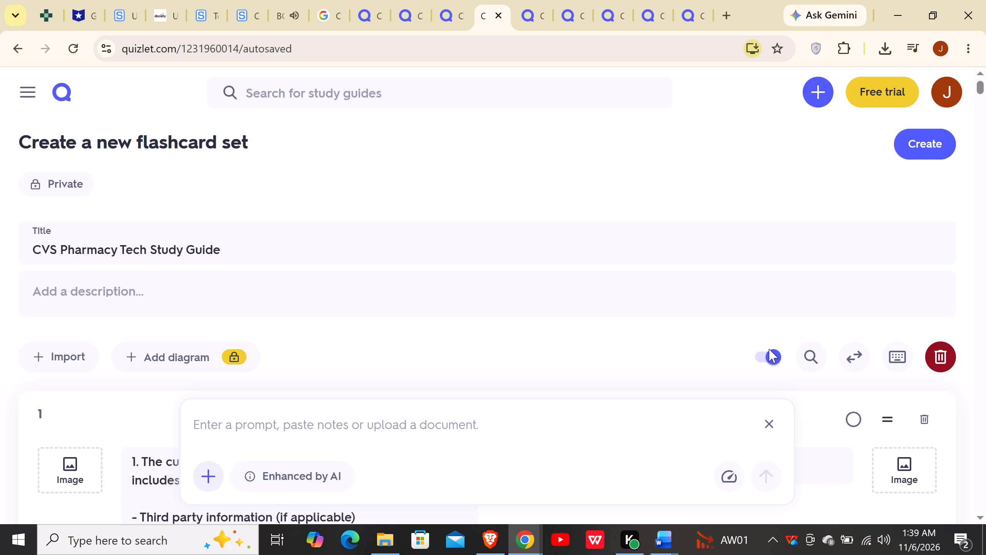
pyautogui.click(919, 139)
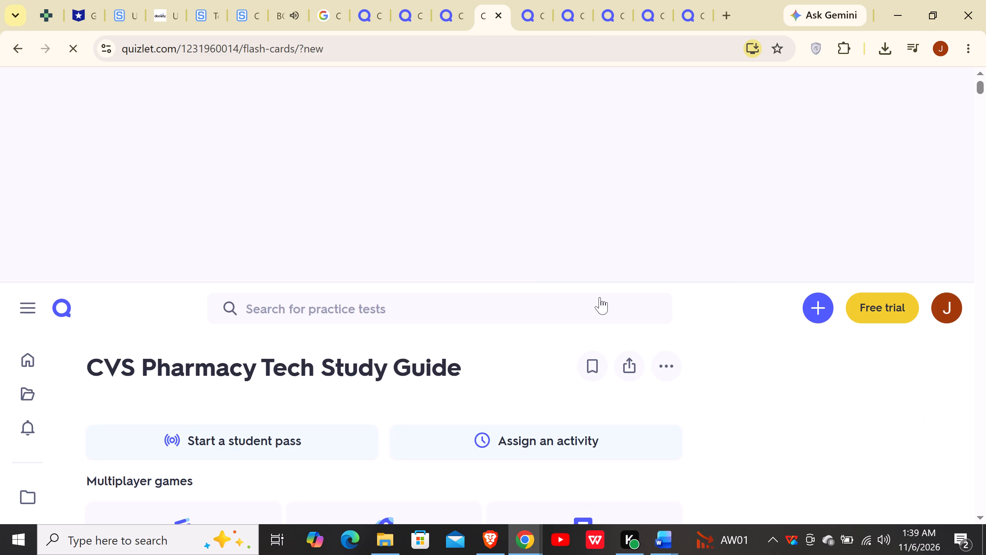
# Export the copied CVS Pharmacy Tech Study Guide with the custom term separator "- Correct Answer:" and copy the exported text.
pyautogui.scroll(-1, 600, 297)
pyautogui.click(764, 146)
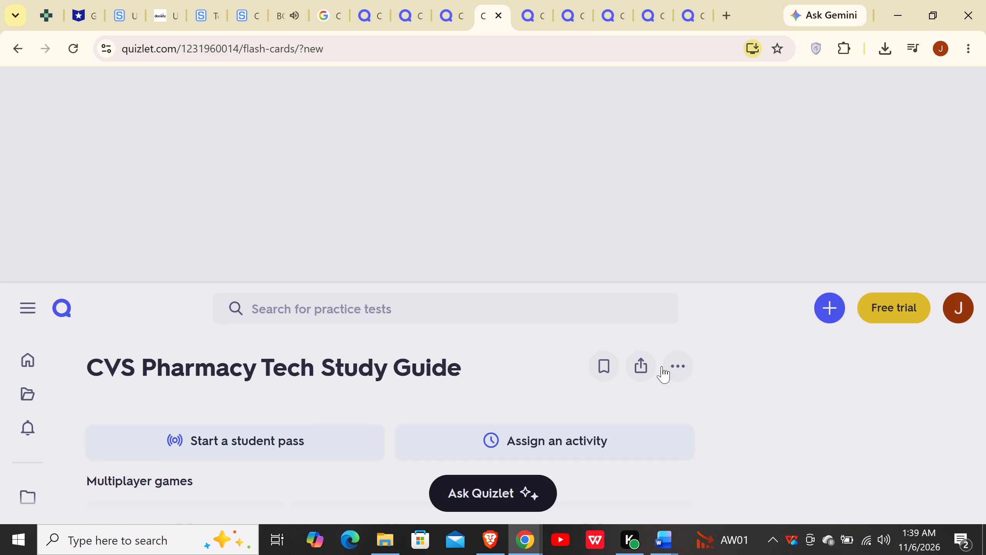
pyautogui.click(677, 369)
pyautogui.click(674, 369)
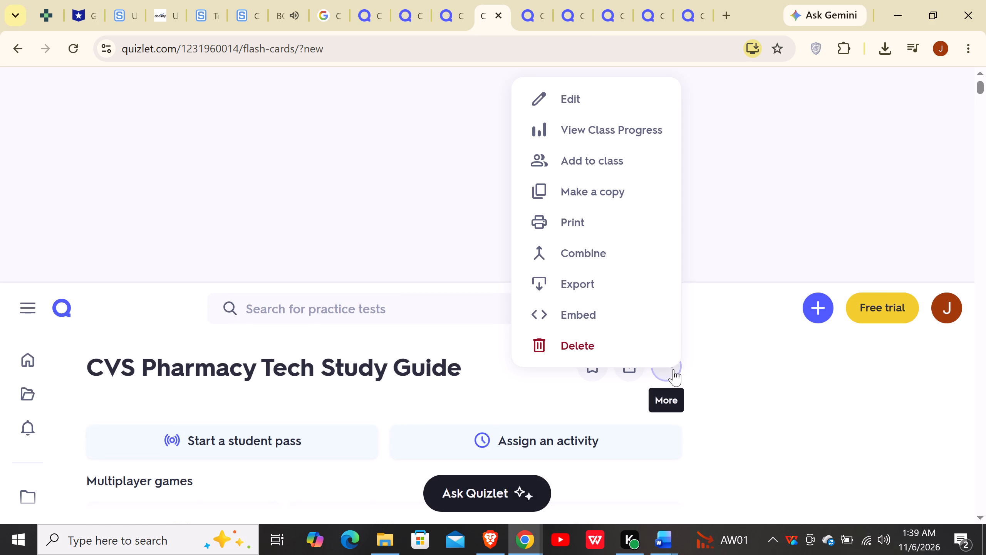
pyautogui.click(592, 282)
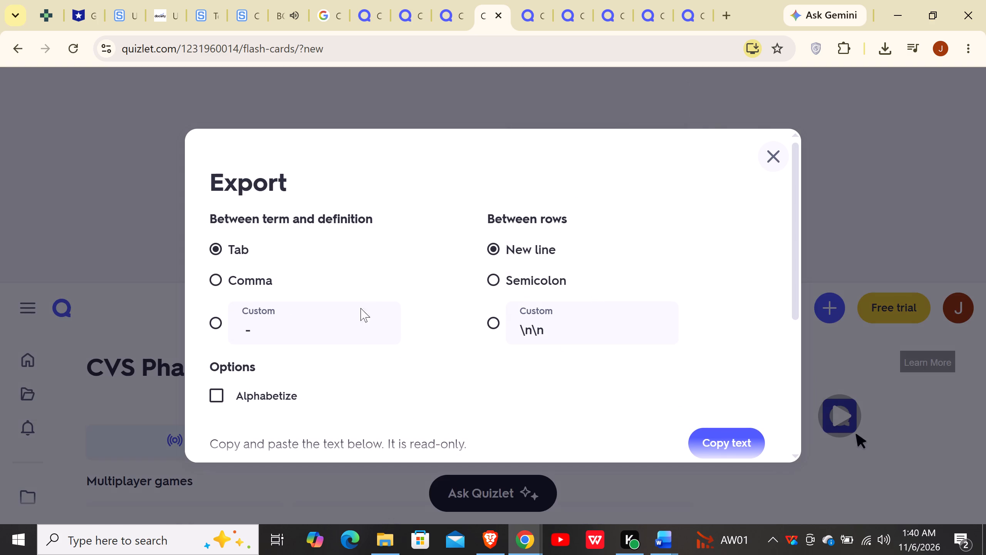
pyautogui.click(268, 315)
pyautogui.click(270, 325)
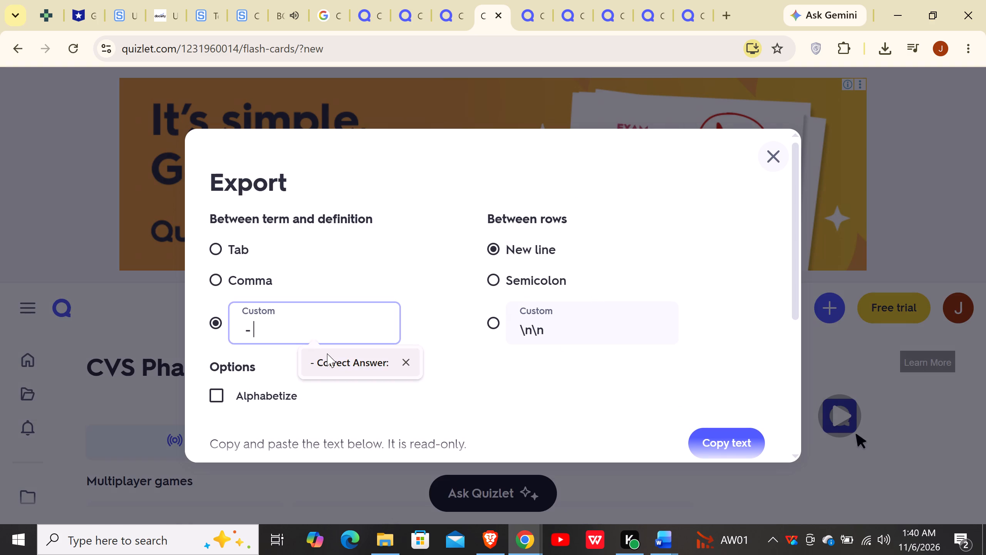
pyautogui.click(327, 354)
pyautogui.scroll(-2, 430, 360)
pyautogui.click(709, 292)
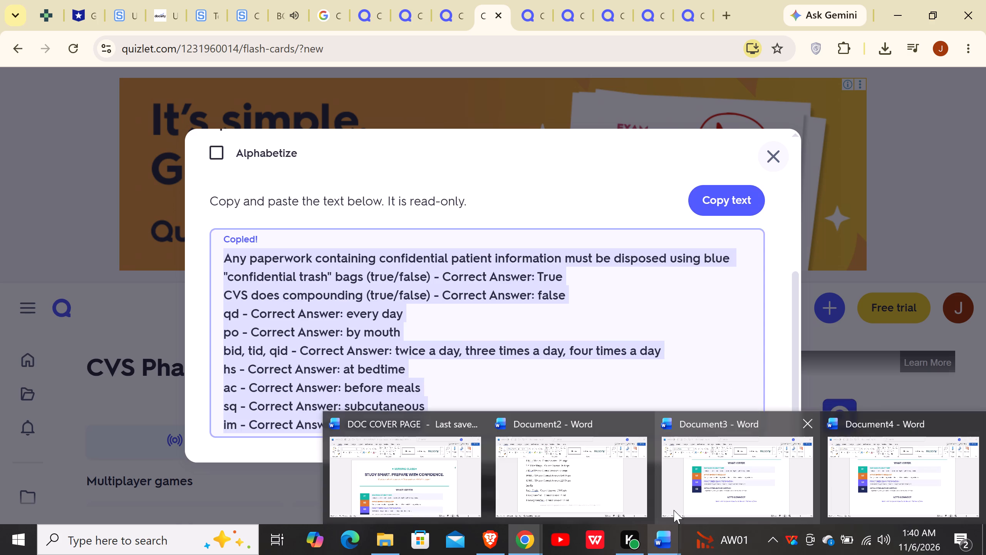
# Switch to Document2 in Word and paste the study guide's exported text on a new line at the end.
pyautogui.click(622, 494)
pyautogui.press('Return')
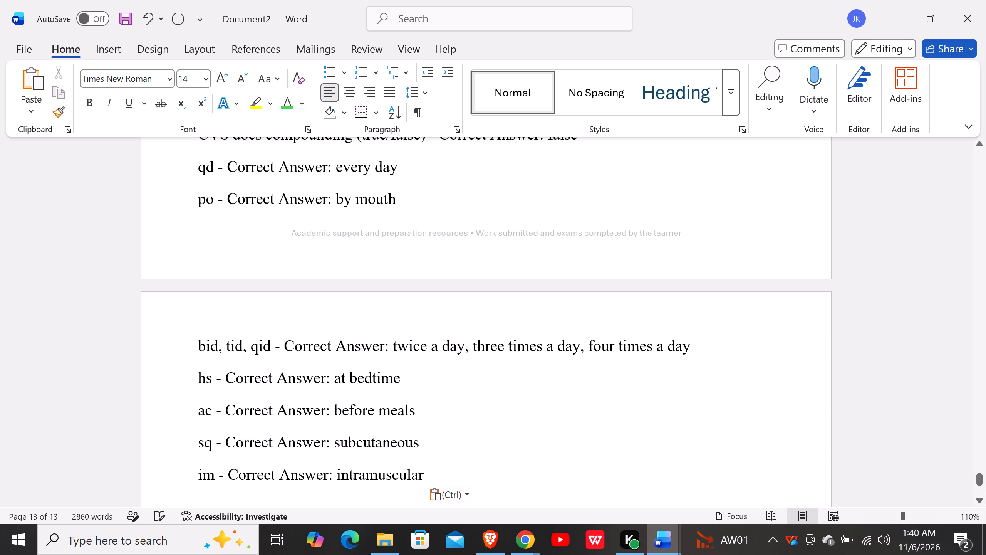
# Replace every "Correct Answer:" in the document with "Answer:" formatted with Highlight.
pyautogui.keyDown('ctrl'); pyautogui.moveTo(980, 477); pyautogui.dragTo(981, 484); pyautogui.keyUp('ctrl')
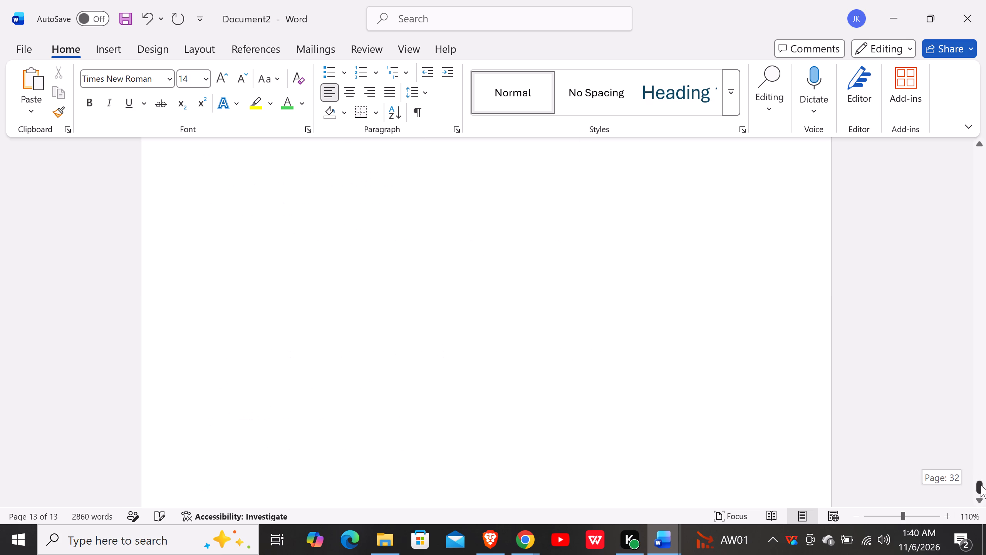
pyautogui.keyDown('ctrl'); pyautogui.moveTo(981, 484); pyautogui.dragTo(985, 137); pyautogui.keyUp('ctrl')
pyautogui.keyDown('ctrl'); pyautogui.scroll(-2, 519, 230); pyautogui.keyUp('ctrl')
pyautogui.keyDown('ctrl'); pyautogui.click(767, 105); pyautogui.keyUp('ctrl')
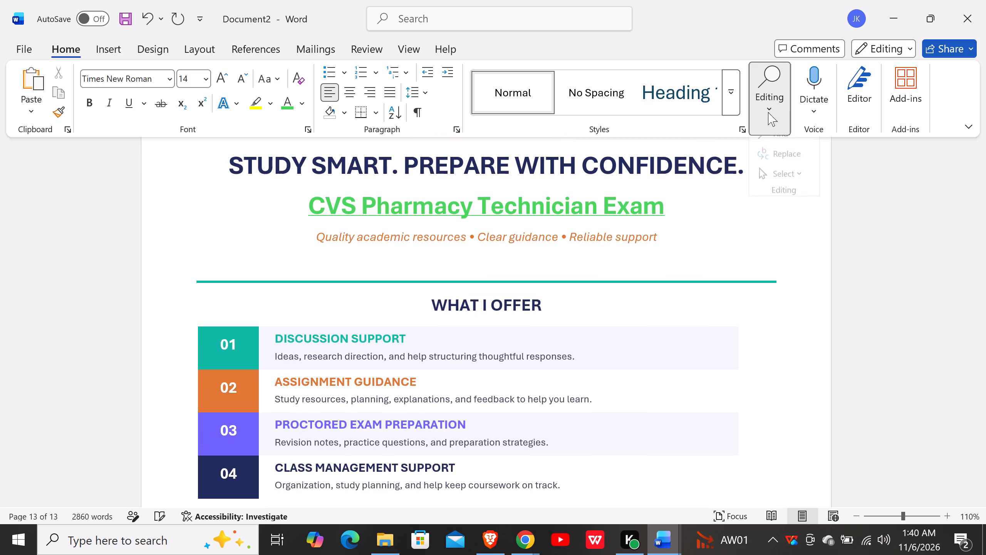
pyautogui.keyDown('ctrl'); pyautogui.click(766, 169); pyautogui.keyUp('ctrl')
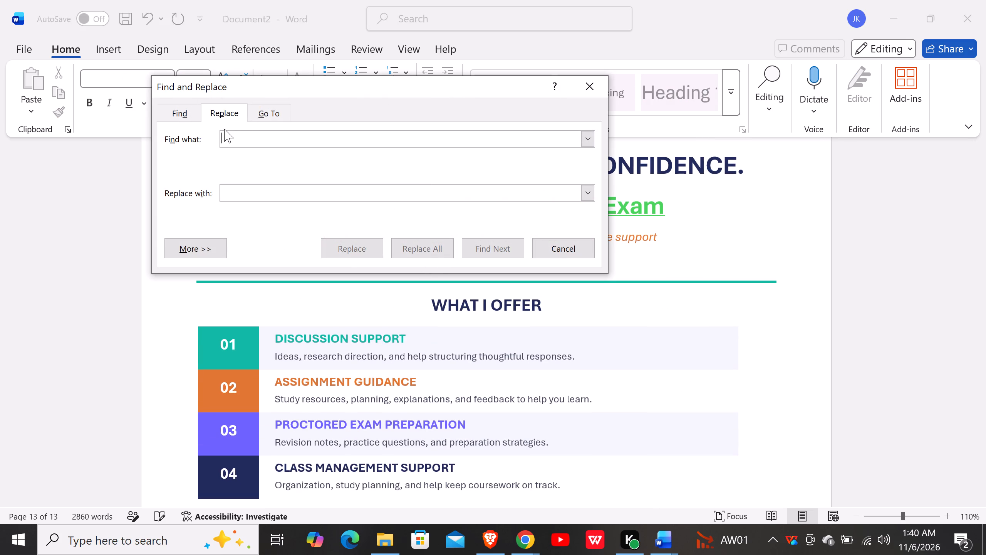
pyautogui.hotkey('ctrl', 'c')
pyautogui.hotkey('ctrl', 'o')
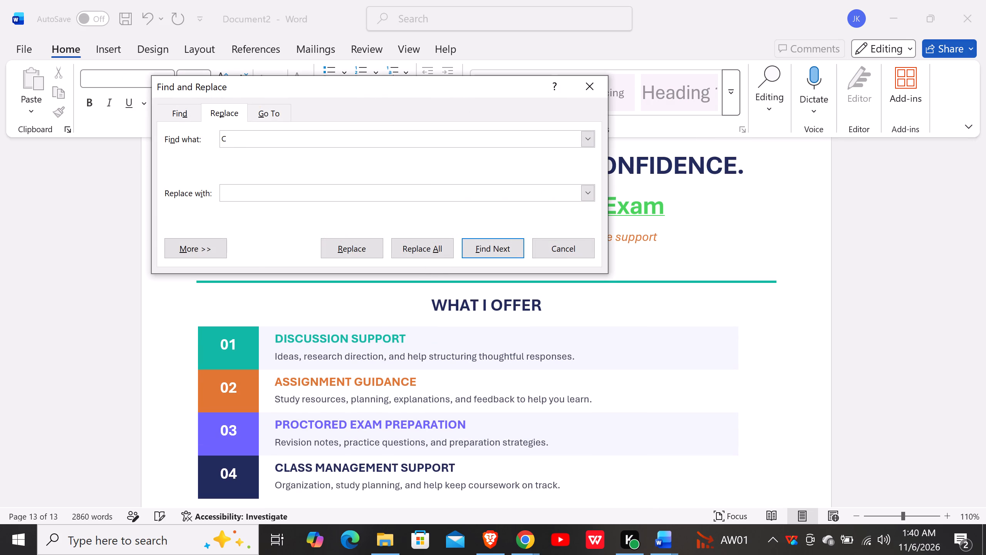
pyautogui.hotkey('ctrl', 'r')
pyautogui.hotkey('ctrl', 'r')
pyautogui.hotkey('ctrl', 'e')
pyautogui.hotkey('ctrl', 'c')
pyautogui.hotkey('ctrl', 't')
pyautogui.hotkey('ctrl', 's')
pyautogui.hotkey('ctrl', 'w')
pyautogui.hotkey('ctrl', 'e')
pyautogui.hotkey('ctrl', 'r')
pyautogui.hotkey('ctrl', 'shift', ';')
pyautogui.keyDown('ctrl'); pyautogui.click(229, 190); pyautogui.keyUp('ctrl')
pyautogui.hotkey('ctrl', 's')
pyautogui.hotkey('ctrl', 'w')
pyautogui.hotkey('ctrl', 'e')
pyautogui.hotkey('ctrl', 'r')
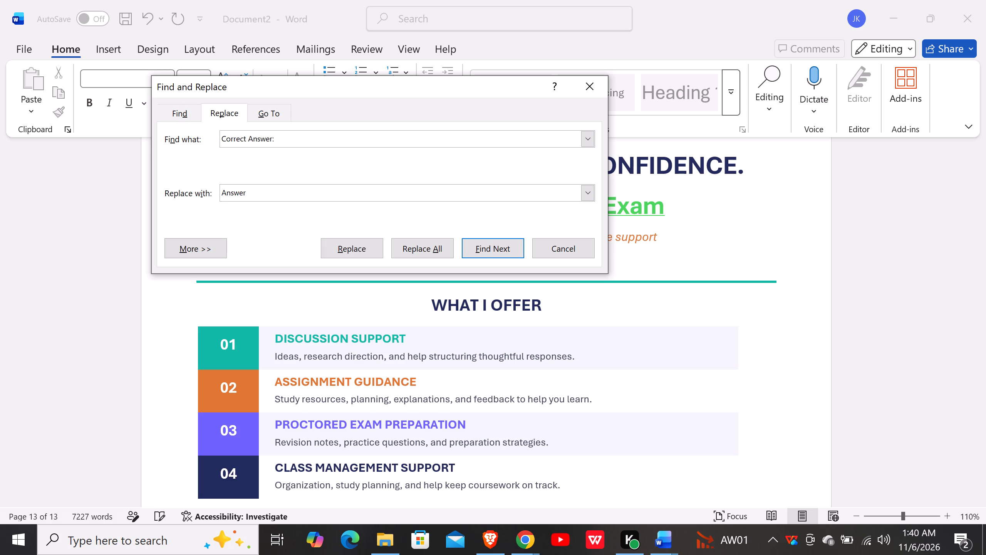
pyautogui.hotkey('ctrl', 'shift', ';')
pyautogui.keyDown('ctrl'); pyautogui.click(209, 253); pyautogui.keyUp('ctrl')
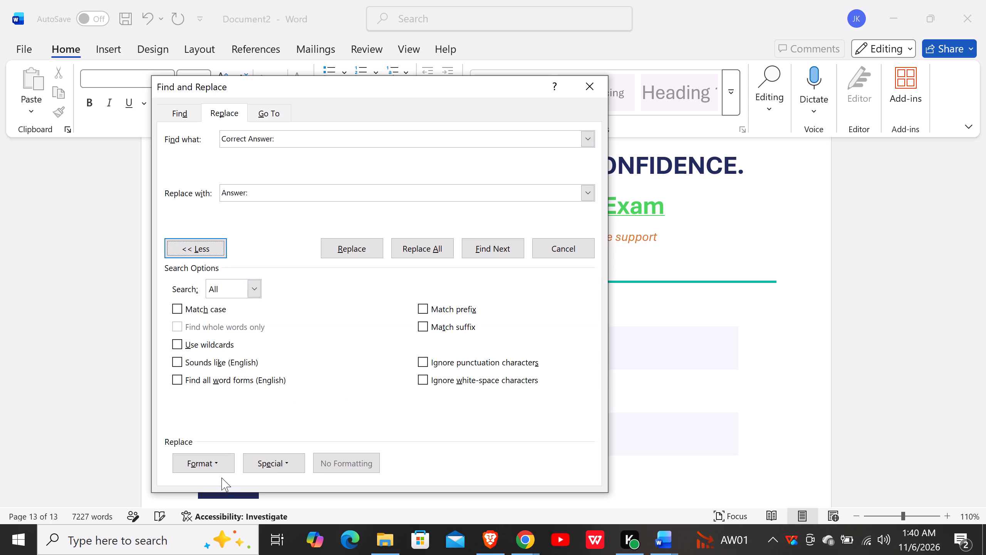
pyautogui.keyDown('ctrl'); pyautogui.click(223, 470); pyautogui.keyUp('ctrl')
pyautogui.keyDown('ctrl'); pyautogui.click(223, 435); pyautogui.keyUp('ctrl')
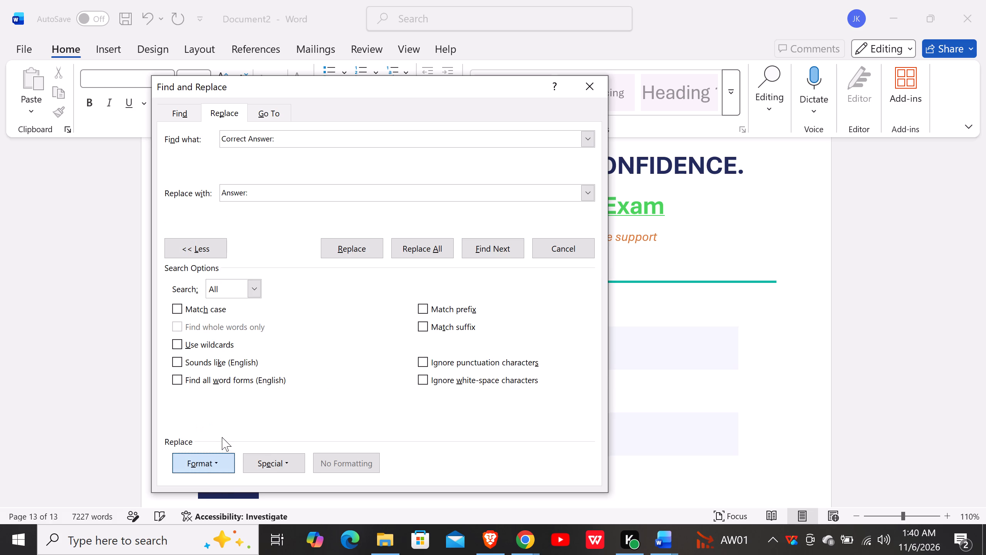
pyautogui.keyDown('ctrl'); pyautogui.click(435, 252); pyautogui.keyUp('ctrl')
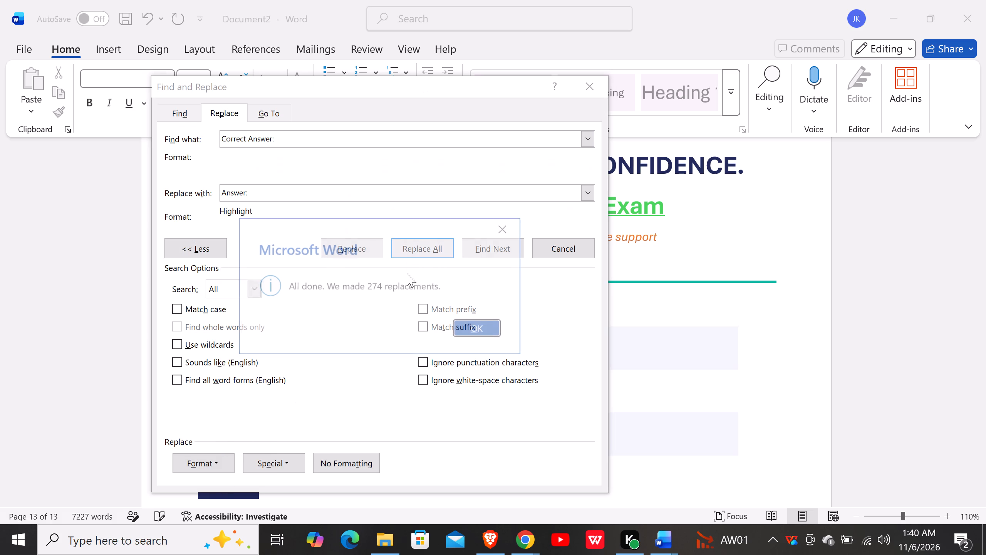
pyautogui.keyDown('ctrl'); pyautogui.click(487, 330); pyautogui.keyUp('ctrl')
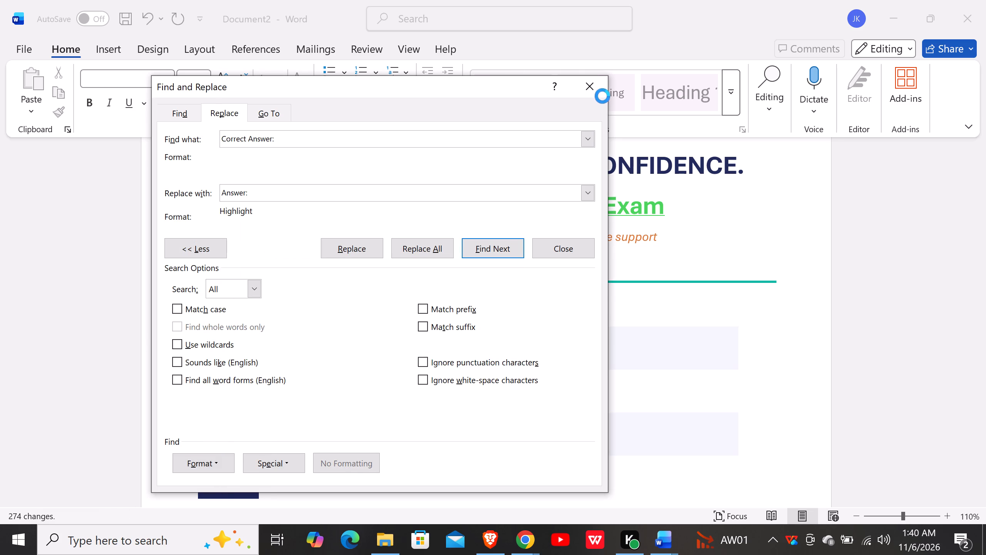
pyautogui.keyDown('ctrl'); pyautogui.click(592, 86); pyautogui.keyUp('ctrl')
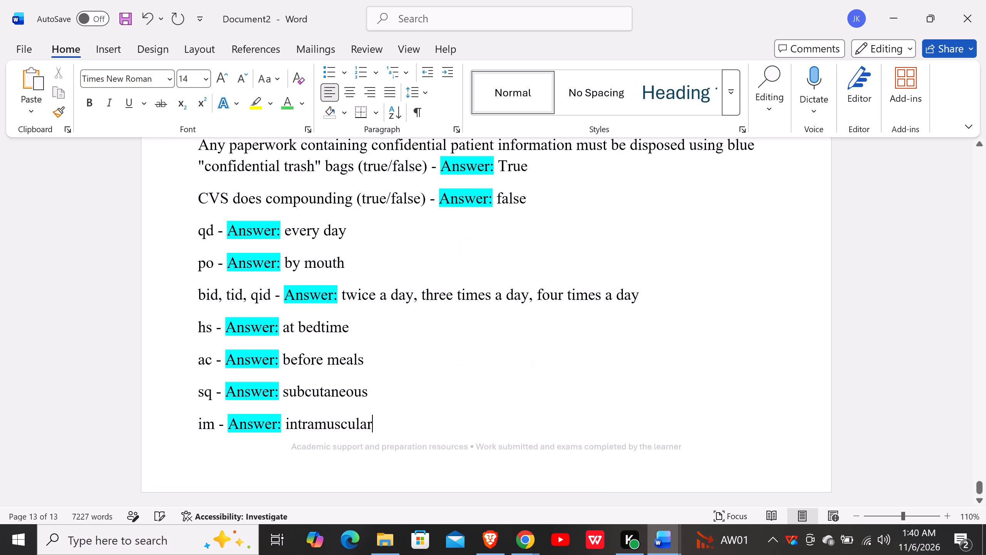
# Save the document in the stuvia folder, using the cover page title "CVS Pharmacy Technician Exam" as the file name.
pyautogui.keyDown('ctrl'); pyautogui.scroll(8, 618, 366); pyautogui.keyUp('ctrl')
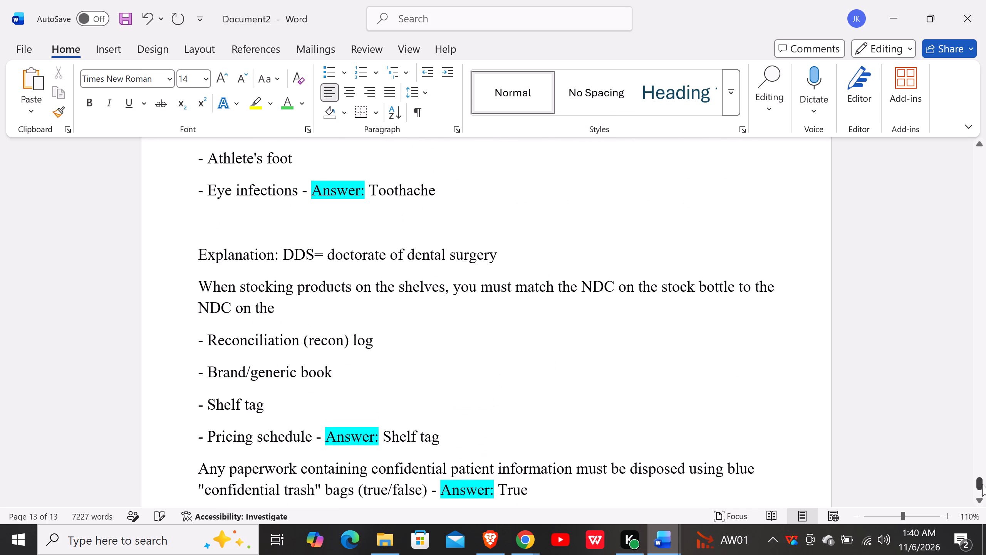
pyautogui.keyDown('ctrl'); pyautogui.moveTo(982, 484); pyautogui.dragTo(985, 111); pyautogui.keyUp('ctrl')
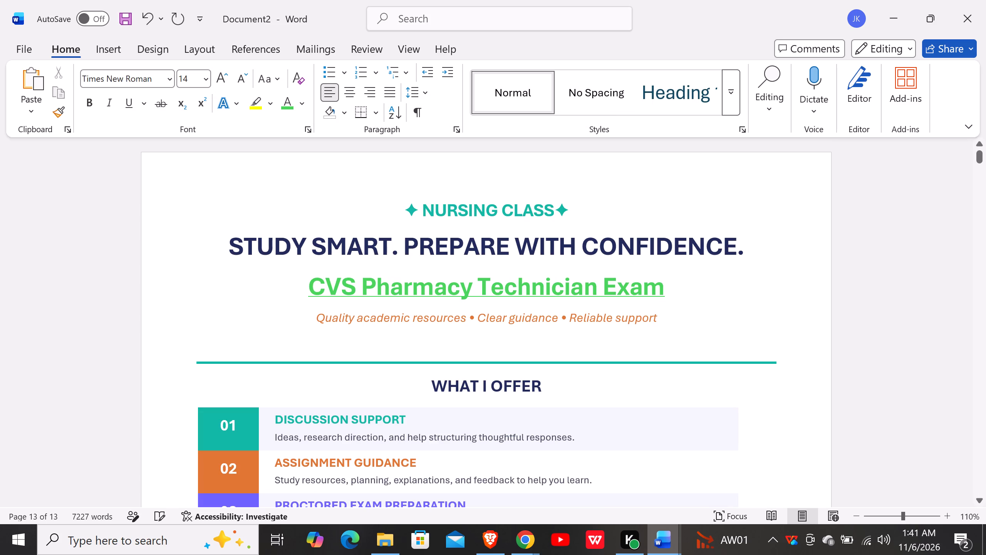
pyautogui.keyDown('ctrl'); pyautogui.moveTo(673, 283); pyautogui.dragTo(334, 298); pyautogui.keyUp('ctrl')
pyautogui.hotkey('ctrl', 'c')
pyautogui.hotkey('ctrl', 's')
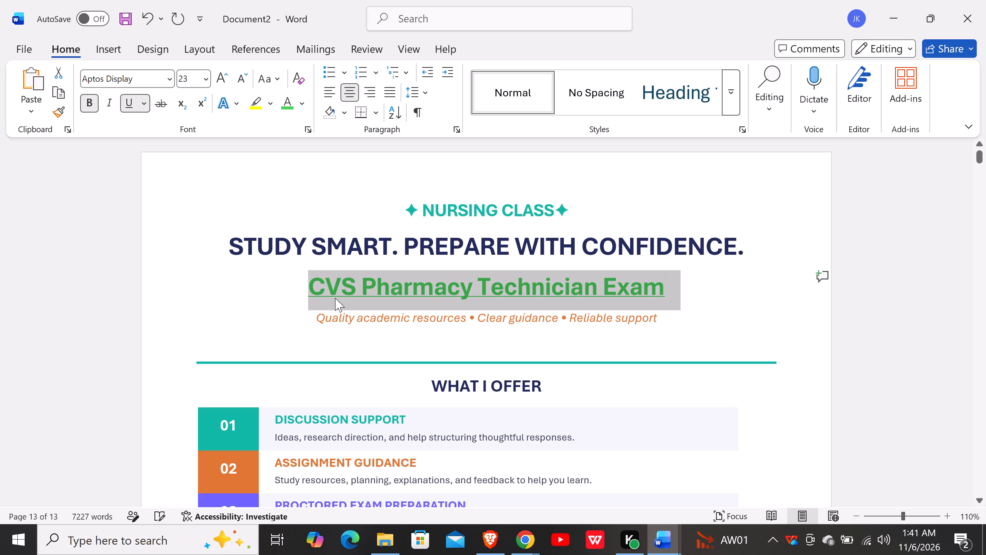
pyautogui.press('BackSpace')
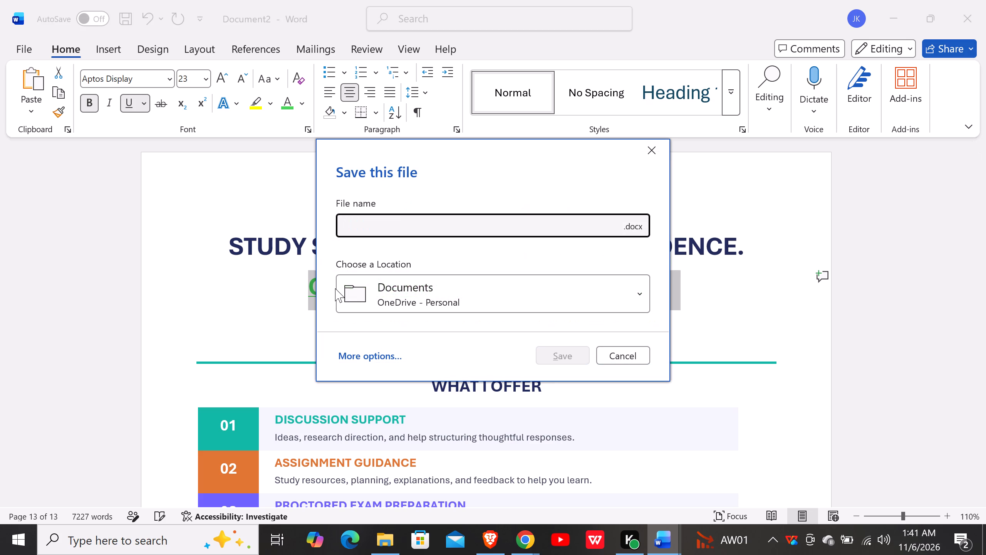
pyautogui.click(435, 297)
pyautogui.click(446, 139)
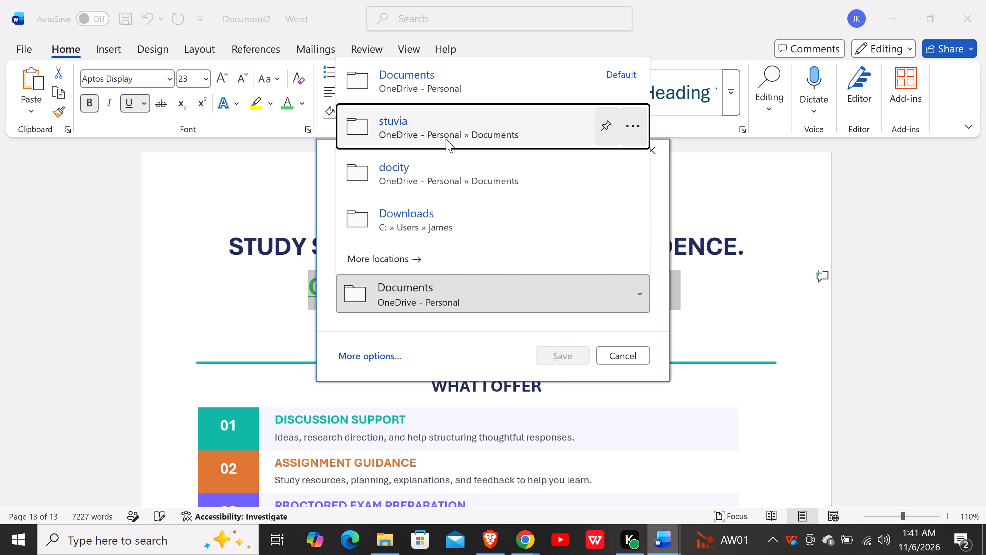
pyautogui.click(427, 222)
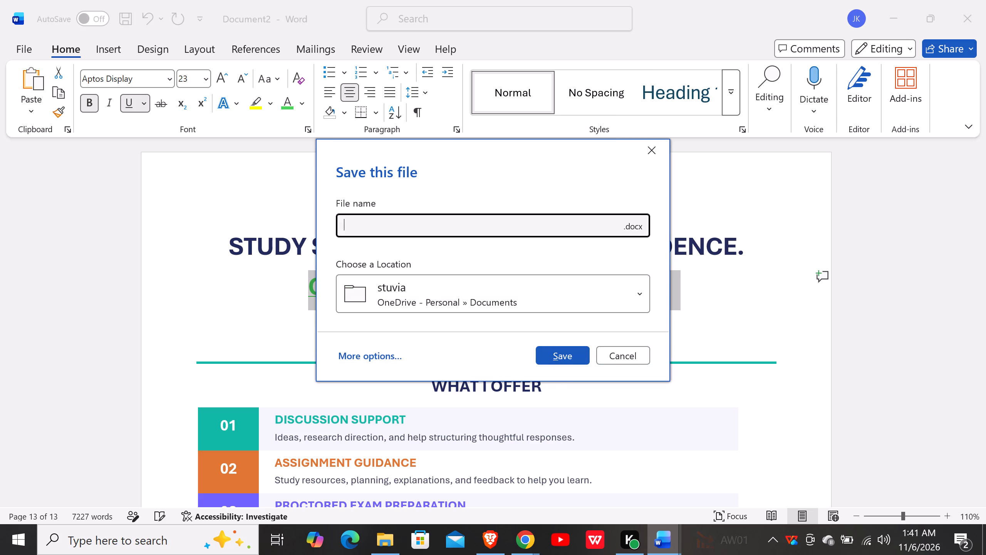
pyautogui.hotkey('ctrl', 'v')
pyautogui.click(572, 361)
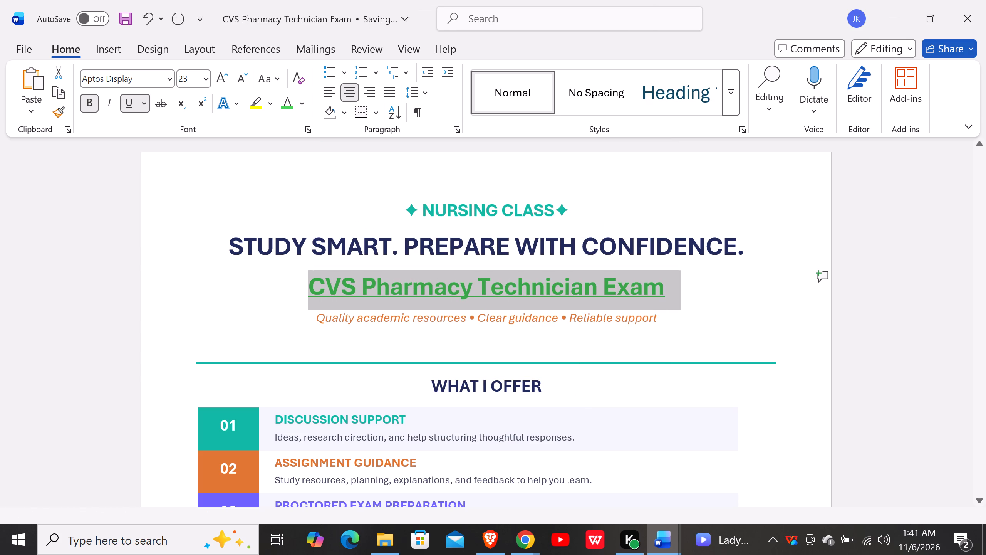
# Switch to Quizlet in Chrome and make a copy of the next flashcard set, CVS Pharmacy Technician Exam.
pyautogui.click(523, 554)
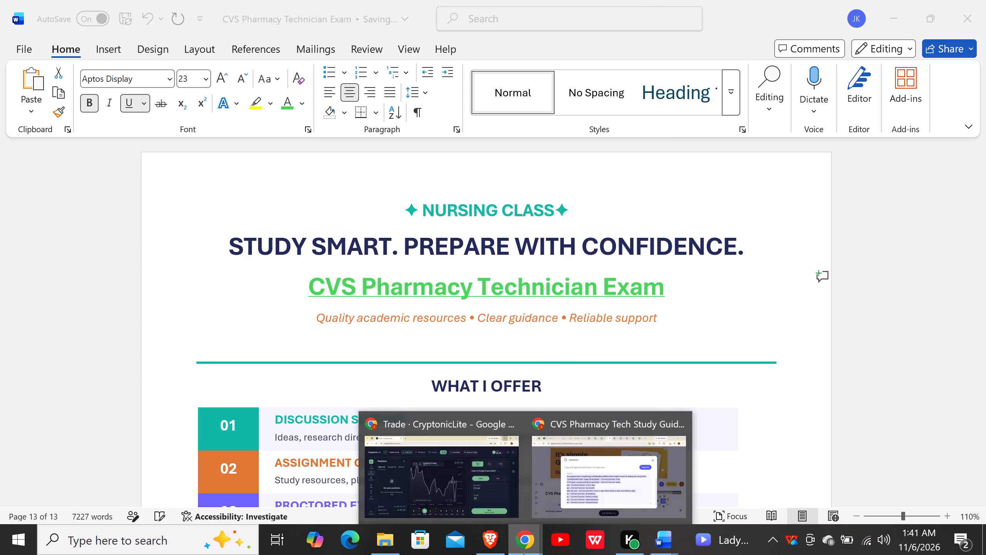
pyautogui.click(579, 501)
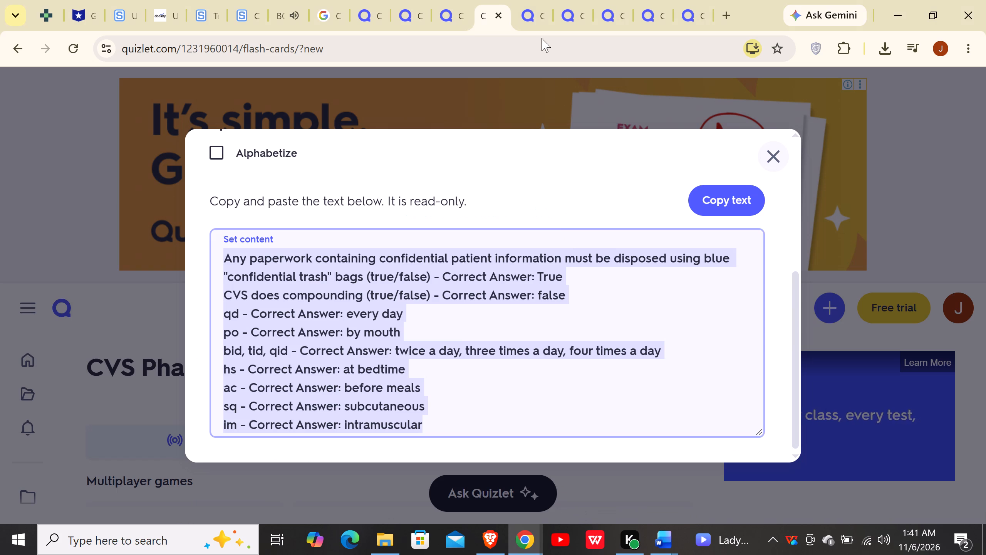
pyautogui.click(533, 17)
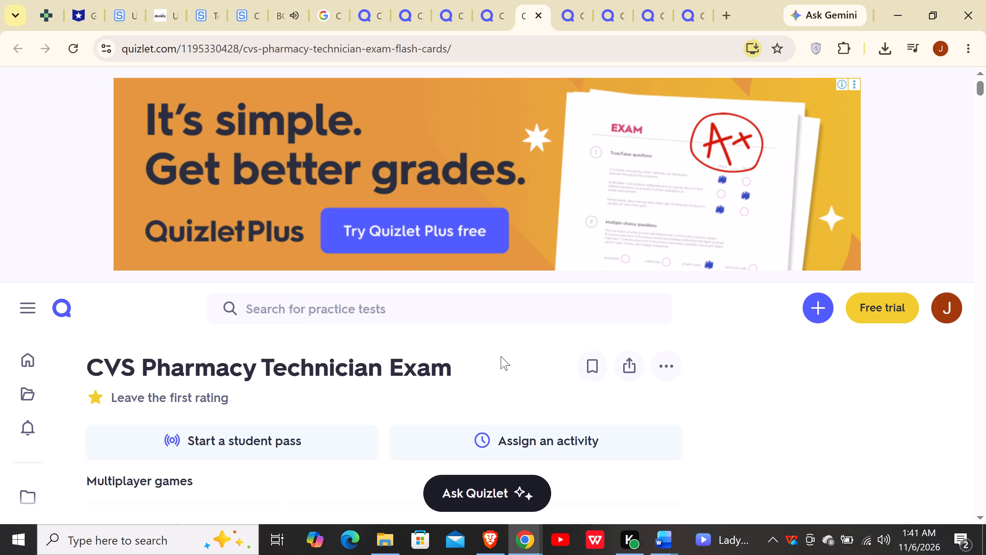
pyautogui.scroll(-8, 503, 348)
pyautogui.scroll(4, 503, 347)
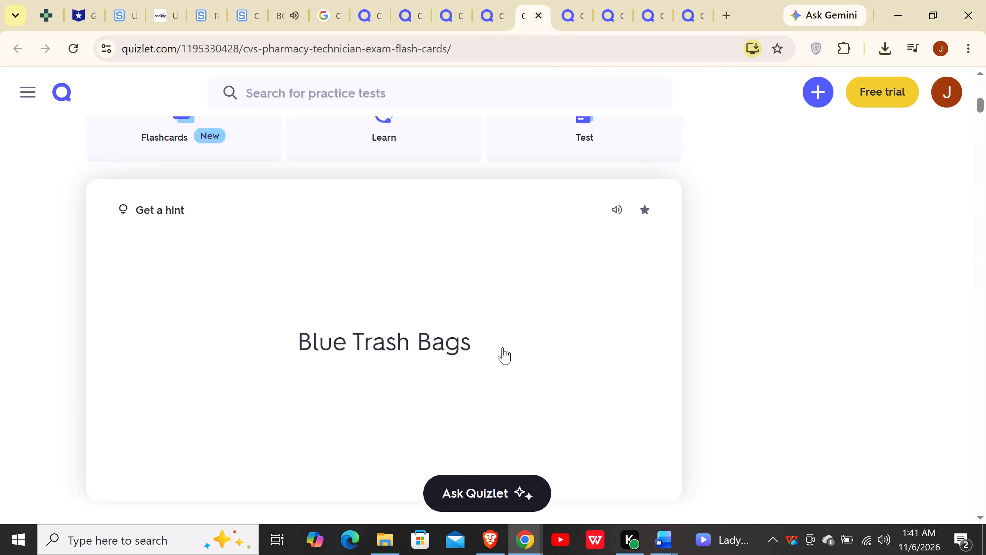
pyautogui.scroll(4, 503, 347)
pyautogui.click(671, 371)
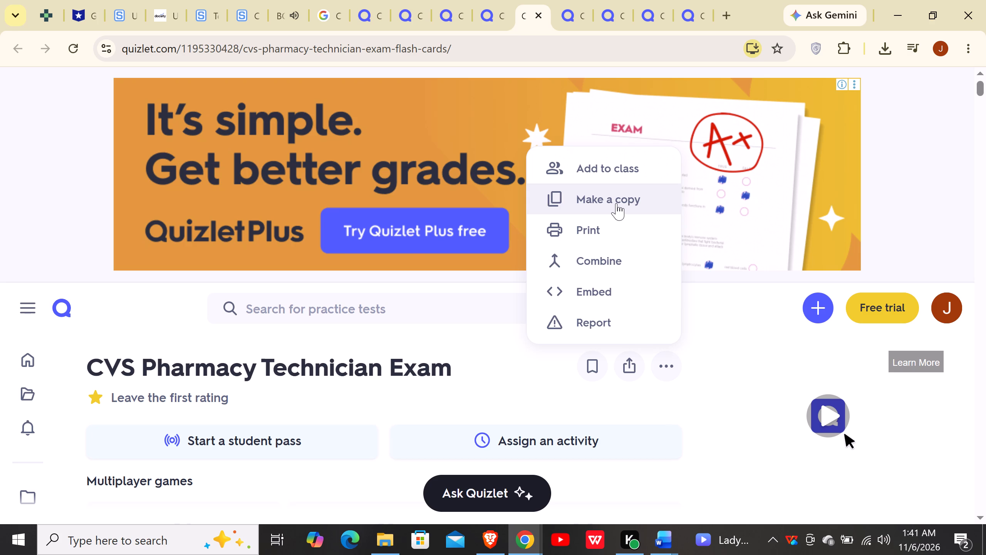
pyautogui.click(616, 203)
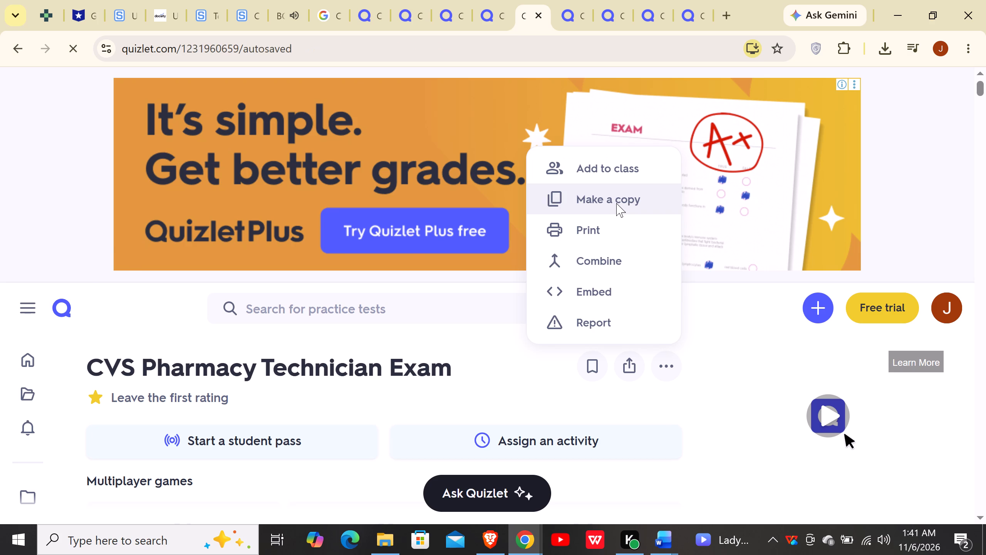
# Set the copied CVS Pharmacy Technician Exam set's visibility to Just me, save the access settings and create the set.
pyautogui.click(64, 184)
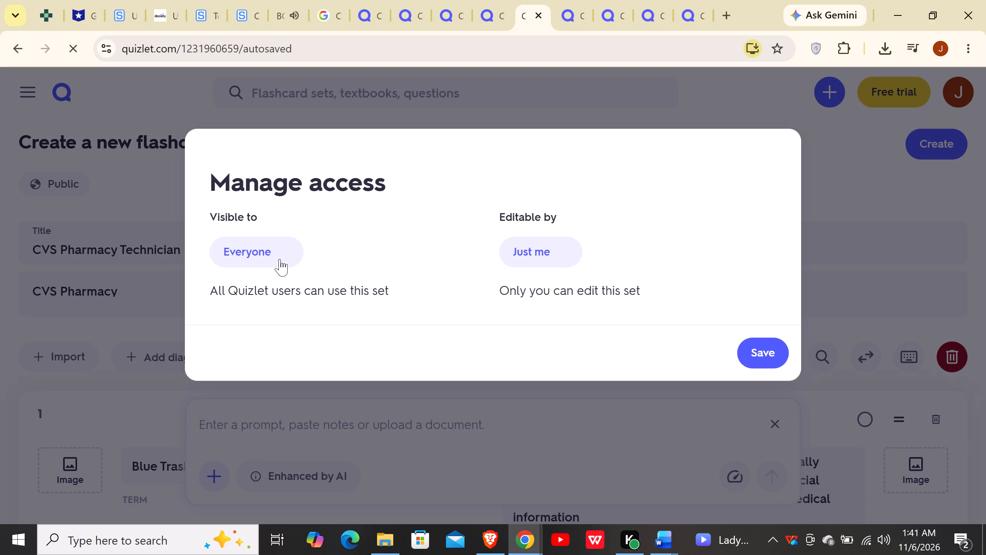
pyautogui.click(280, 259)
pyautogui.click(285, 248)
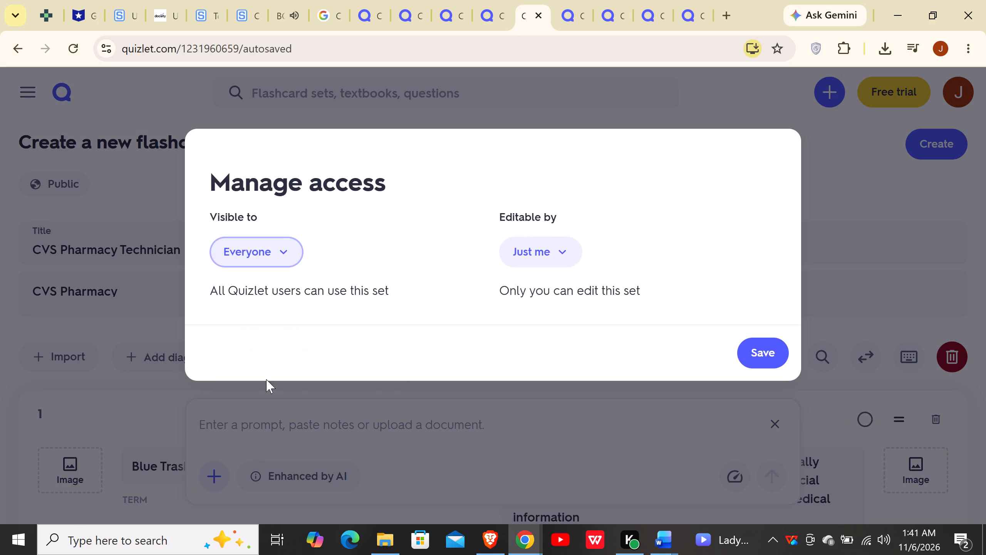
pyautogui.click(286, 252)
pyautogui.click(267, 395)
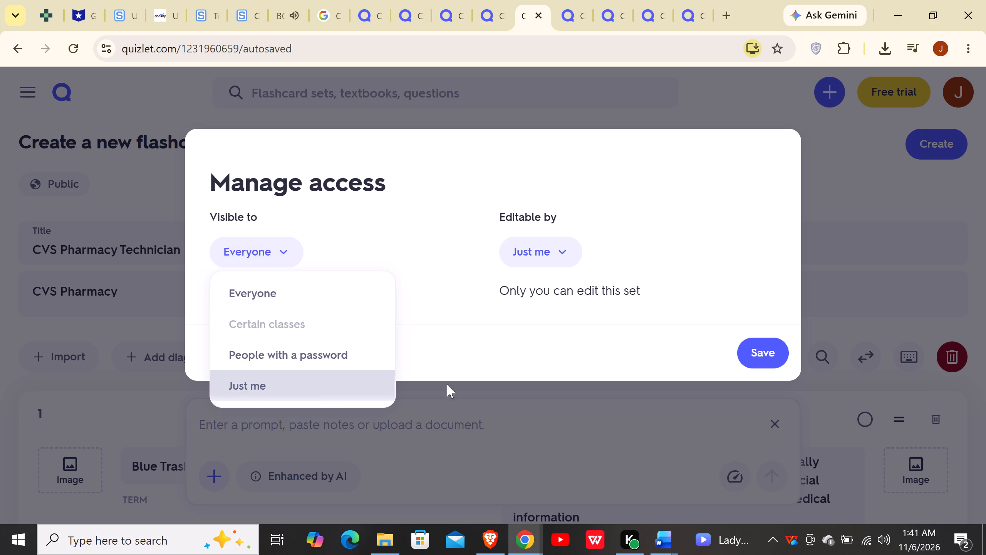
pyautogui.click(762, 354)
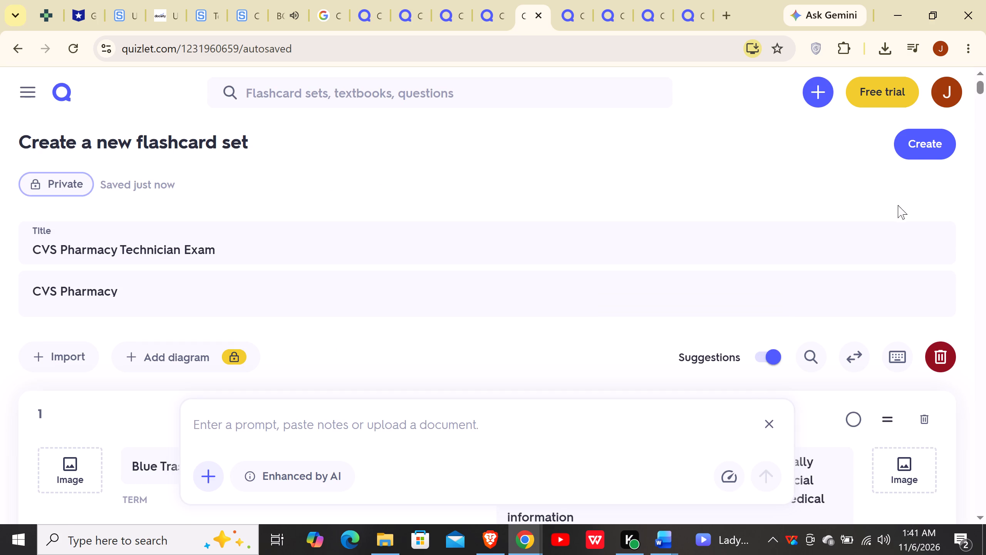
pyautogui.click(916, 152)
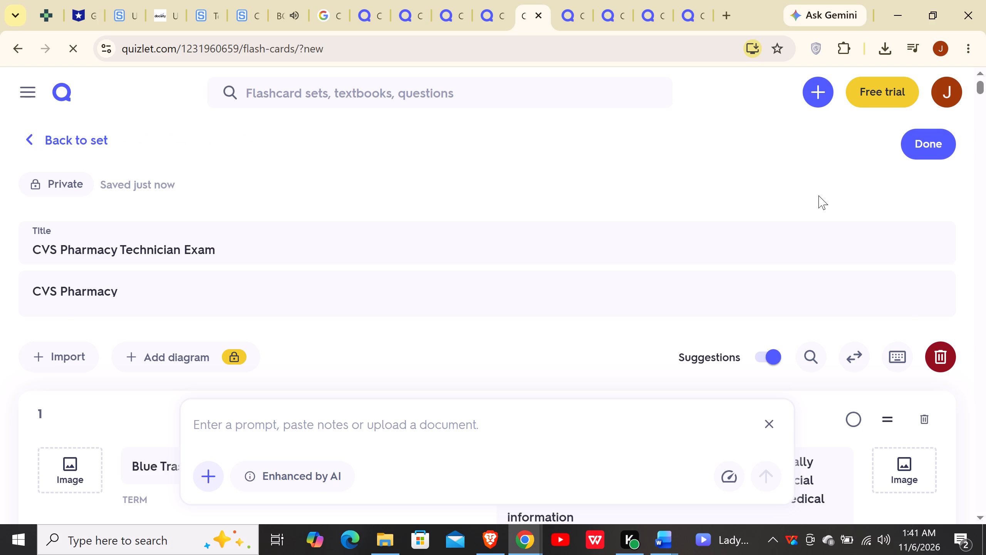
pyautogui.scroll(-4, 408, 319)
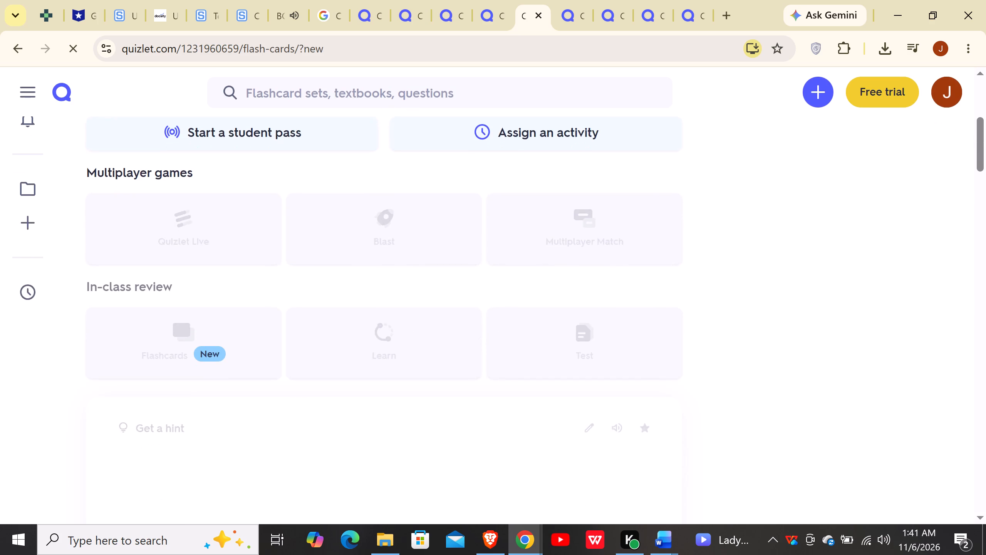
# Export the copied CVS Pharmacy Technician Exam set with the custom separator "- Correct Answer:" between term and definition, and copy the exported text.
pyautogui.scroll(-4, 409, 319)
pyautogui.scroll(4, 409, 319)
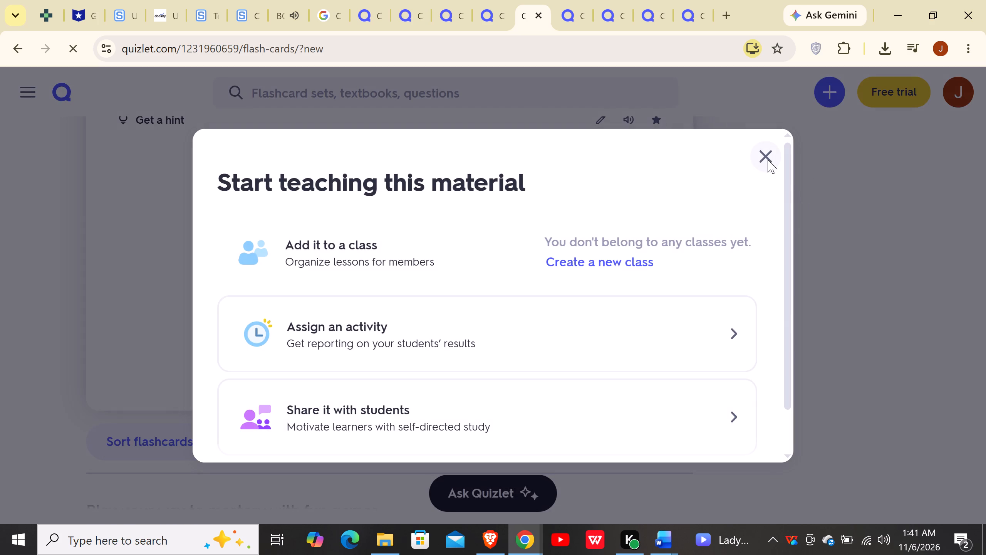
pyautogui.click(756, 160)
pyautogui.scroll(4, 734, 220)
pyautogui.scroll(4, 697, 260)
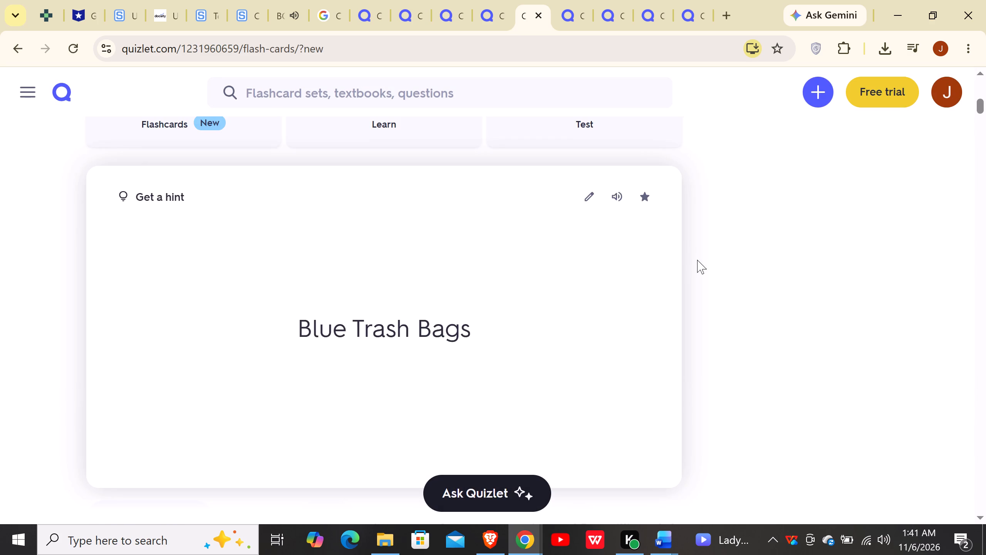
pyautogui.scroll(7, 697, 260)
pyautogui.click(663, 358)
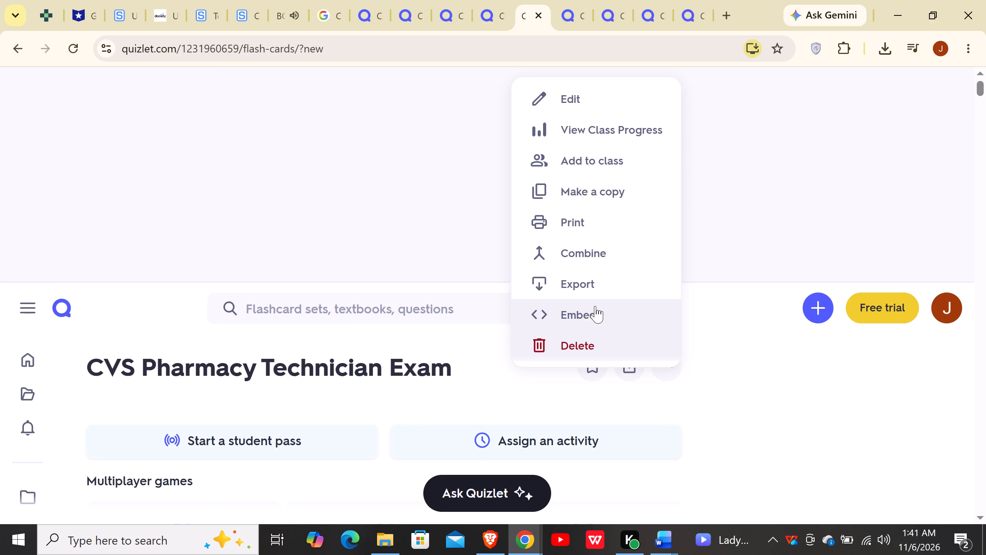
pyautogui.click(592, 281)
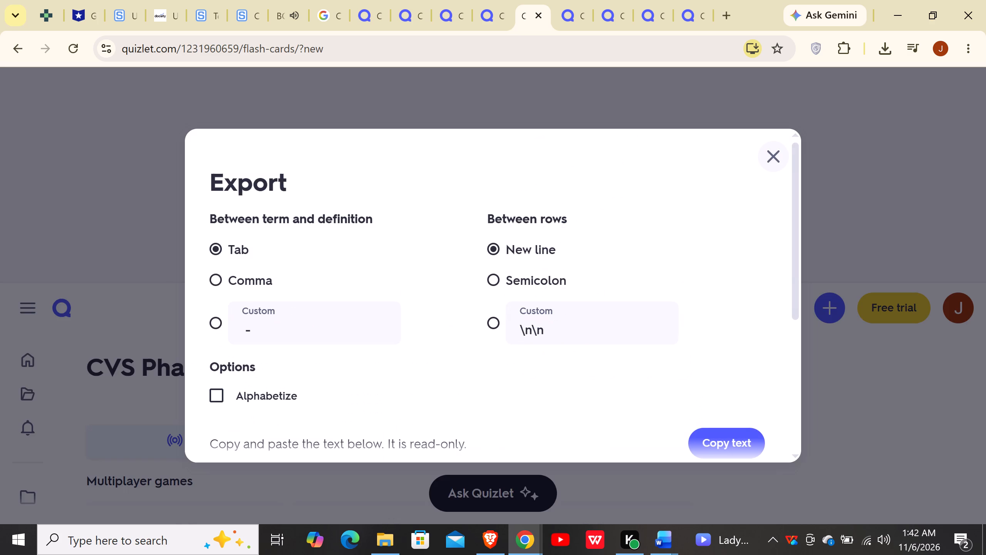
pyautogui.click(277, 334)
pyautogui.click(323, 358)
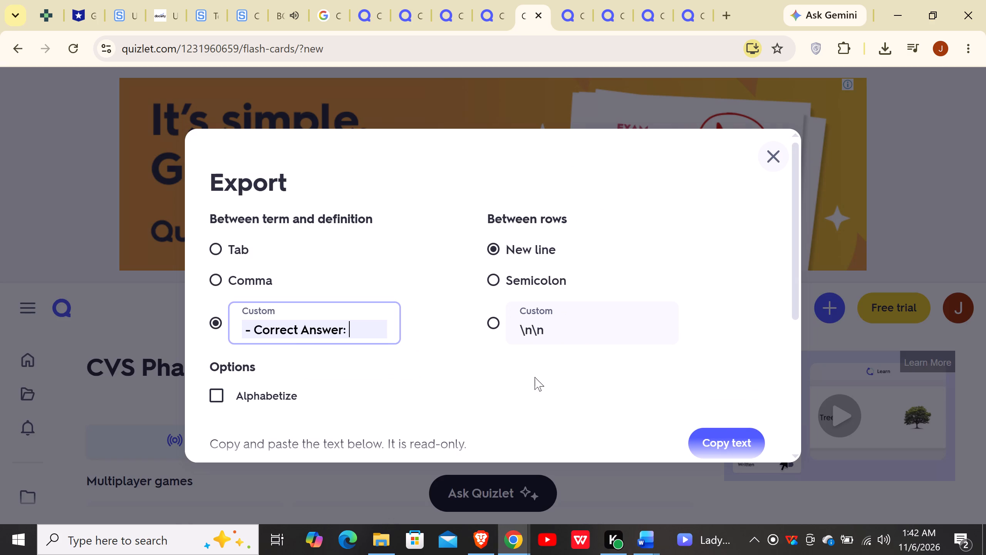
pyautogui.scroll(-2, 538, 372)
pyautogui.click(718, 291)
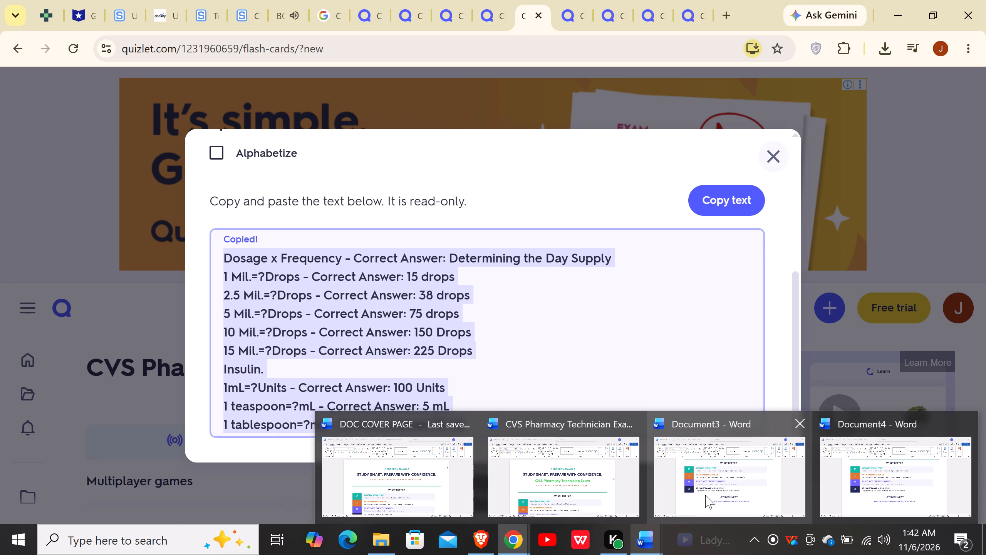
# Switch to Document3 in Word and paste the exported flashcard text below the cover page content.
pyautogui.click(705, 495)
pyautogui.hotkey('ctrl', 'v')
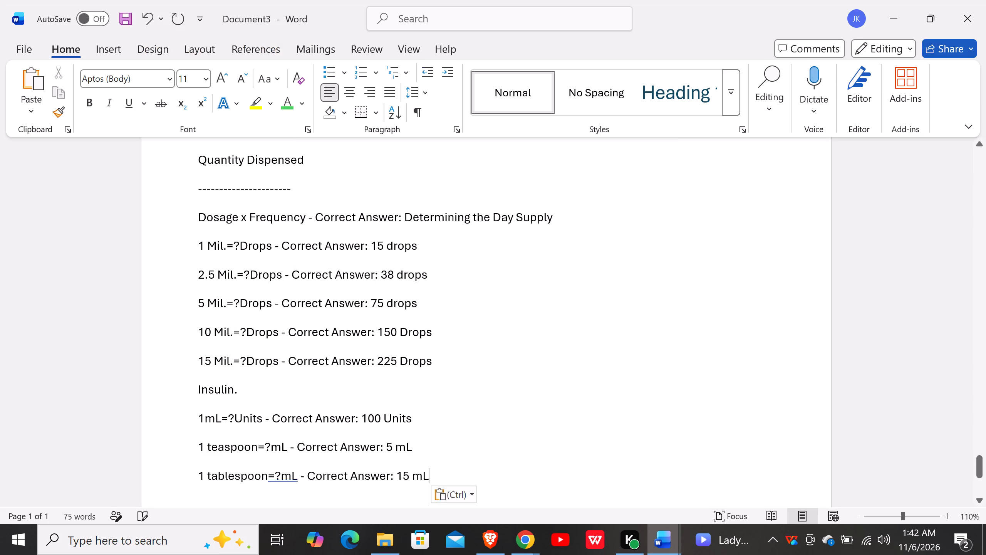
# Format all the pasted question-and-answer text, from Blue Trash Bags to the last line, as 14-point Times New Roman.
pyautogui.moveTo(453, 471); pyautogui.dragTo(245, 3)
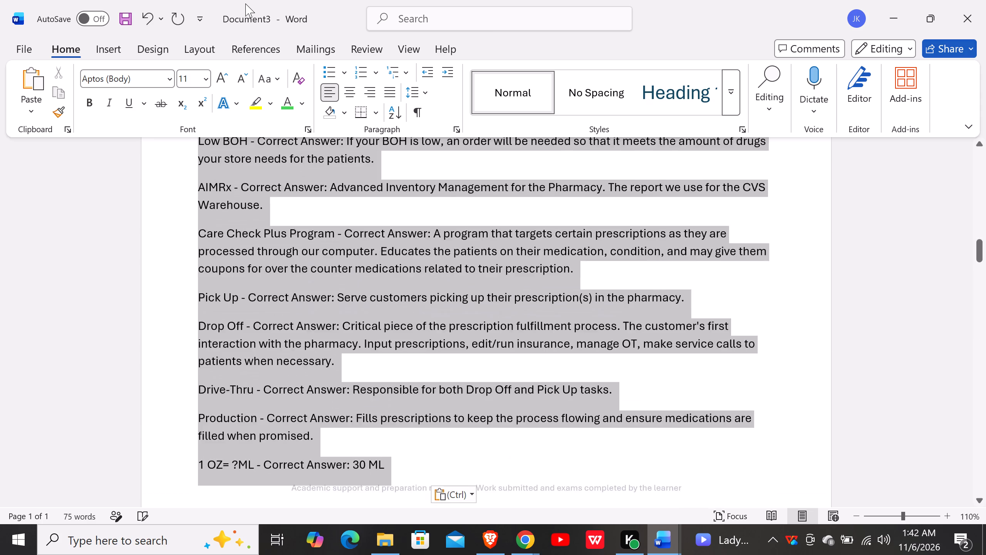
pyautogui.moveTo(245, 3); pyautogui.dragTo(154, 491)
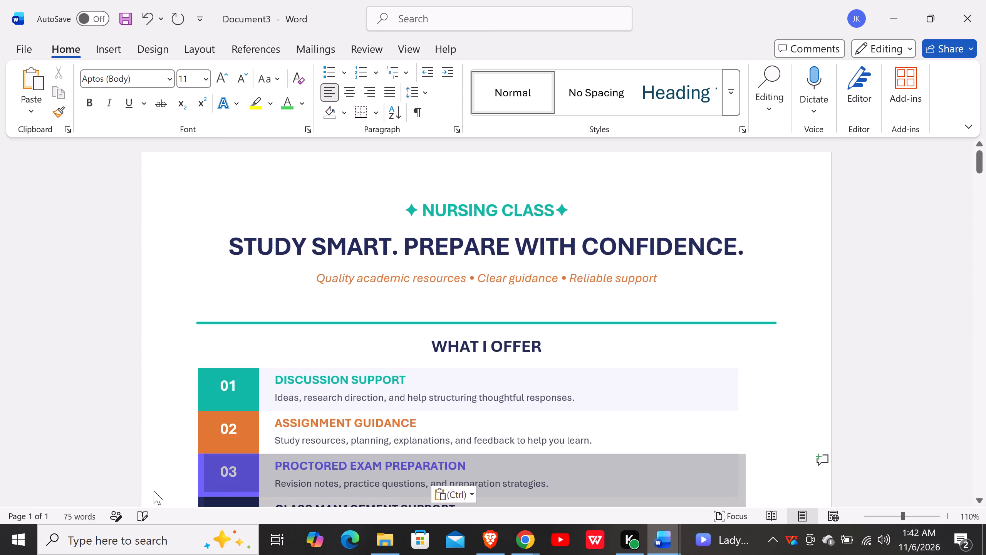
pyautogui.moveTo(154, 491); pyautogui.dragTo(193, 318)
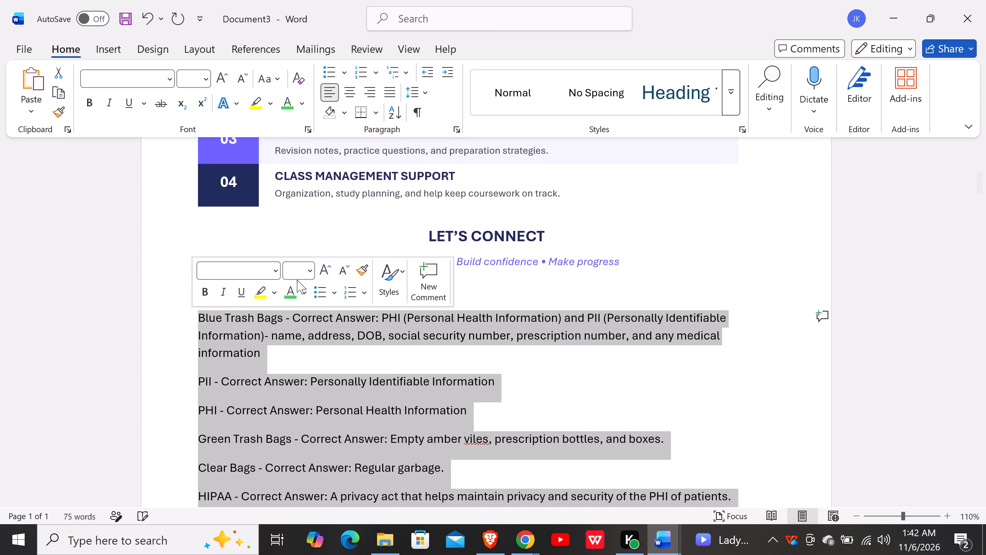
pyautogui.click(312, 274)
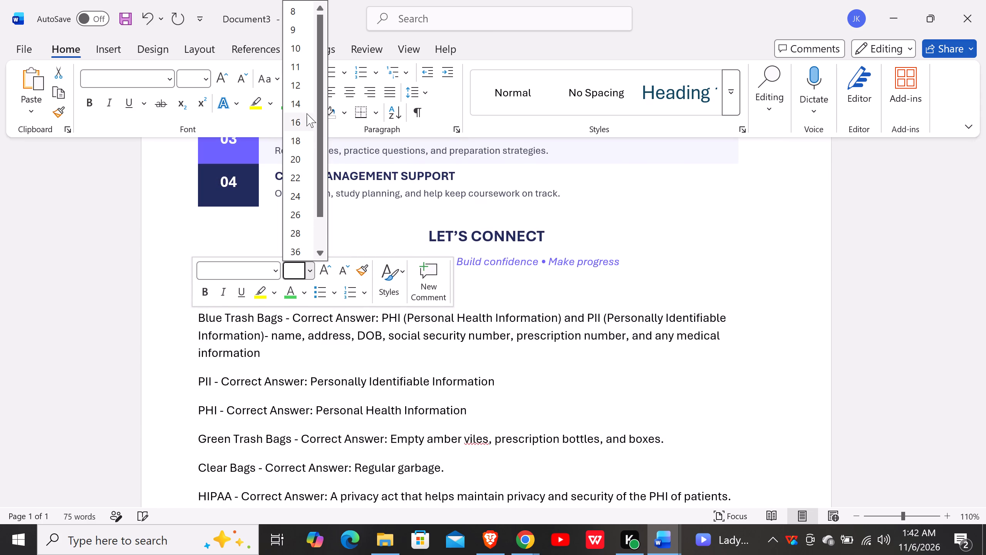
pyautogui.click(306, 104)
pyautogui.rightClick(235, 367)
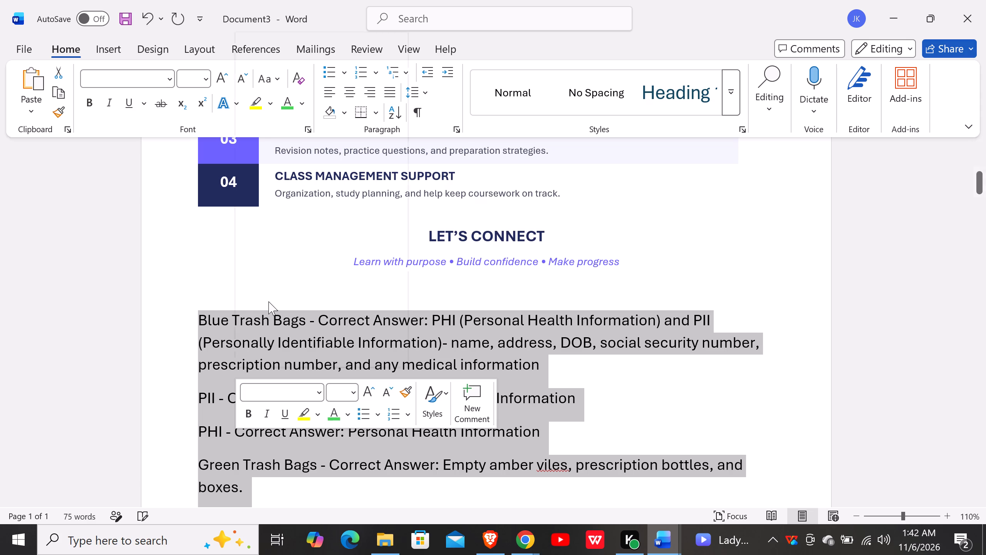
pyautogui.click(322, 396)
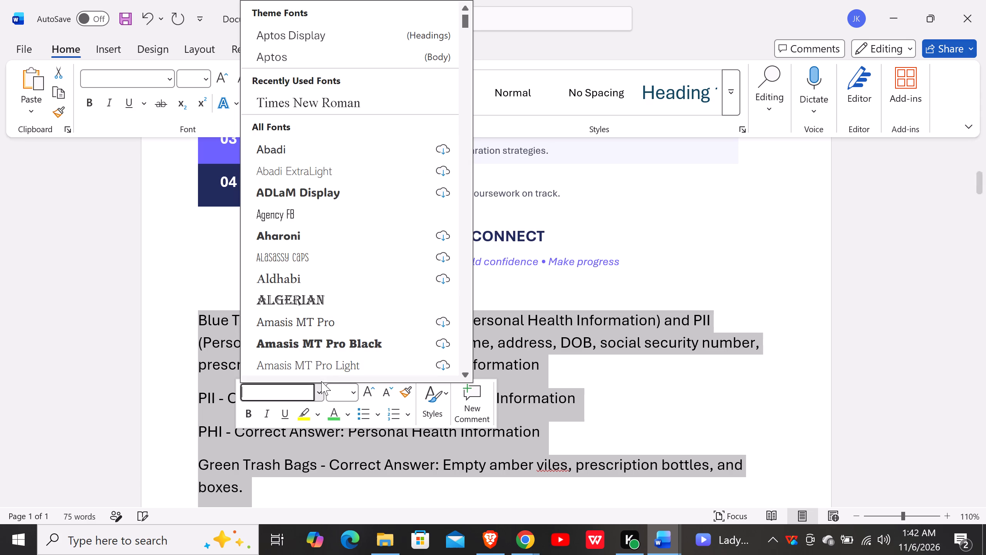
pyautogui.click(341, 105)
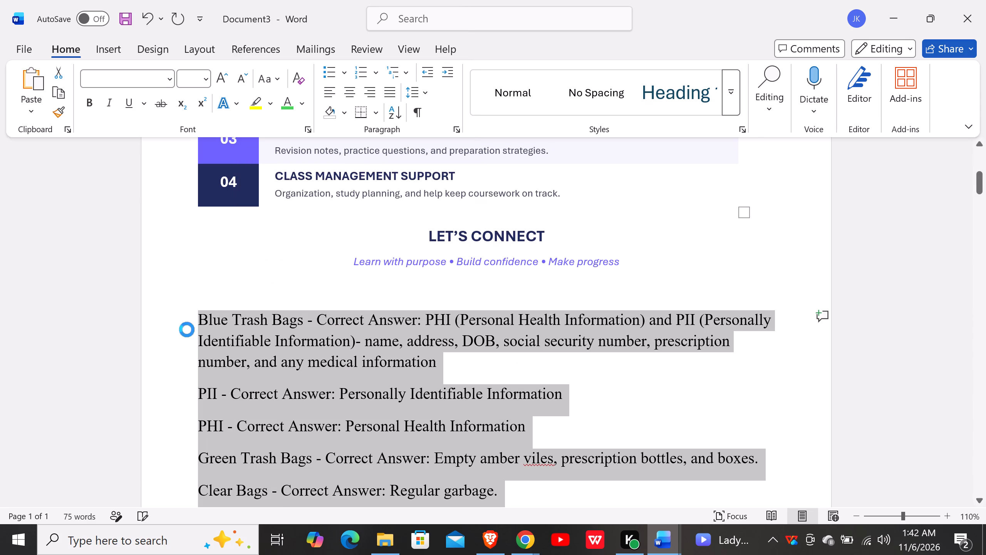
# Insert blank lines before the Blue Trash Bags entry so the questions start on a new page after the cover.
pyautogui.click(195, 317)
pyautogui.press('Return')
pyautogui.press('Return')
pyautogui.press('Return')
pyautogui.press('Return')
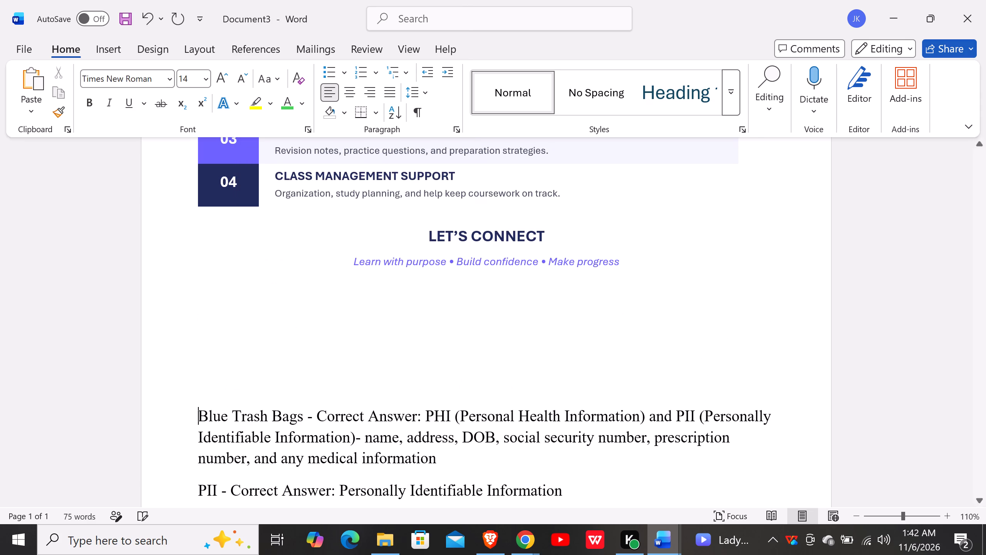
pyautogui.press('Return')
pyautogui.press('Return')
pyautogui.press('Return')
pyautogui.press('Return')
pyautogui.press('Return')
pyautogui.press('Return')
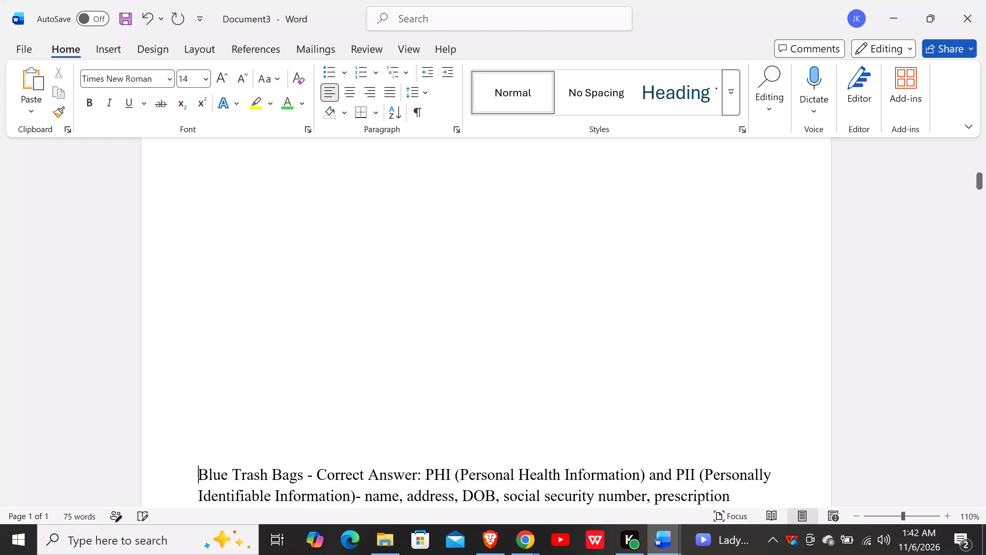
pyautogui.scroll(-2, 508, 399)
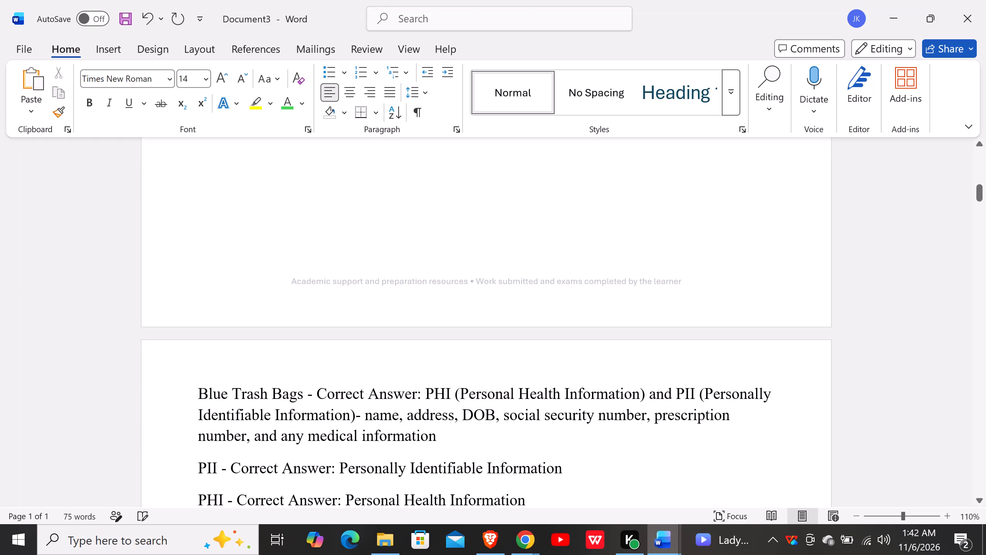
# Switch to Quizlet in Chrome and make a copy of the next flashcard set, Cvs Pharmacy Tech Exam.
pyautogui.click(558, 487)
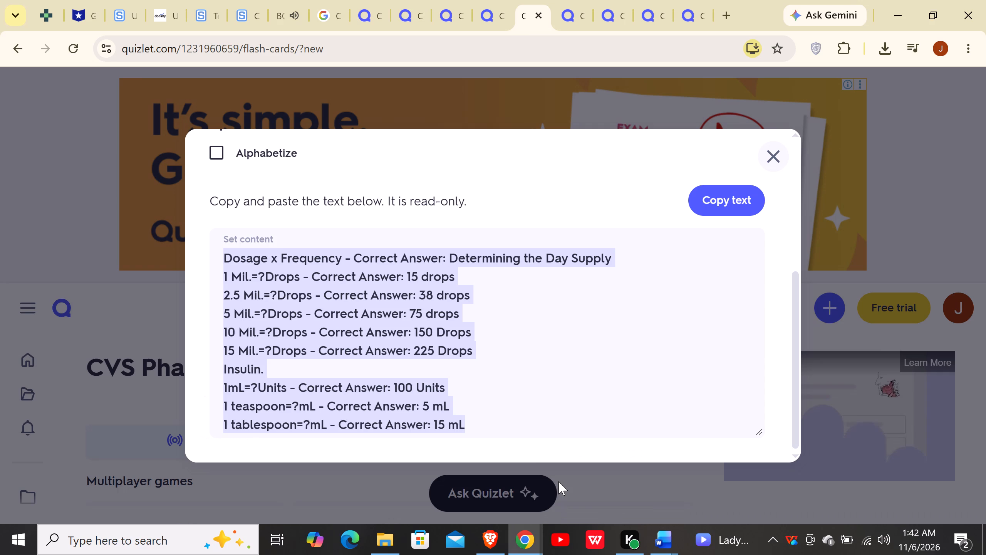
pyautogui.click(576, 19)
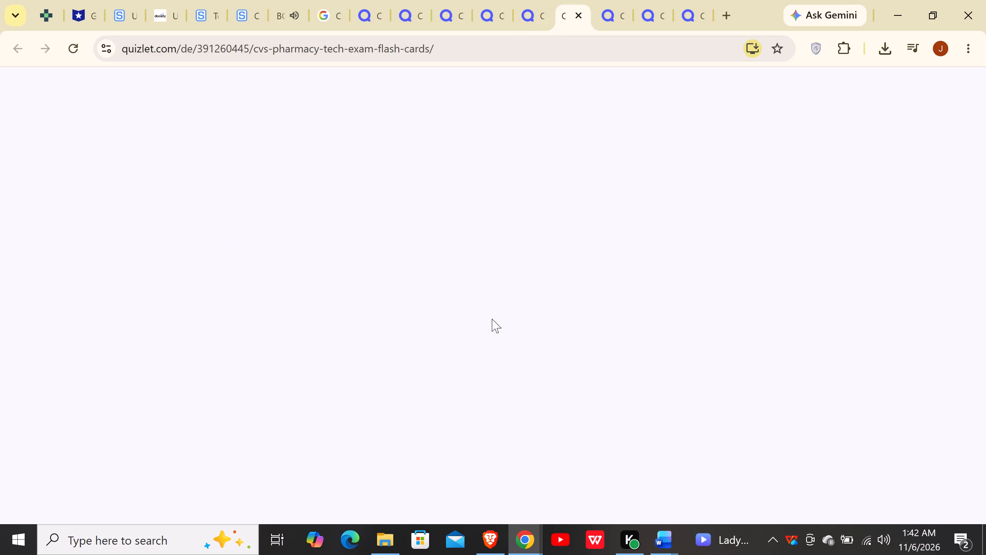
pyautogui.scroll(-8, 492, 317)
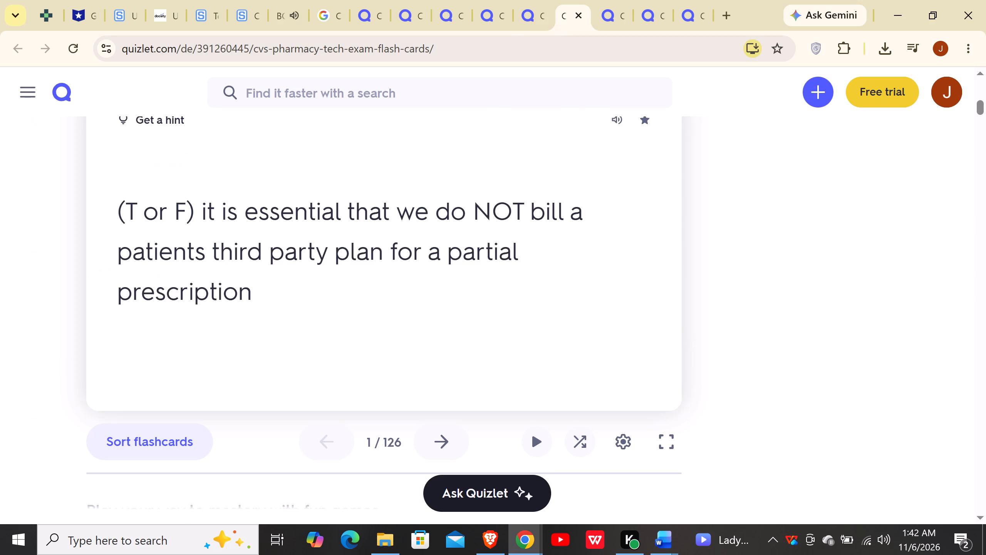
pyautogui.scroll(7, 492, 317)
pyautogui.click(663, 291)
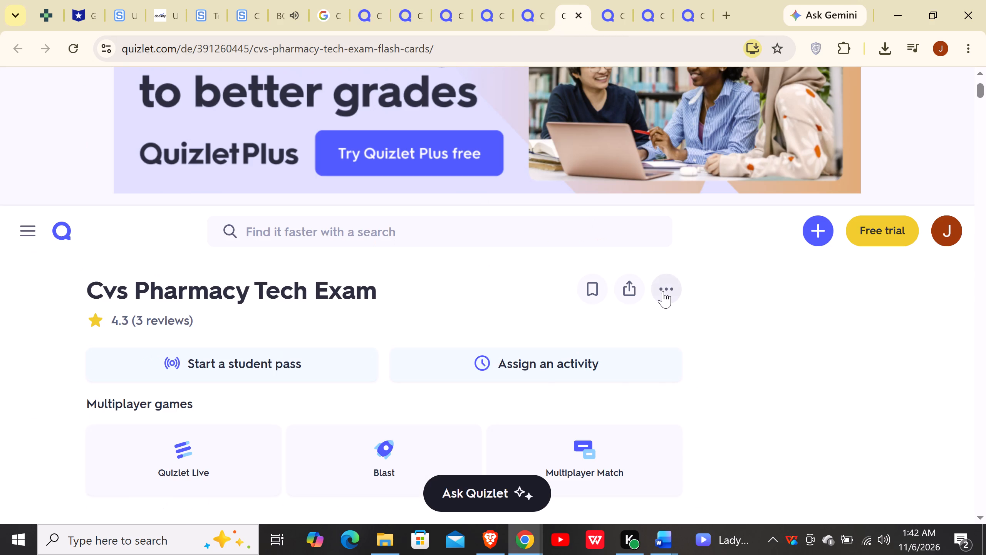
pyautogui.click(615, 357)
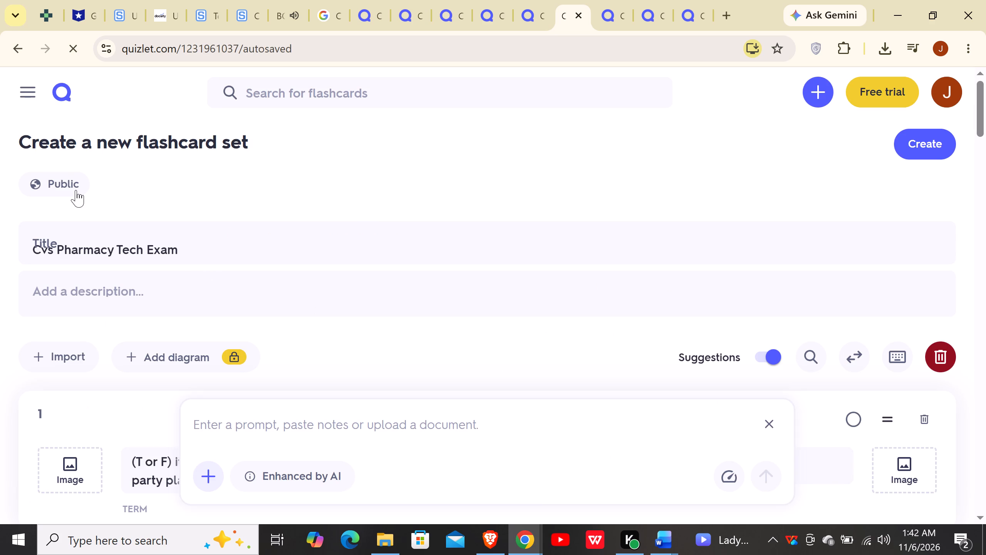
# Set the copied Cvs Pharmacy Tech Exam set's visibility to Just me, save the access settings and create the set.
pyautogui.click(75, 188)
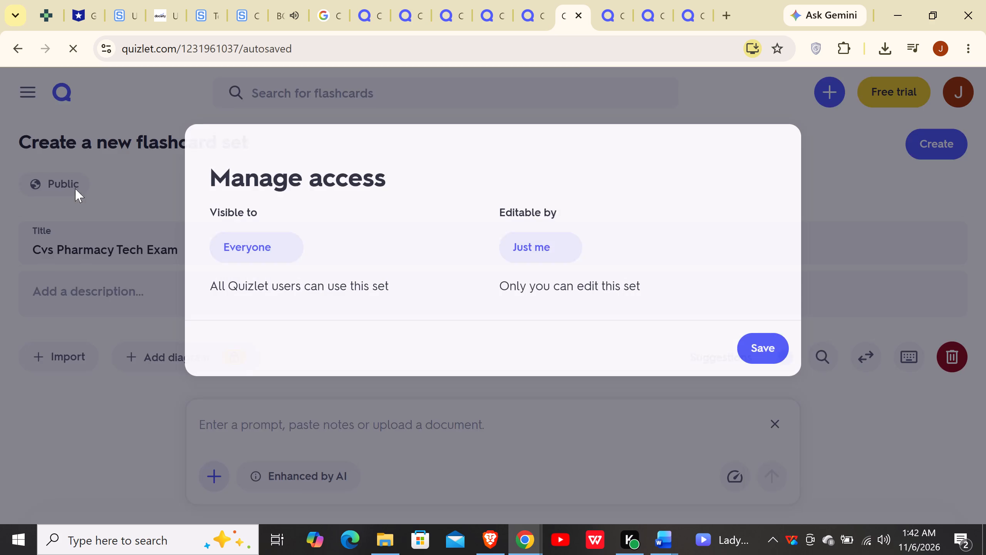
pyautogui.click(288, 257)
pyautogui.click(260, 389)
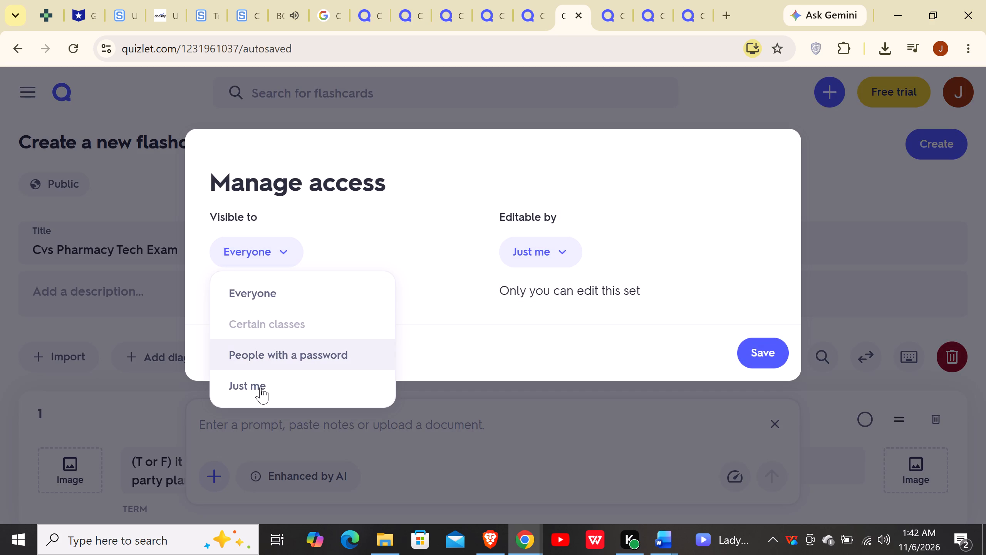
pyautogui.click(764, 358)
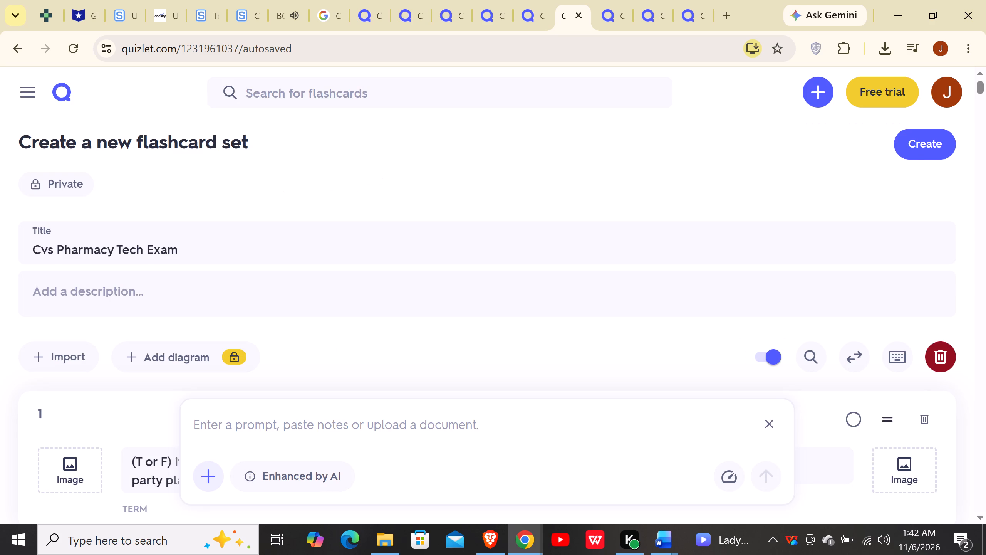
pyautogui.click(916, 154)
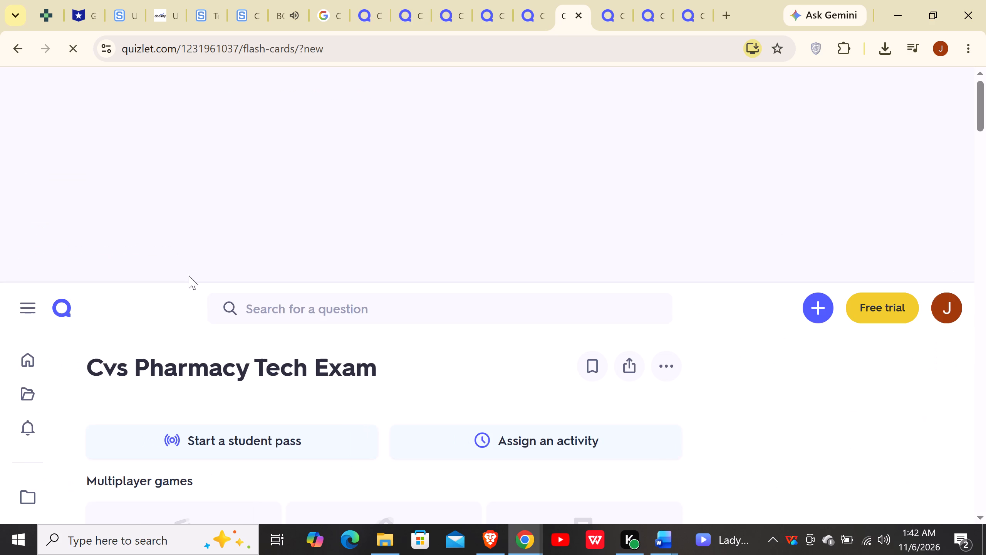
# Export the new Cvs Pharmacy Tech Exam set with the custom separator "- Correct Answer:" between term and definition, and copy the exported text.
pyautogui.scroll(-3, 292, 318)
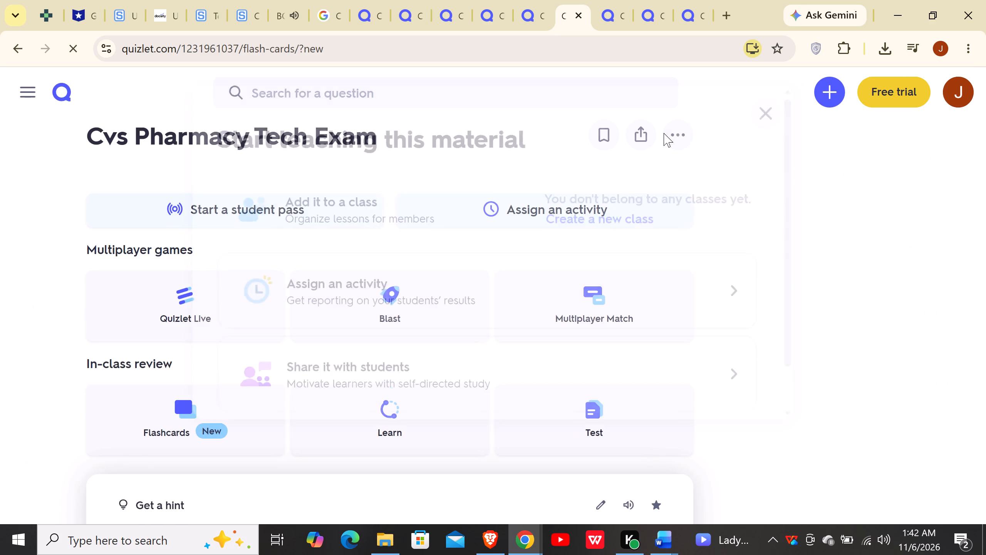
pyautogui.click(664, 133)
pyautogui.click(765, 155)
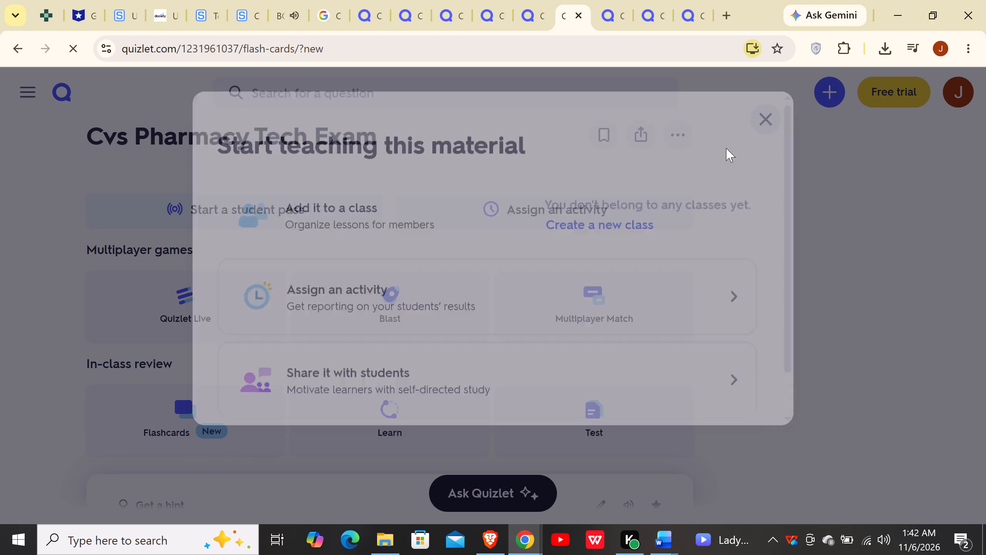
pyautogui.click(667, 137)
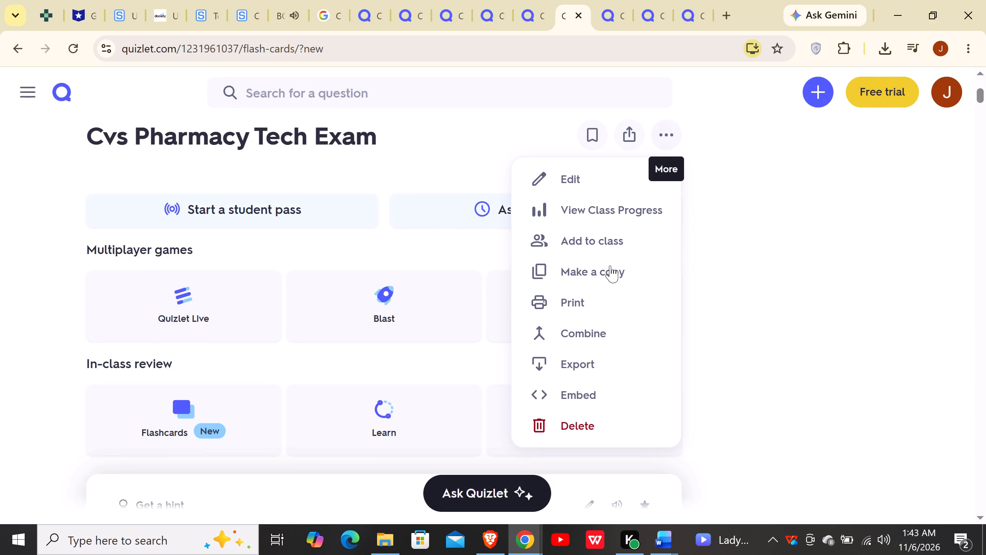
pyautogui.click(584, 359)
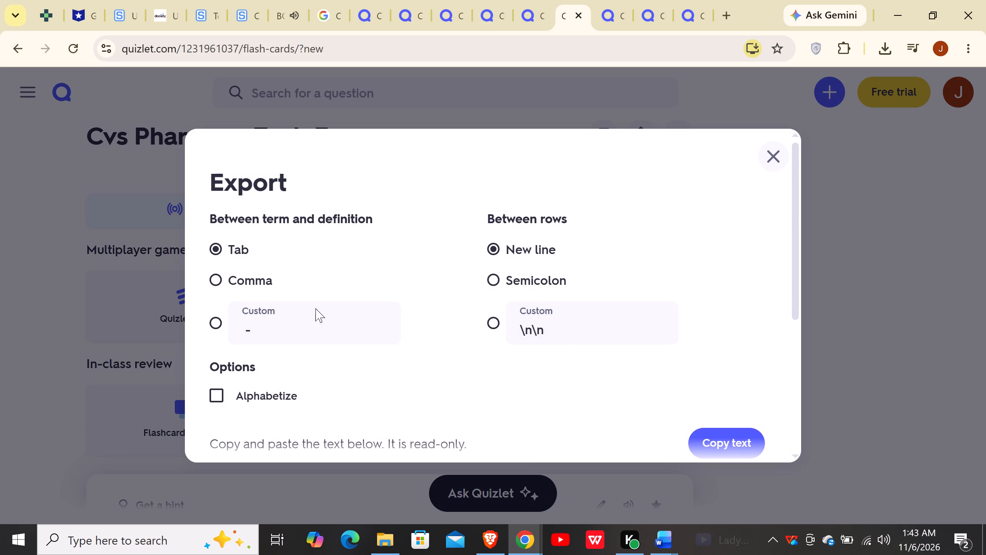
pyautogui.click(273, 321)
pyautogui.click(319, 355)
pyautogui.scroll(-1, 464, 351)
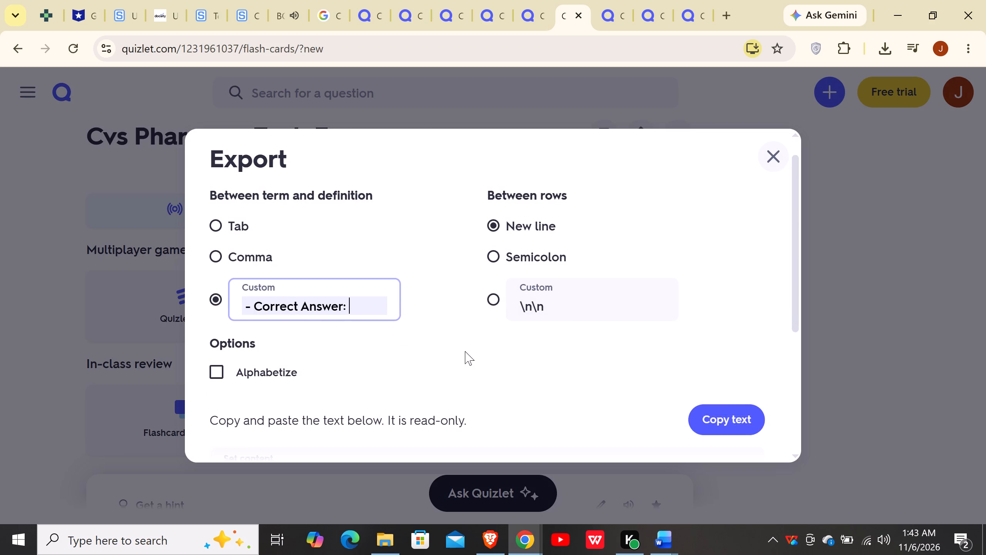
pyautogui.scroll(-1, 465, 351)
pyautogui.click(748, 281)
pyautogui.scroll(-1, 579, 329)
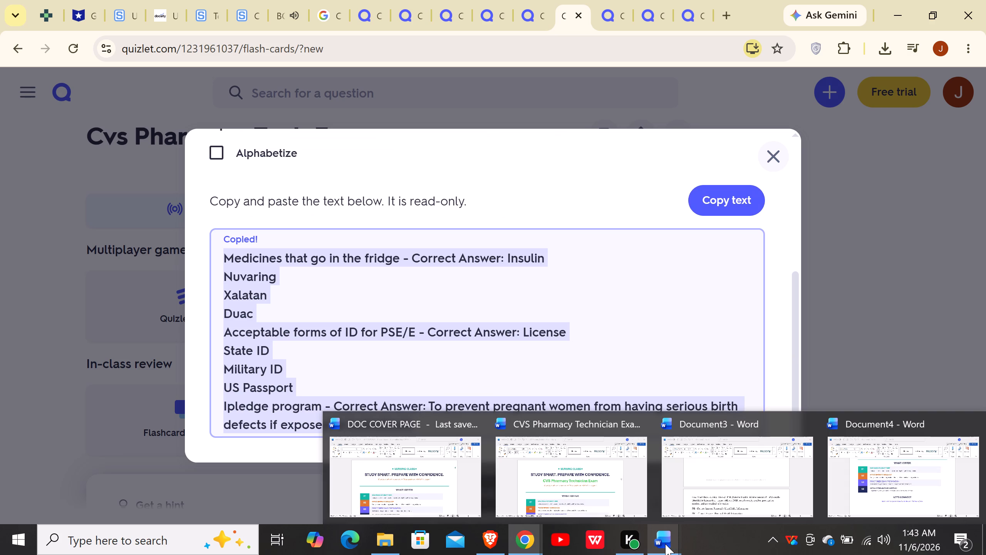
# Switch to Document3 in Word and paste the copied Cvs Pharmacy Tech Exam text on a new line after the "1 tablespoon=?mL" entry.
pyautogui.click(734, 498)
pyautogui.scroll(-3, 646, 423)
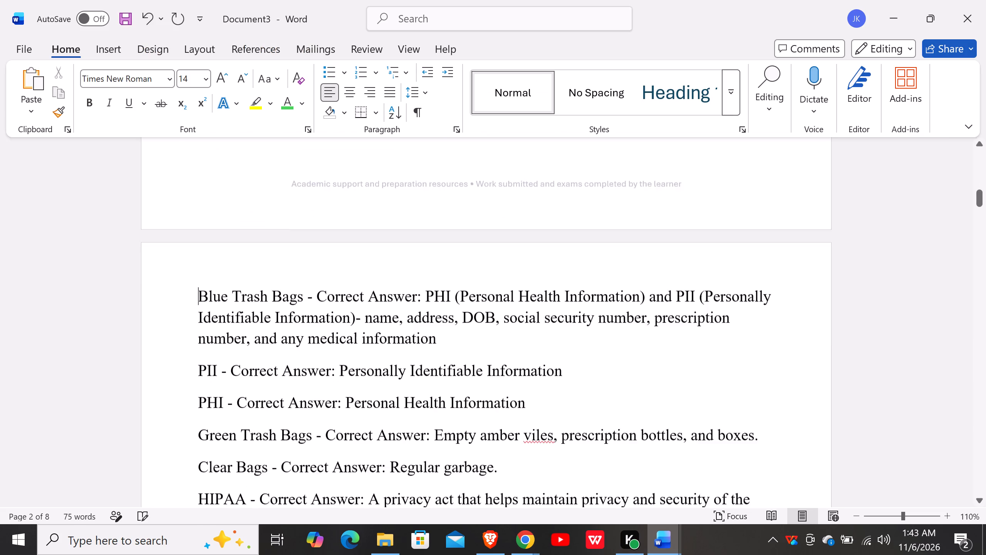
pyautogui.scroll(-3, 646, 423)
pyautogui.moveTo(974, 203); pyautogui.dragTo(953, 521)
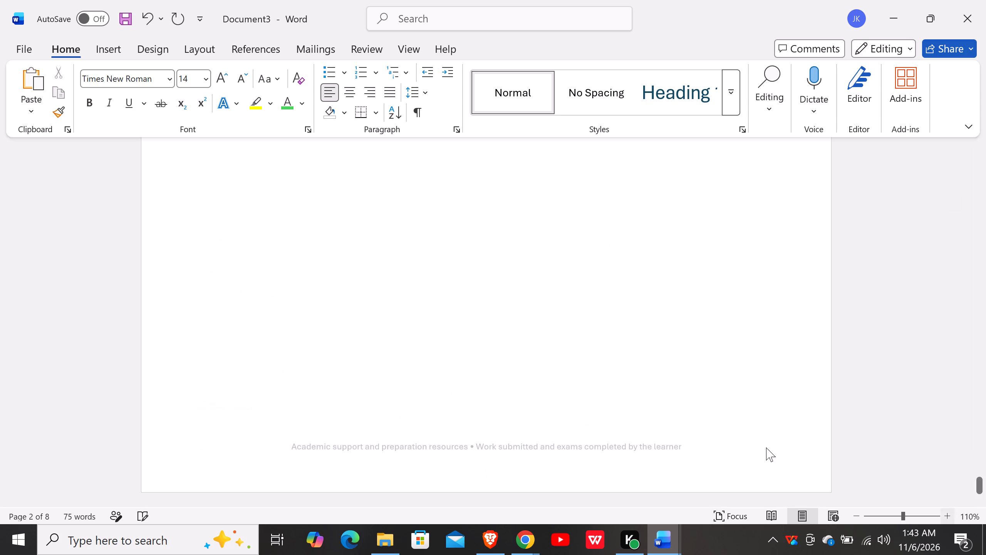
pyautogui.scroll(13, 407, 291)
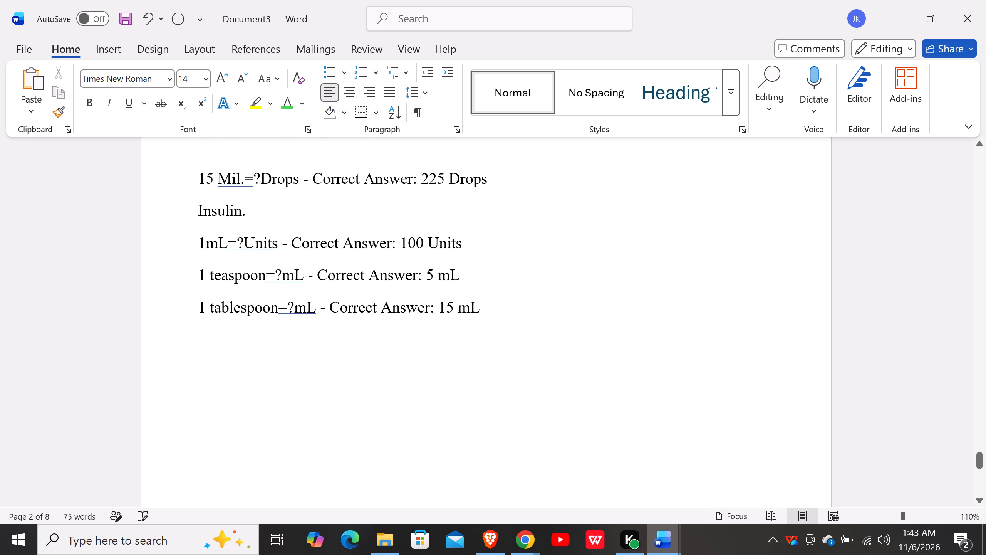
pyautogui.click(482, 304)
pyautogui.press('Return')
pyautogui.hotkey('ctrl', 'v')
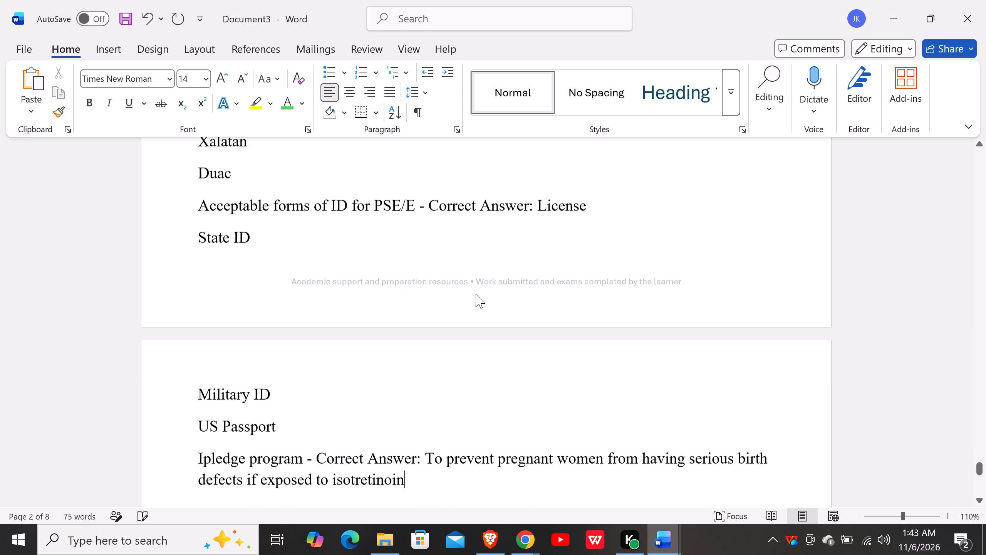
pyautogui.click(980, 466)
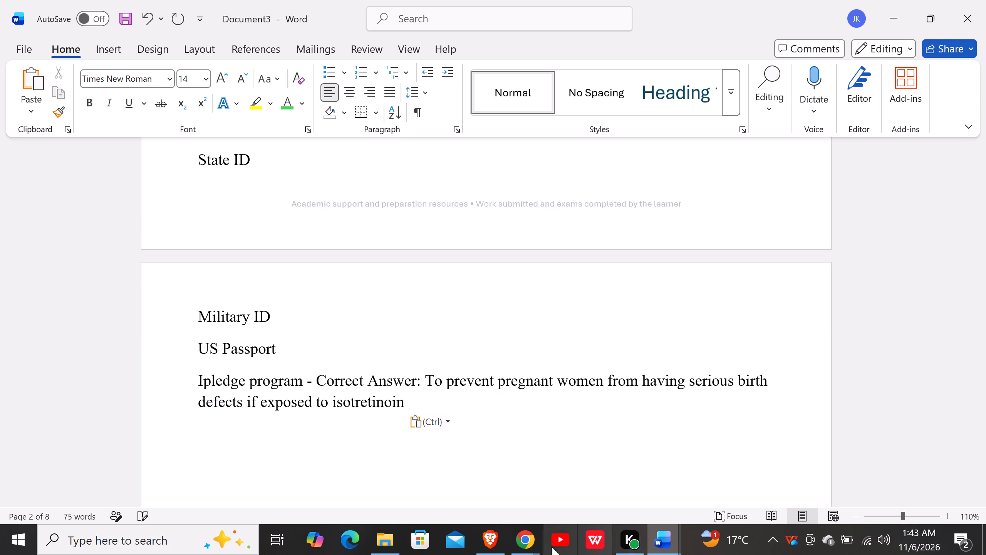
# Compare the first flashcards of Quizlet's CVS Pharmacy Technician Exam set in Chrome with the opening entries of Document3 in Word.
pyautogui.click(559, 500)
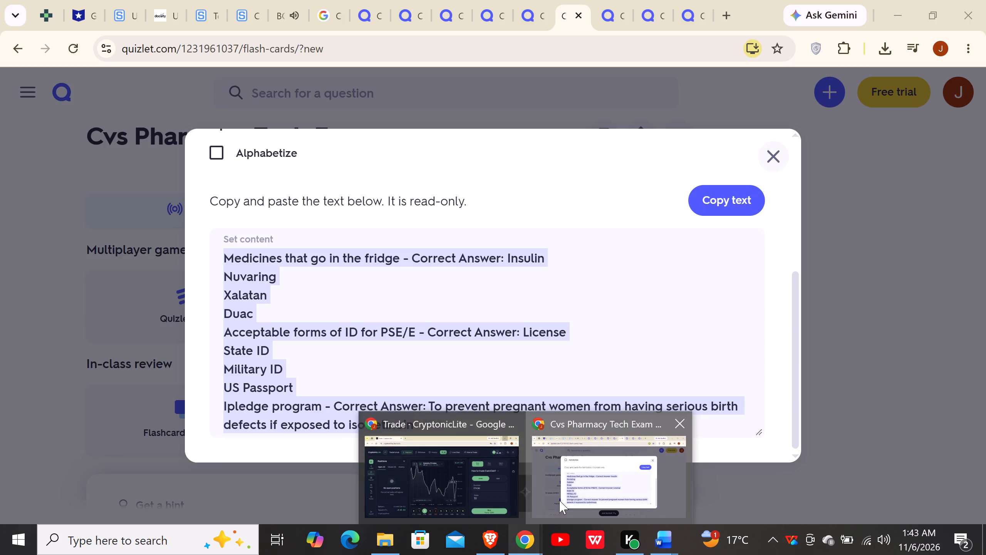
pyautogui.click(614, 10)
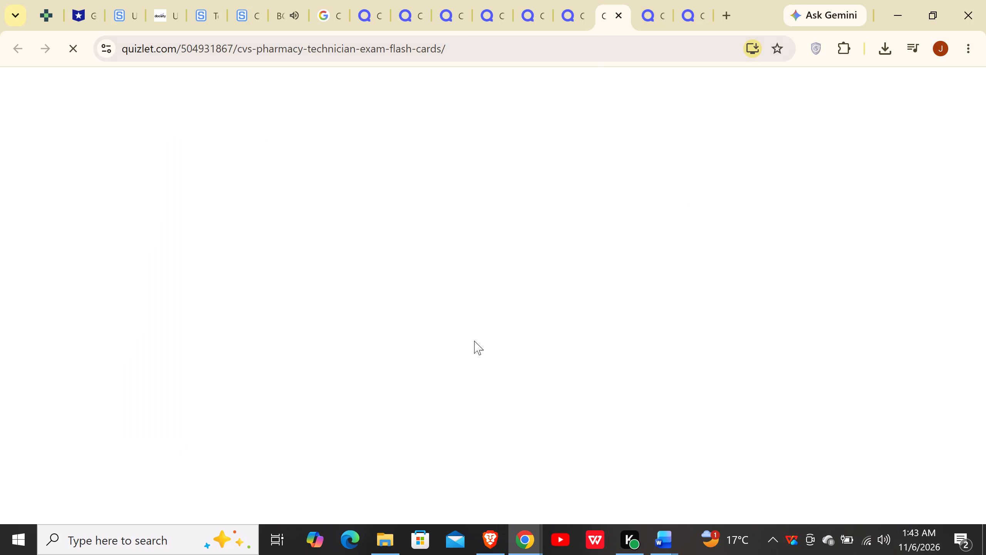
pyautogui.scroll(-4, 468, 345)
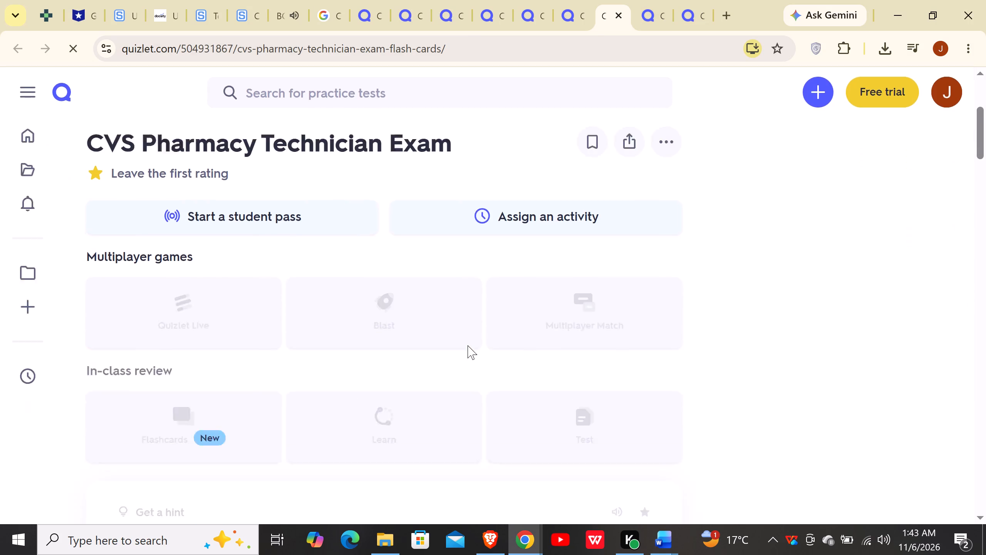
pyautogui.scroll(-4, 468, 345)
pyautogui.scroll(4, 468, 345)
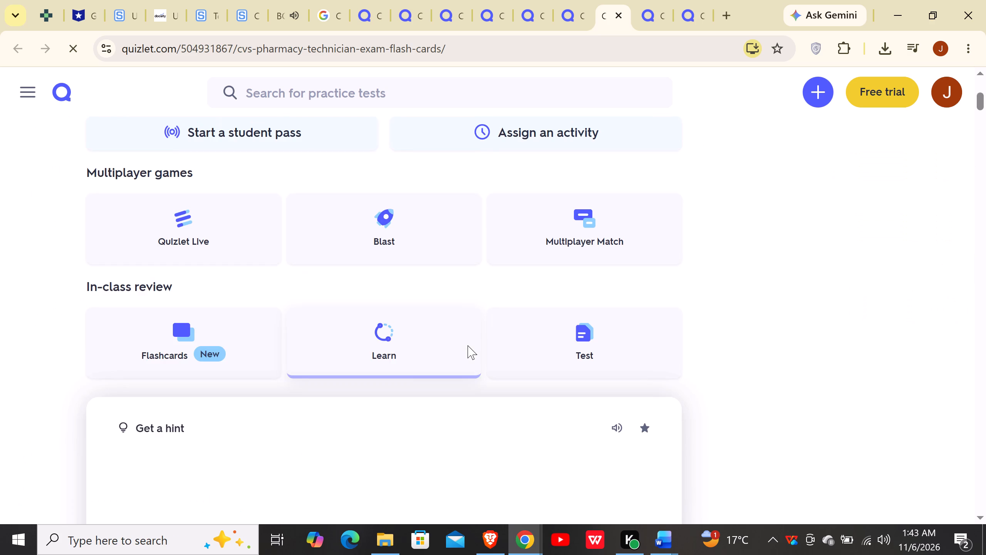
pyautogui.scroll(-4, 468, 345)
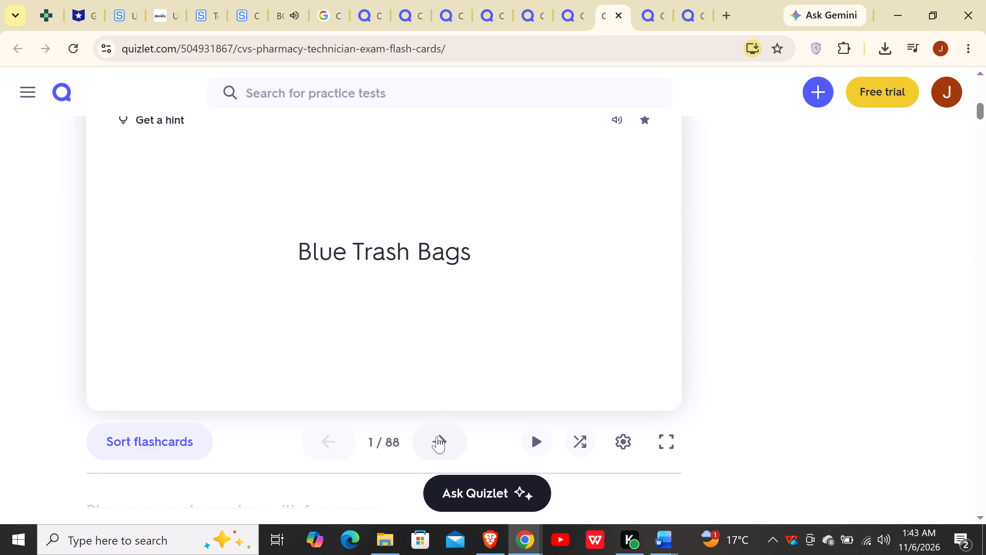
pyautogui.click(437, 436)
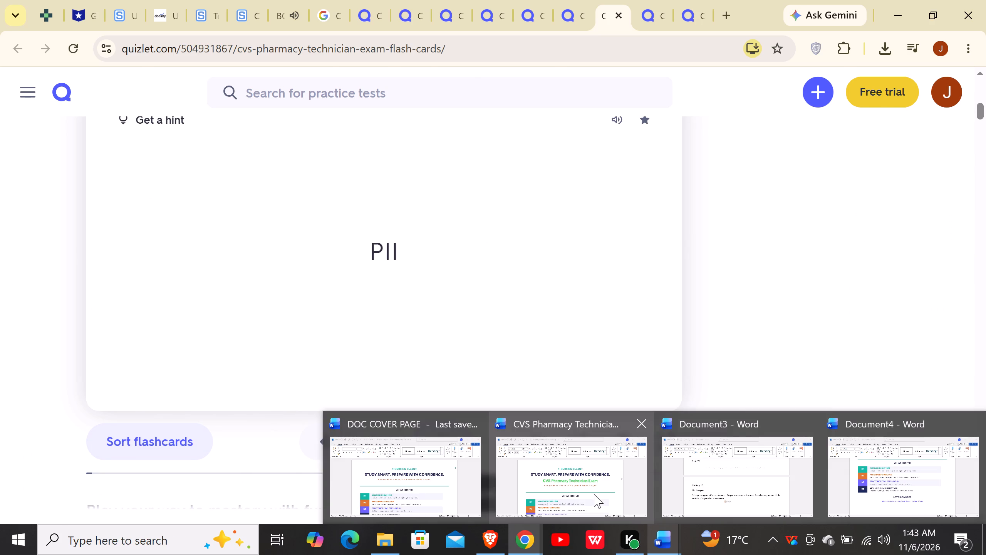
pyautogui.click(701, 478)
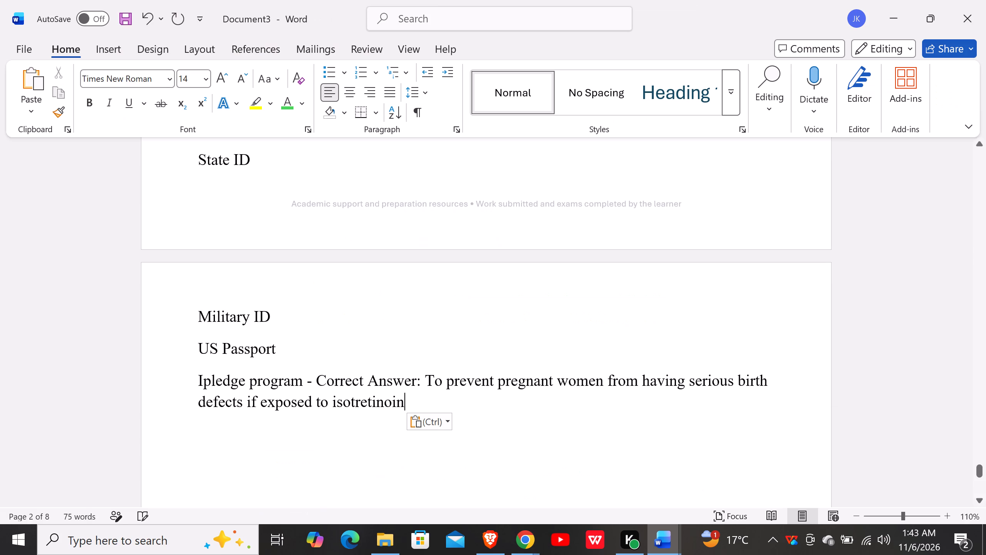
pyautogui.moveTo(978, 469); pyautogui.dragTo(985, 144)
pyautogui.scroll(-20, 364, 412)
pyautogui.scroll(-2, 364, 412)
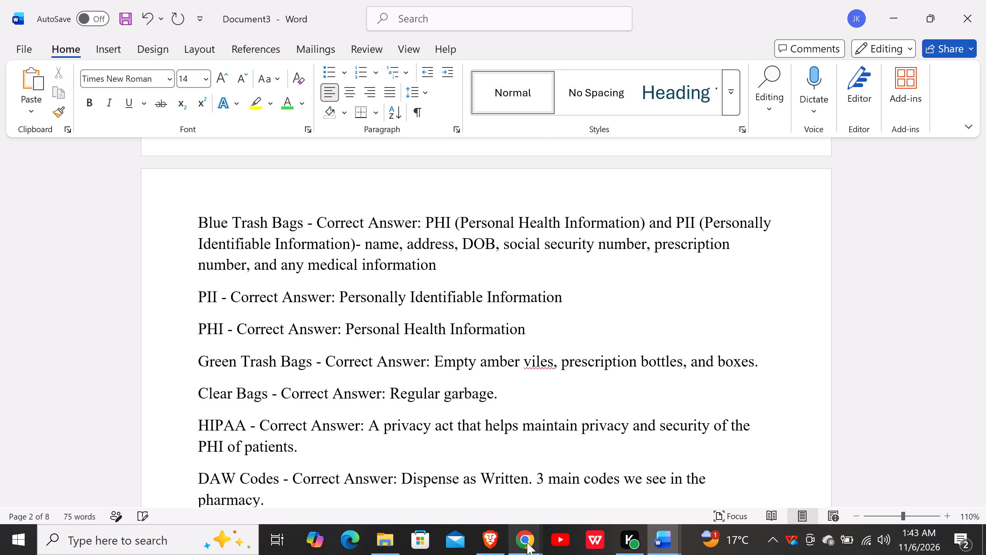
pyautogui.click(591, 494)
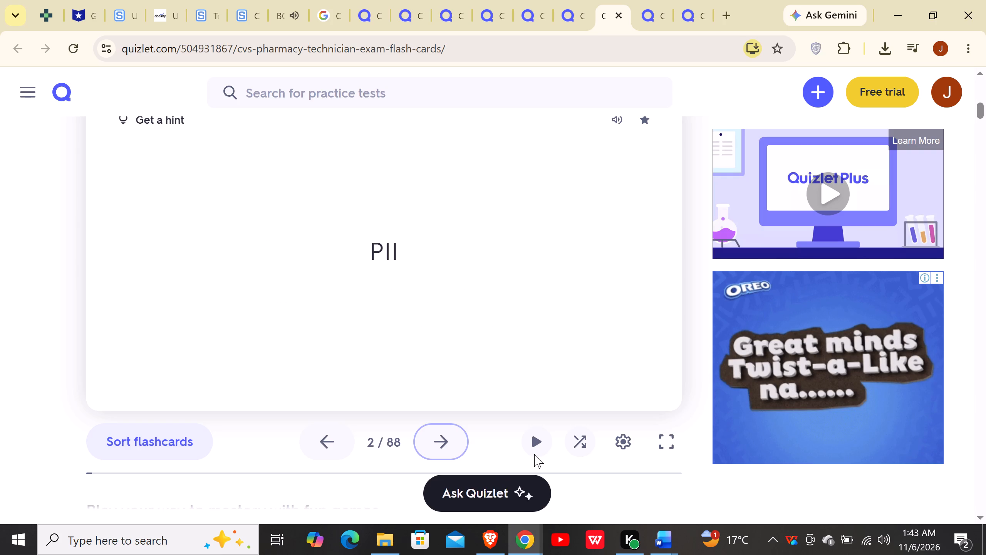
pyautogui.click(438, 433)
pyautogui.click(438, 434)
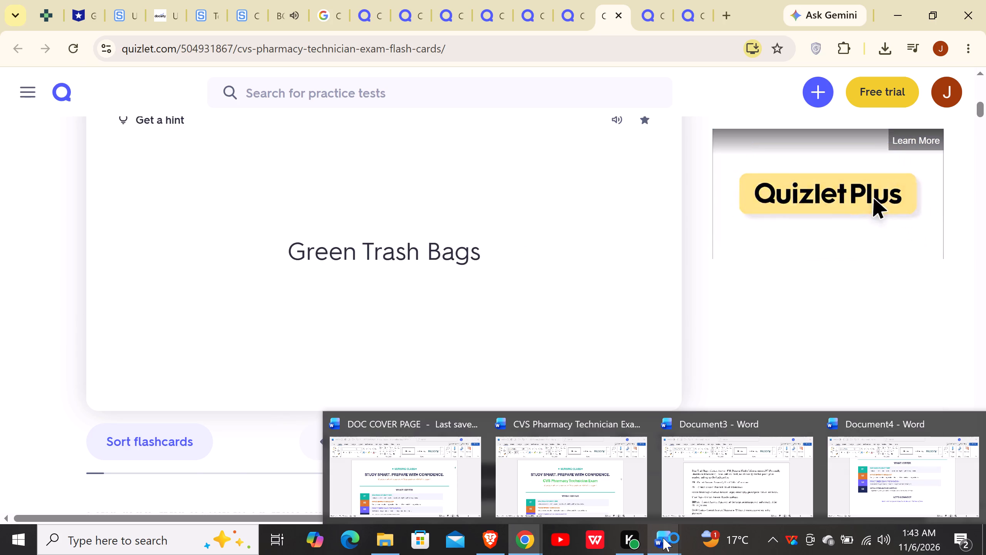
pyautogui.click(699, 497)
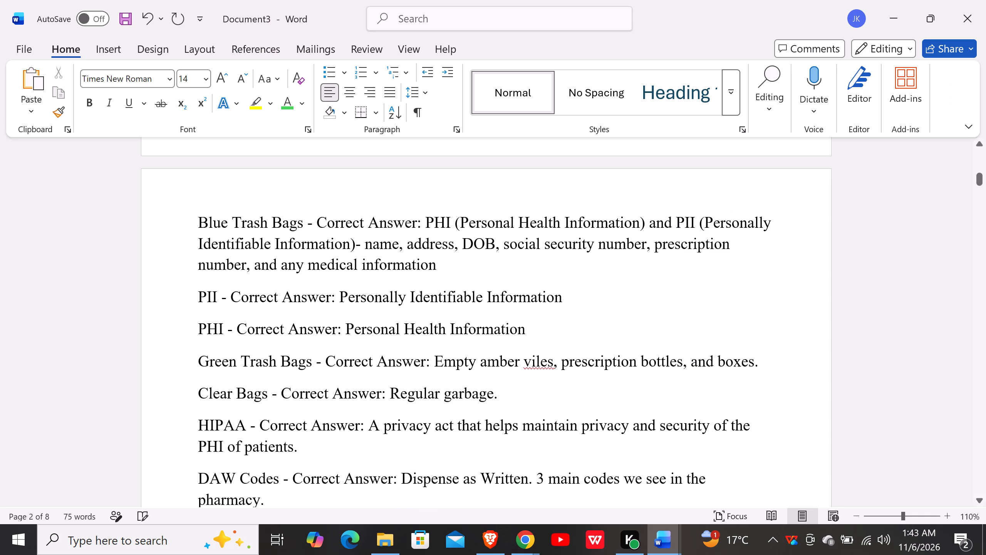
pyautogui.click(567, 490)
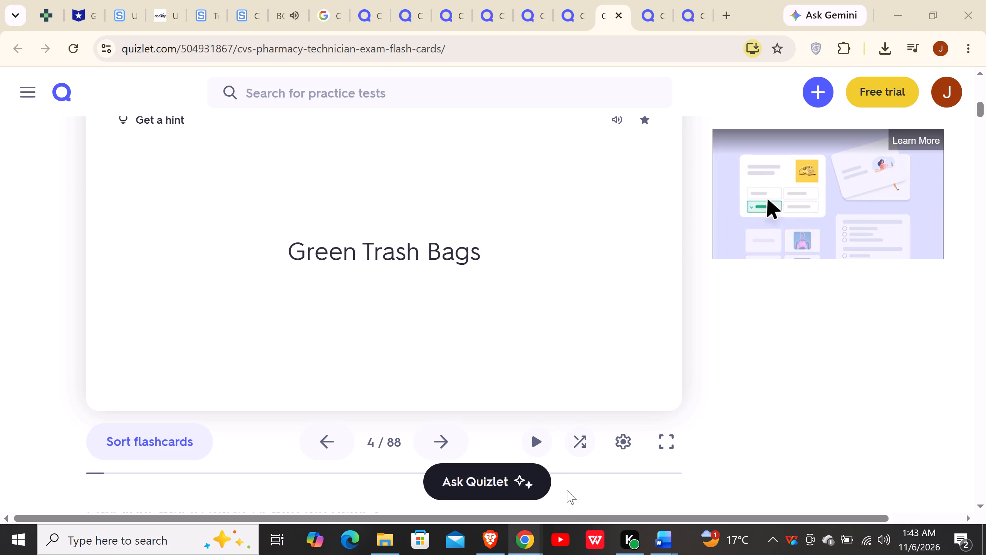
pyautogui.click(420, 433)
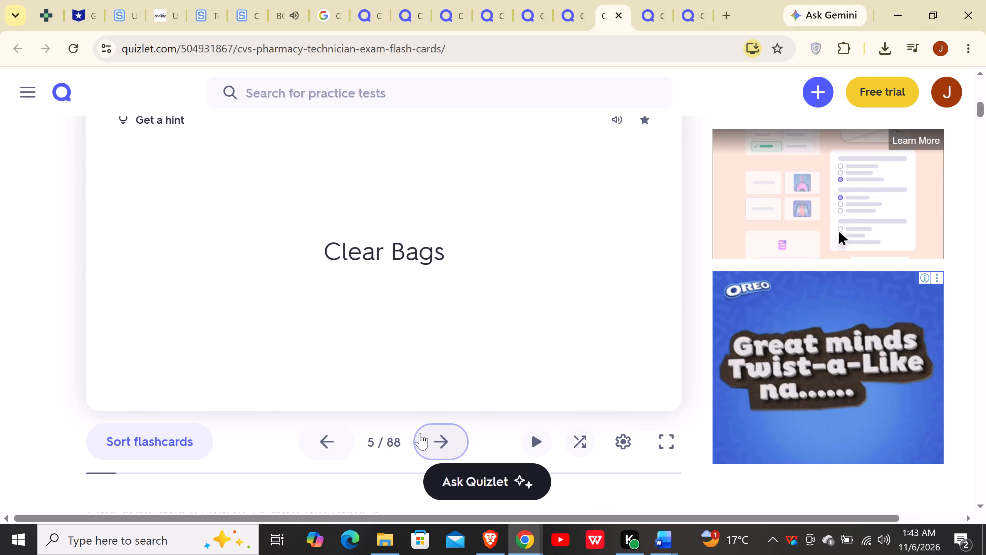
pyautogui.click(420, 433)
pyautogui.click(420, 433)
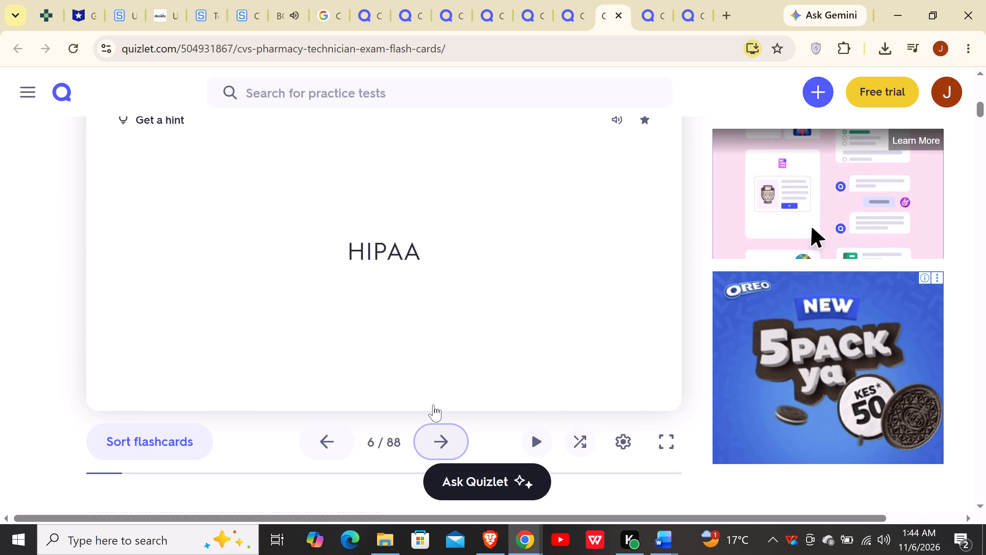
# Open the next Quizlet flashcard set, CVS Pharmacy Technician, preview its first card and make a copy of the set.
pyautogui.click(658, 7)
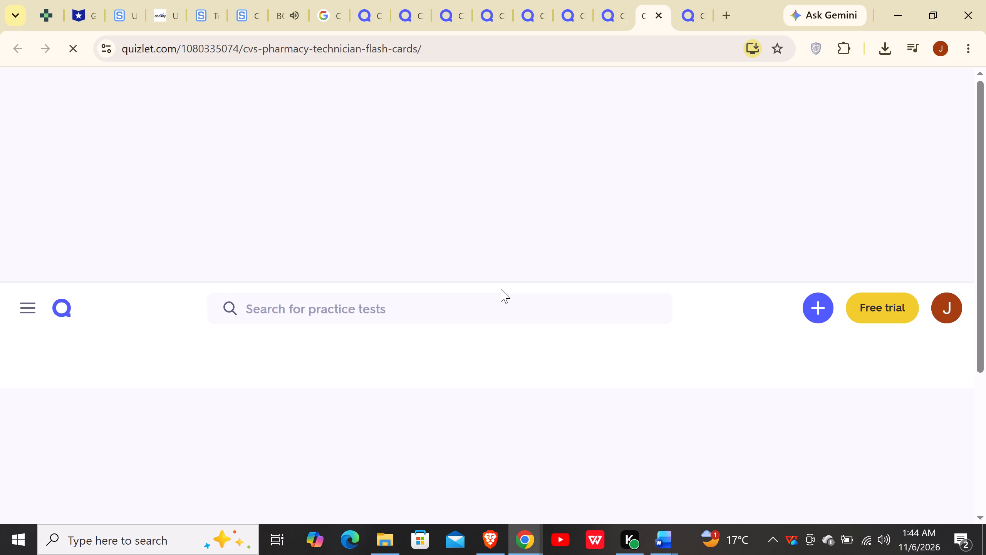
pyautogui.scroll(-8, 501, 289)
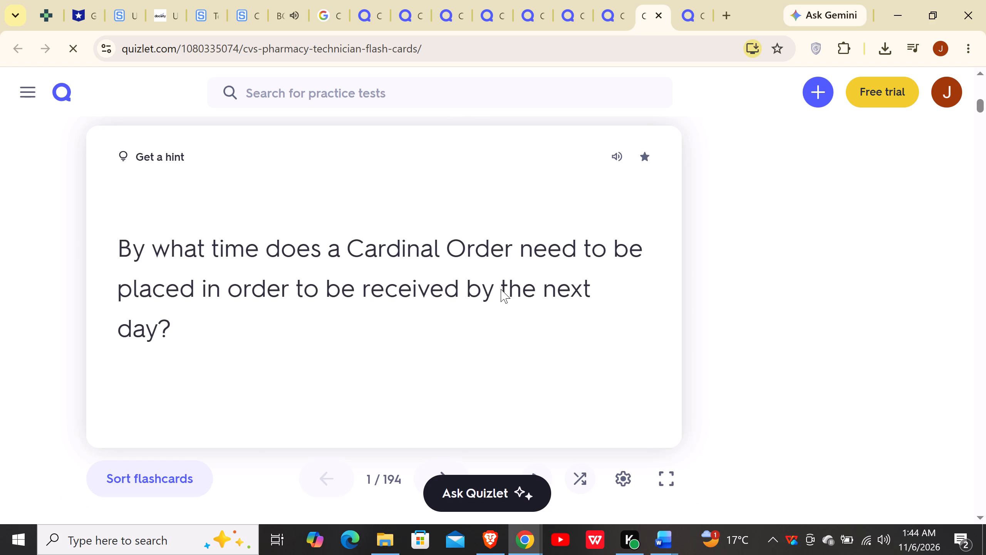
pyautogui.scroll(3, 501, 289)
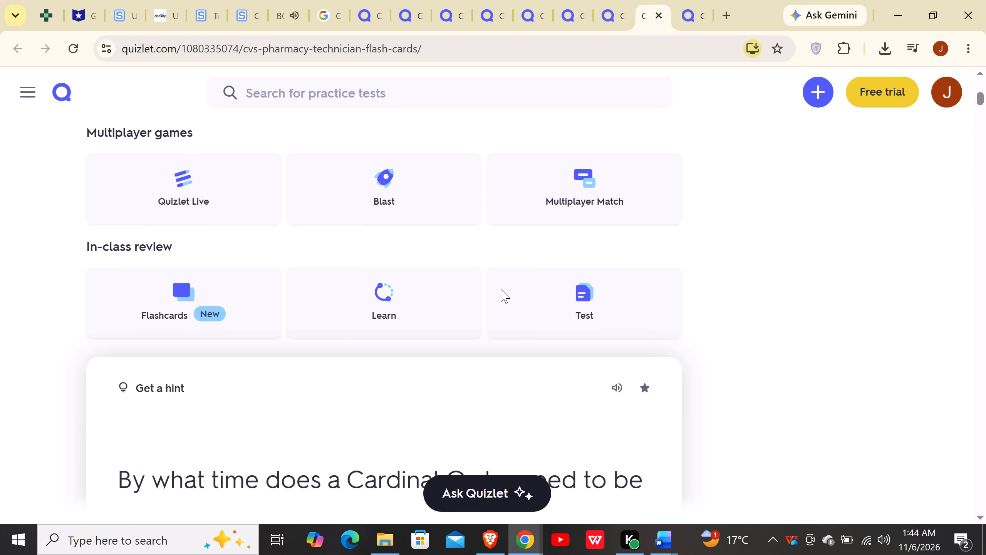
pyautogui.scroll(5, 501, 289)
pyautogui.click(673, 364)
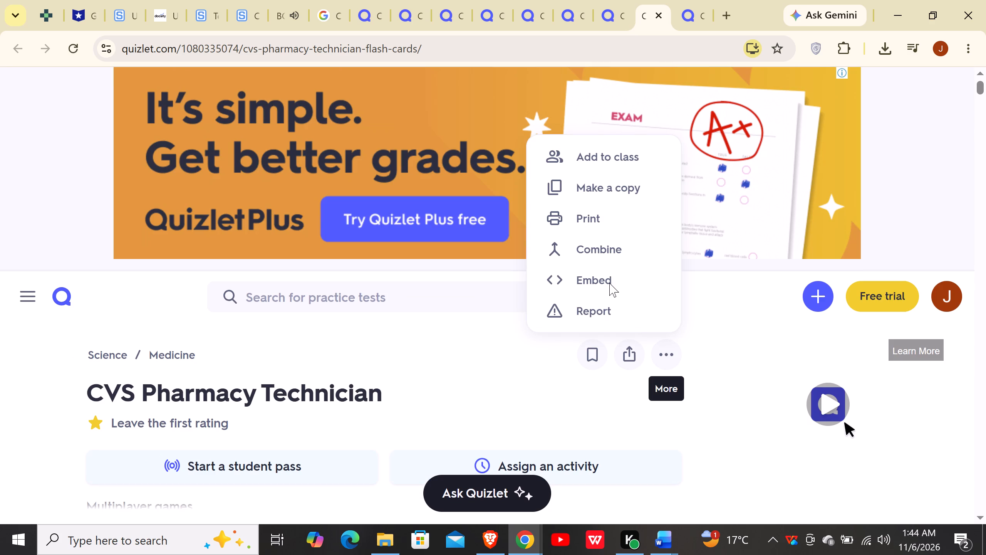
pyautogui.click(613, 185)
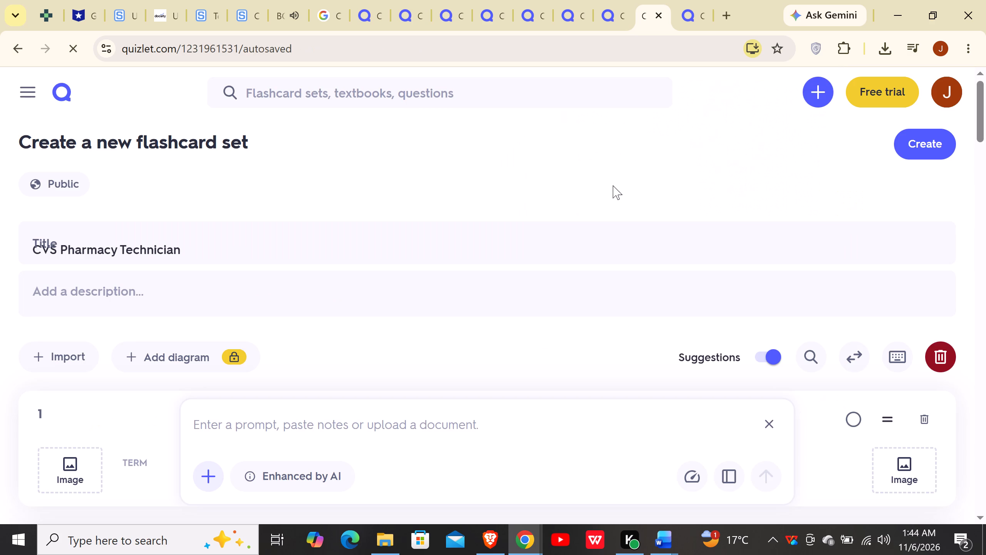
# Set the copied CVS Pharmacy Technician set's visibility to Just me, save the access settings, create the set and dismiss the teaching suggestions.
pyautogui.click(64, 188)
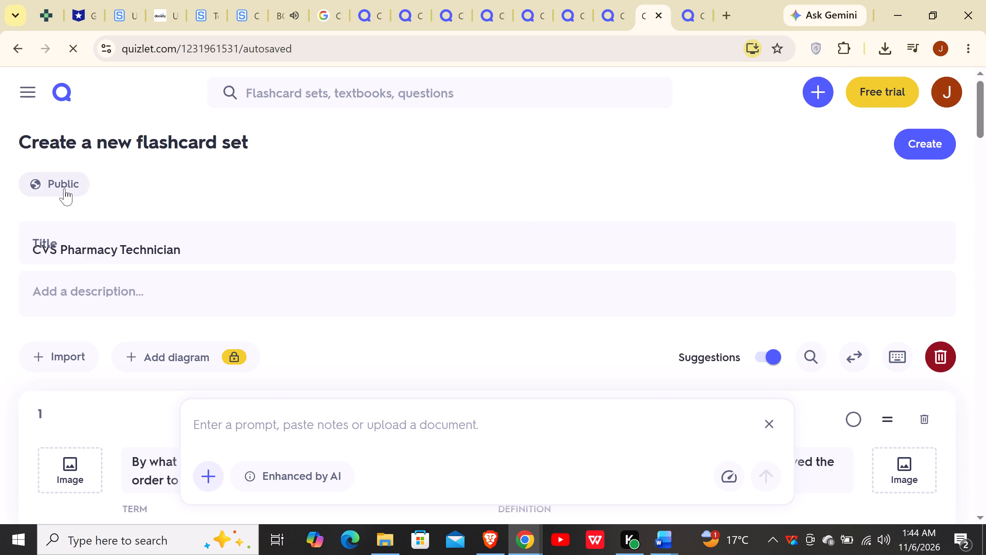
pyautogui.click(288, 264)
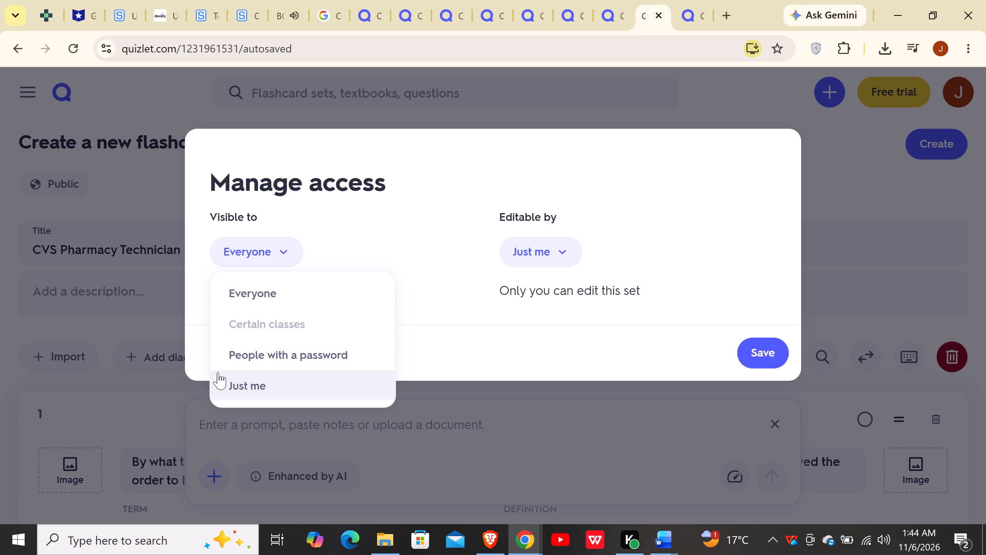
pyautogui.click(241, 378)
pyautogui.click(753, 354)
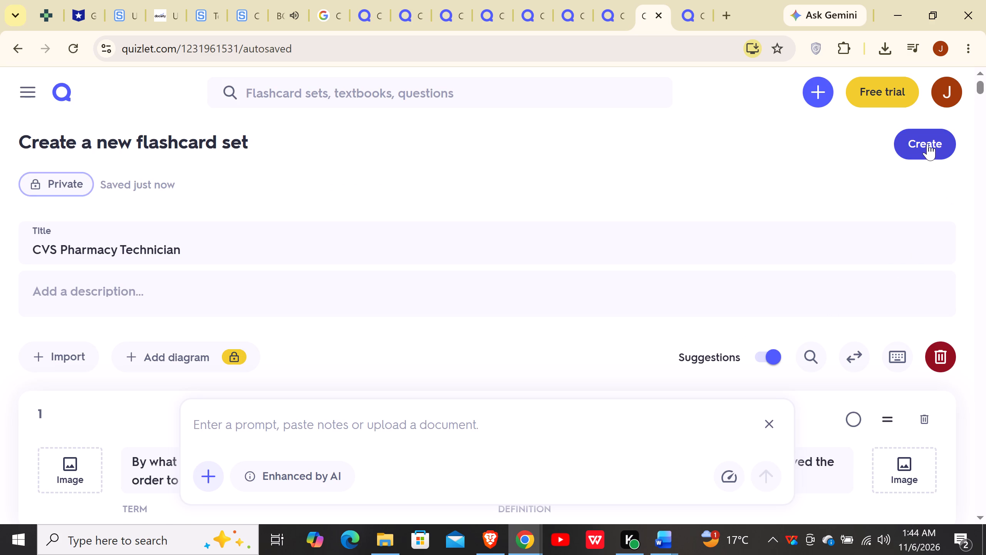
pyautogui.click(927, 143)
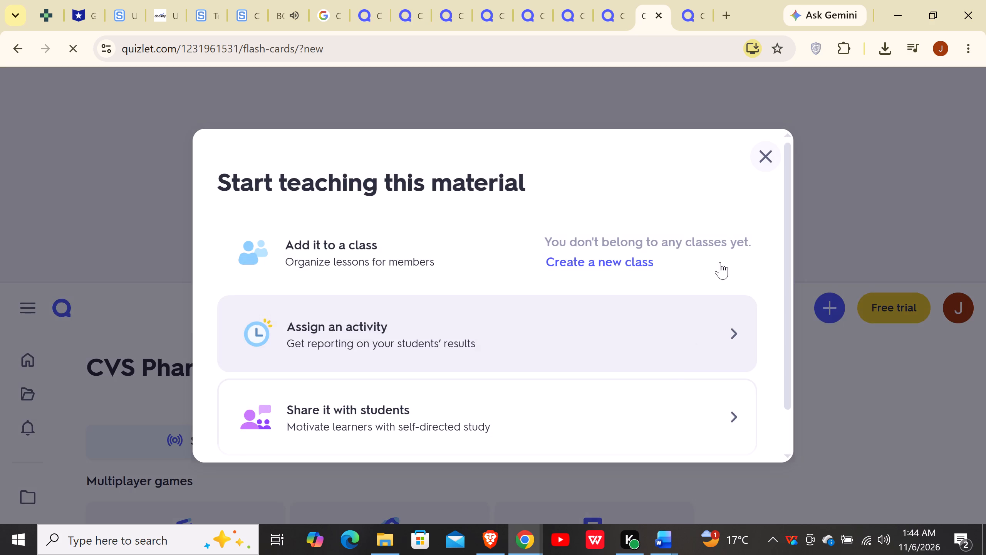
pyautogui.click(772, 158)
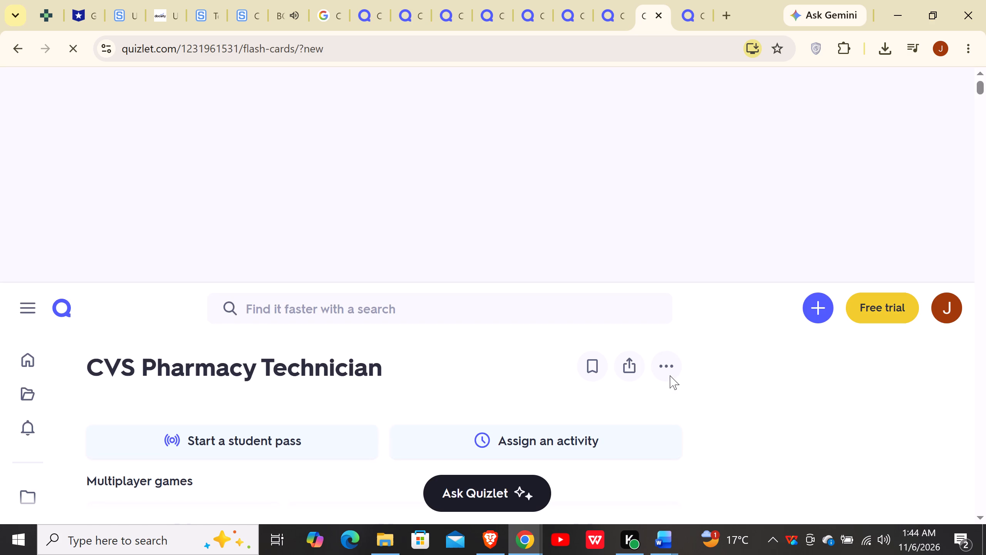
# Export the new CVS Pharmacy Technician set with the custom separator "- Correct Answer:" between term and definition, and copy the exported text.
pyautogui.click(670, 373)
pyautogui.click(560, 287)
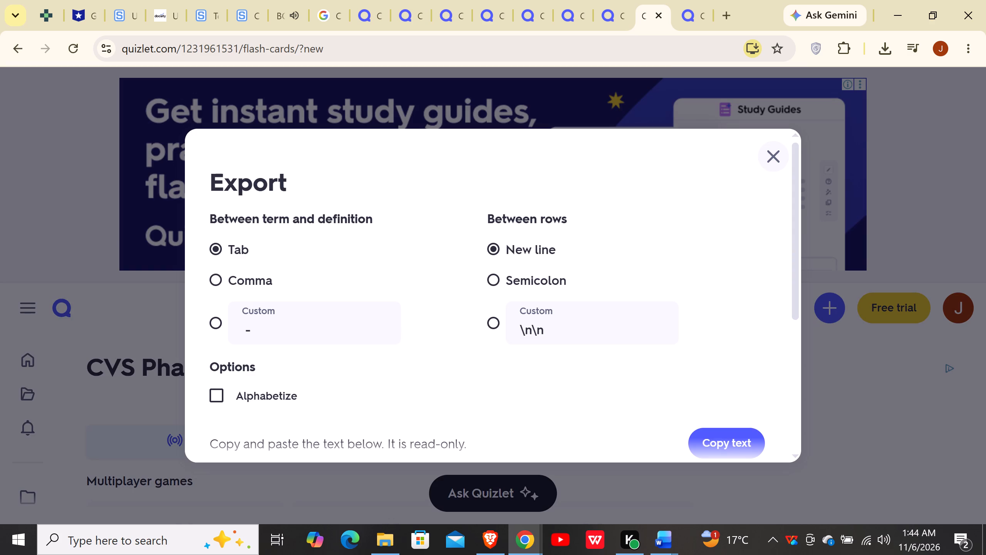
pyautogui.click(273, 330)
pyautogui.click(354, 366)
pyautogui.scroll(-2, 396, 355)
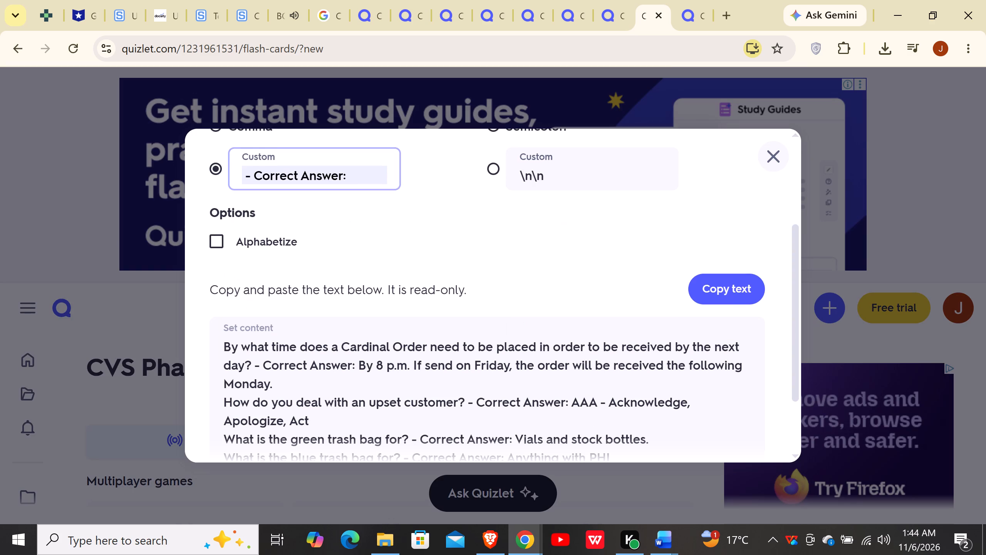
pyautogui.click(730, 293)
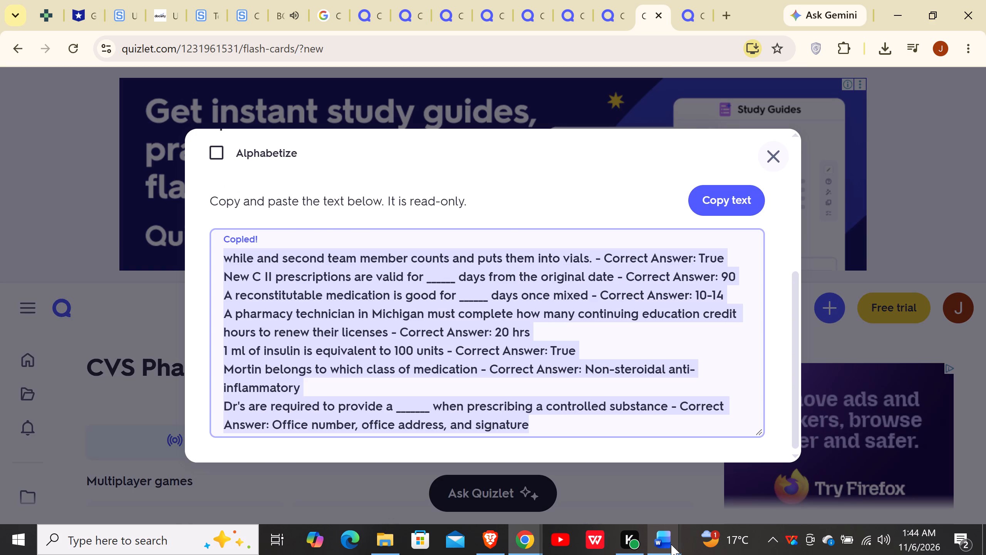
# Paste the exported CVS Pharmacy Technician questions and answers on a new line after the last entry of Document3 in Word.
pyautogui.click(702, 485)
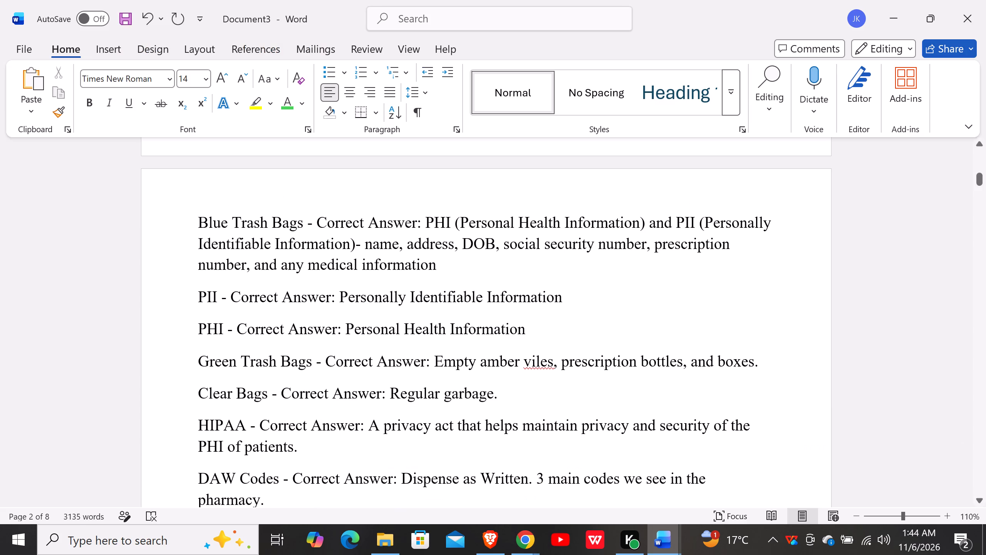
pyautogui.moveTo(979, 180); pyautogui.dragTo(965, 515)
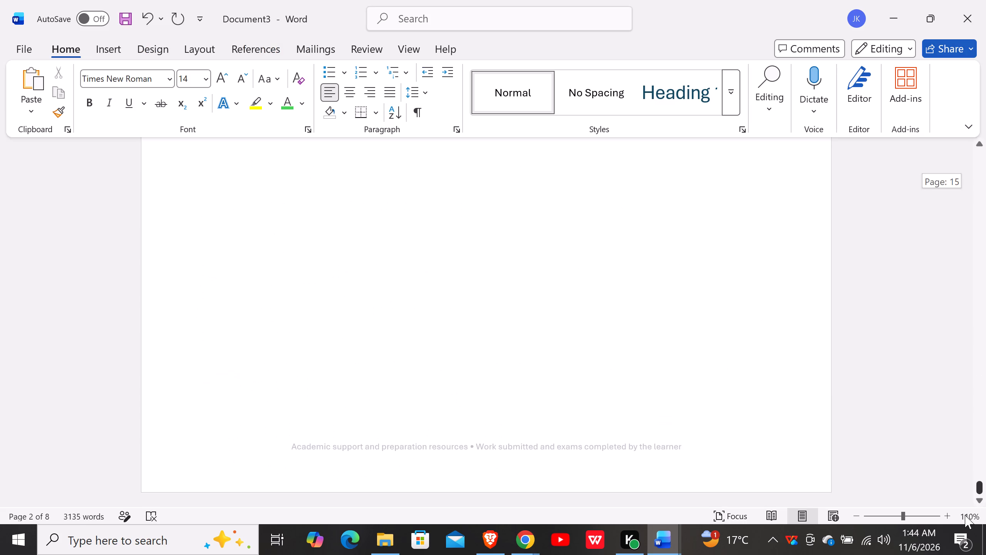
pyautogui.moveTo(965, 515); pyautogui.dragTo(965, 516)
pyautogui.scroll(10, 528, 426)
pyautogui.scroll(4, 515, 371)
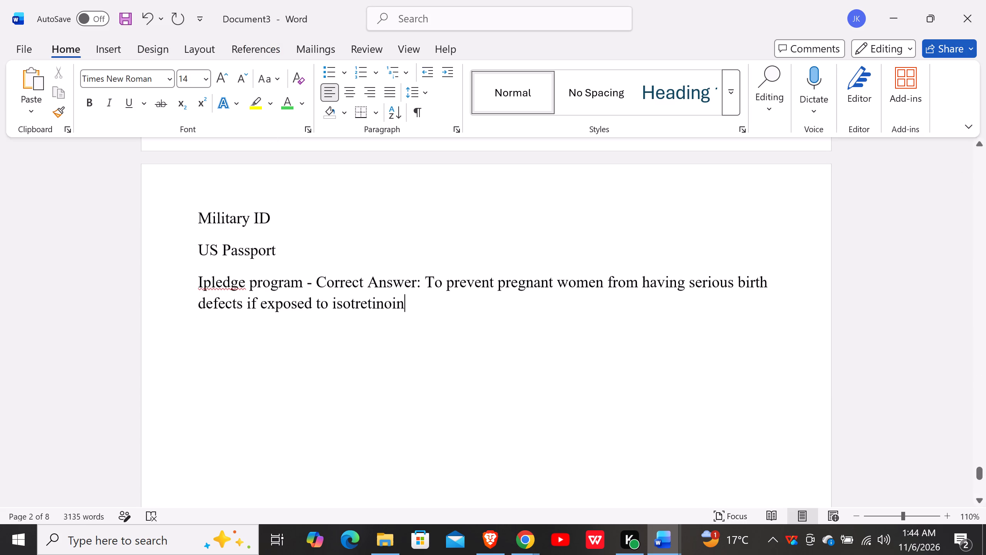
pyautogui.press('Return')
pyautogui.hotkey('ctrl', 'v')
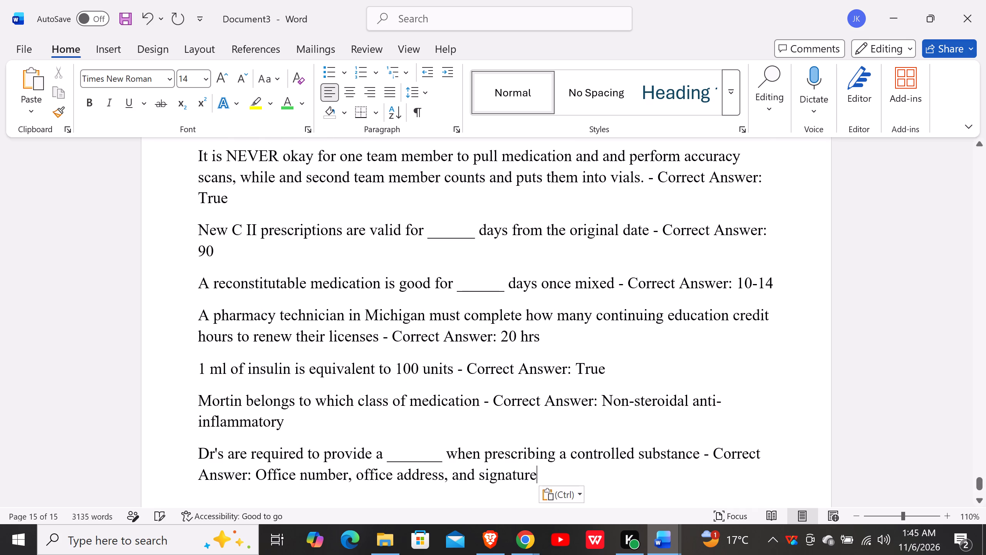
pyautogui.moveTo(982, 482); pyautogui.dragTo(983, 488)
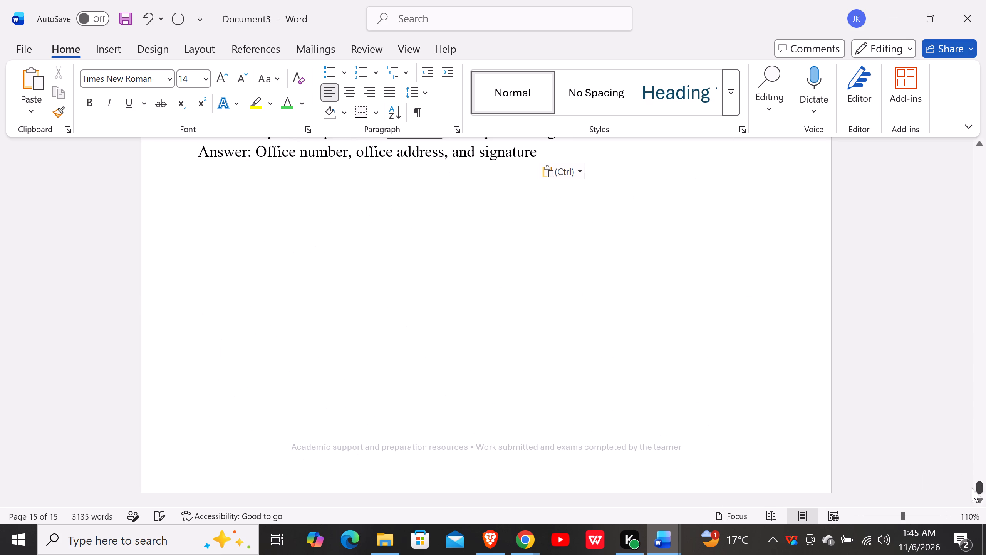
# Open the next Quizlet set in Chrome, CVS Pharmacy Technician Exam, preview its first card and copy the set's title.
pyautogui.click(568, 489)
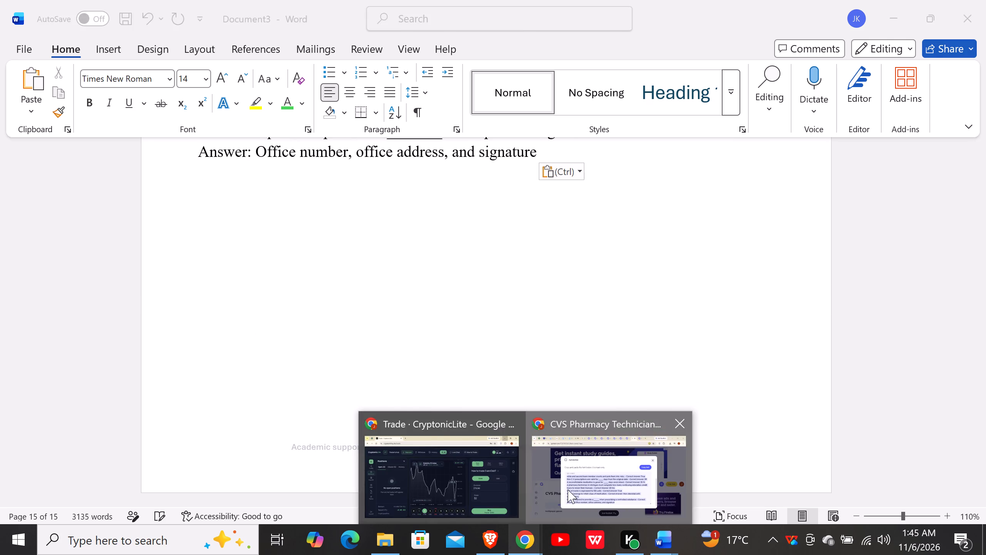
pyautogui.click(698, 14)
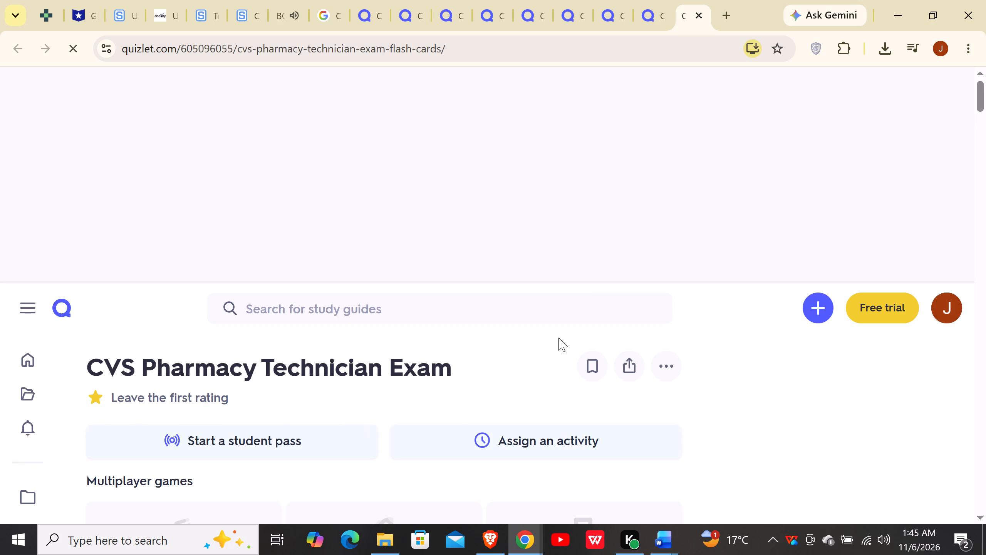
pyautogui.scroll(-9, 558, 338)
pyautogui.scroll(5, 558, 337)
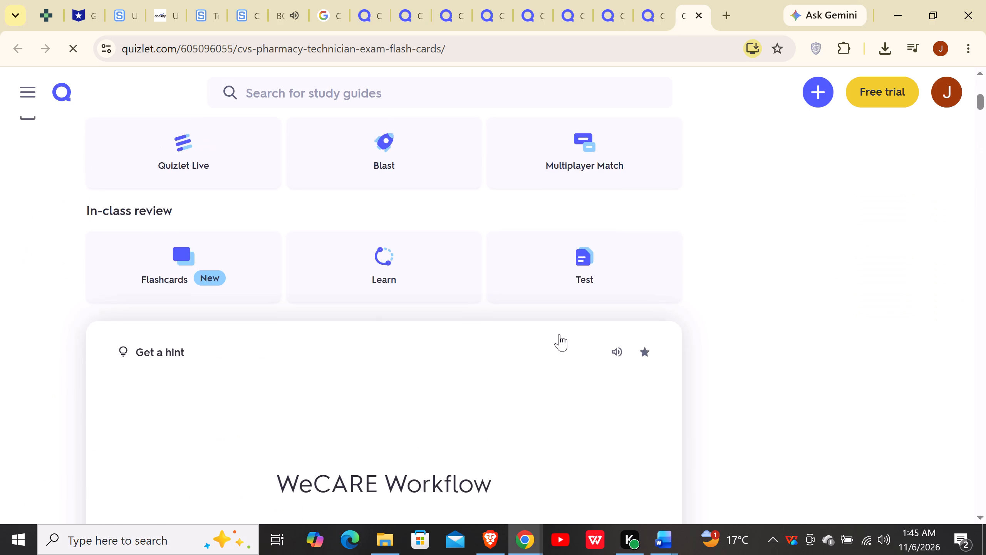
pyautogui.scroll(2, 559, 334)
pyautogui.click(670, 215)
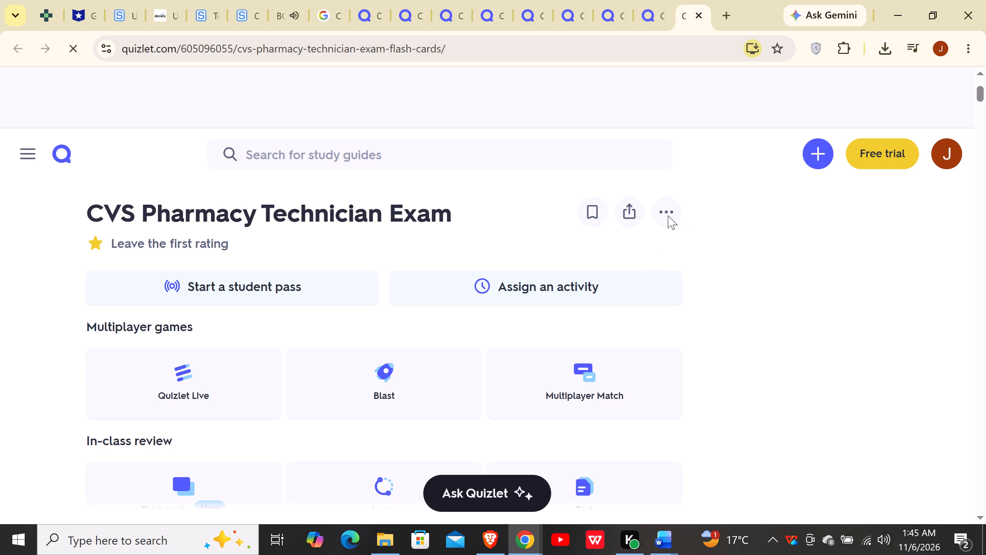
pyautogui.click(668, 215)
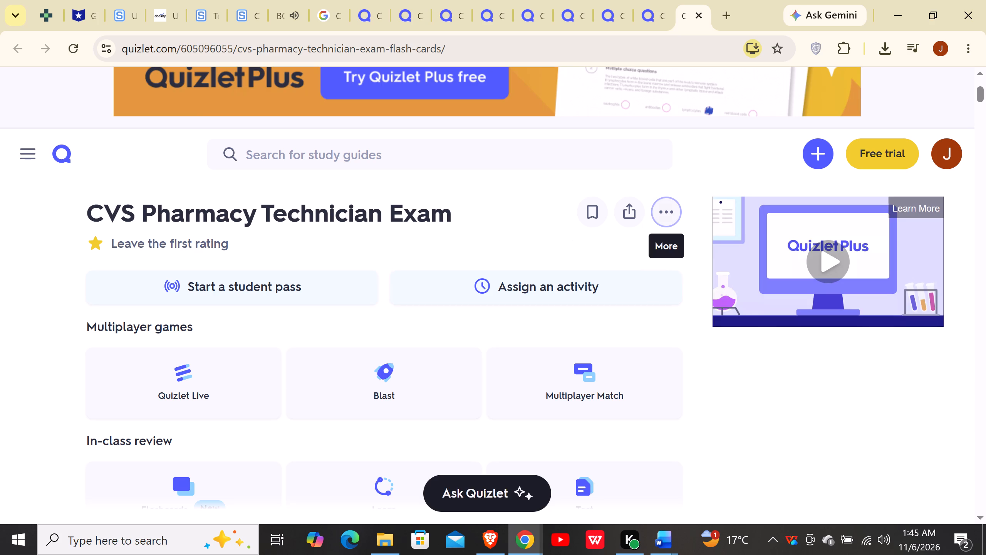
pyautogui.moveTo(453, 210); pyautogui.dragTo(443, 213)
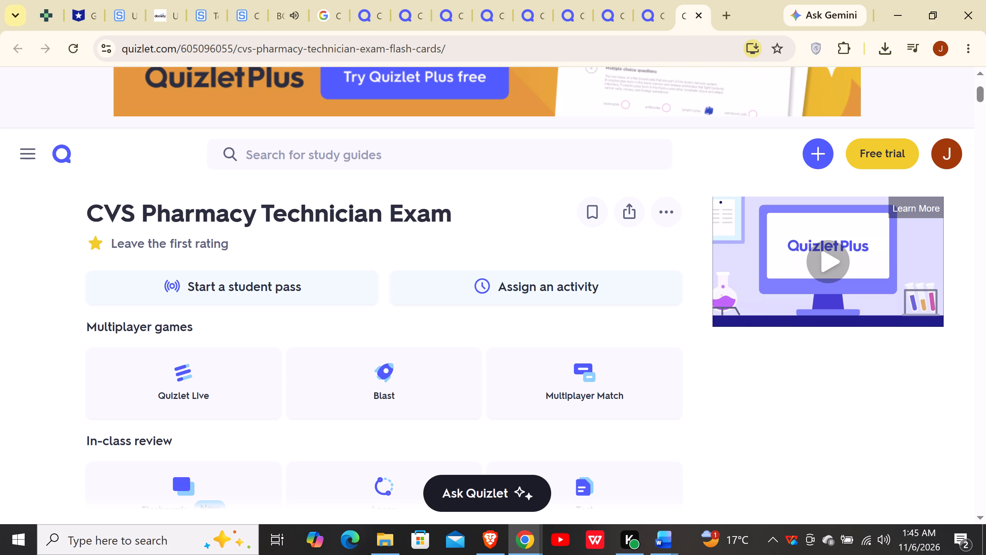
pyautogui.moveTo(448, 210); pyautogui.dragTo(91, 217)
pyautogui.rightClick(103, 207)
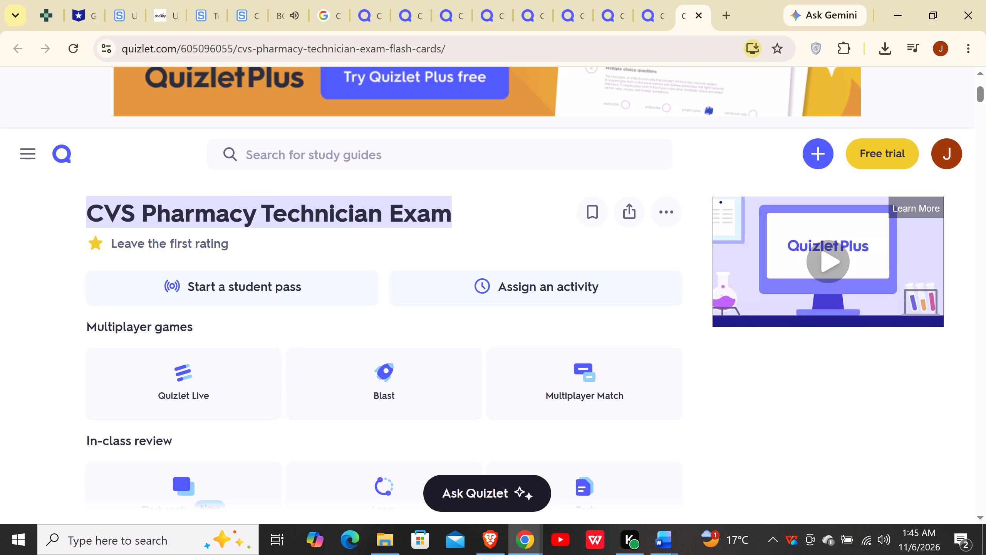
pyautogui.click(192, 225)
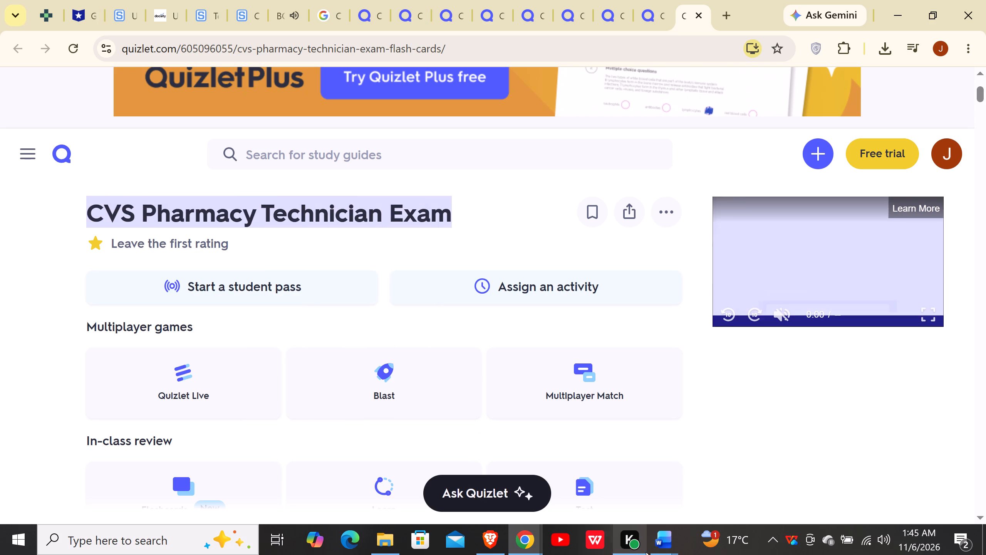
# Paste the title CVS Pharmacy Technician Exam on its own line below the STUDY SMART headline on Document3's cover page in Word.
pyautogui.click(719, 496)
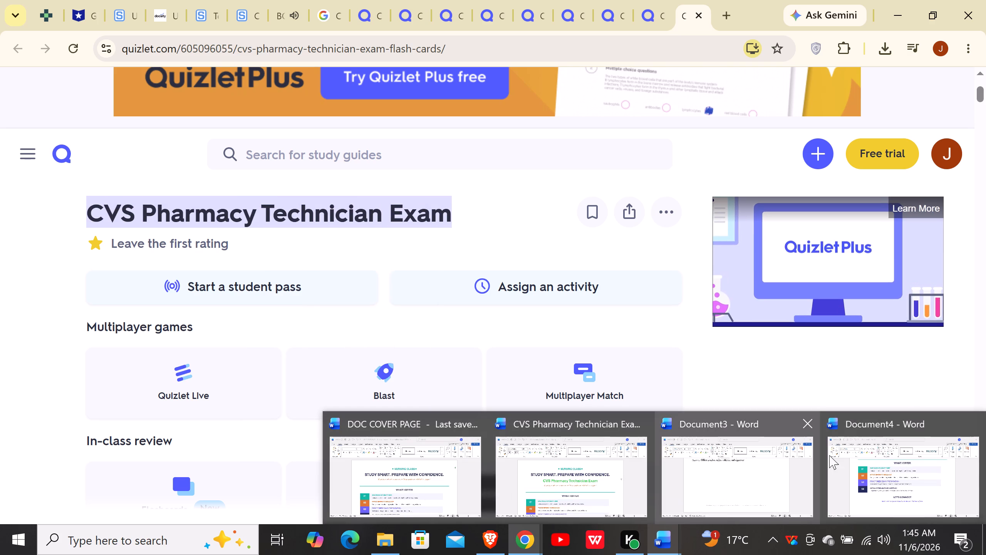
pyautogui.click(981, 489)
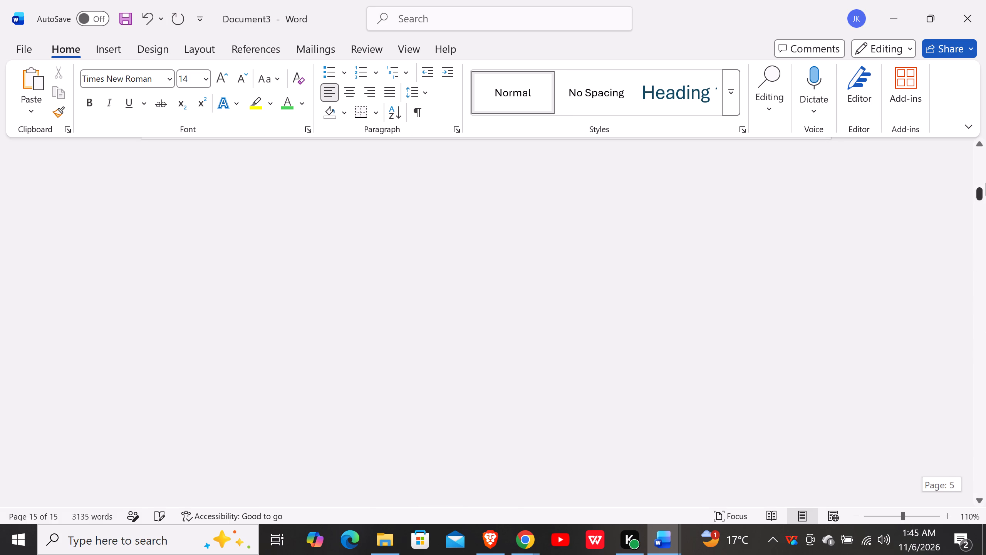
pyautogui.click(757, 242)
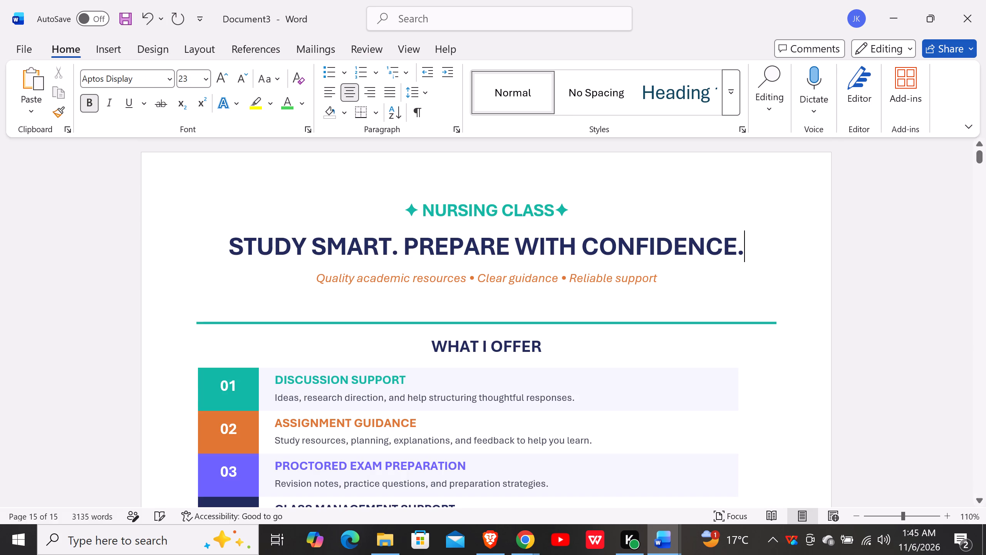
pyautogui.press('Return')
pyautogui.hotkey('ctrl', 'v')
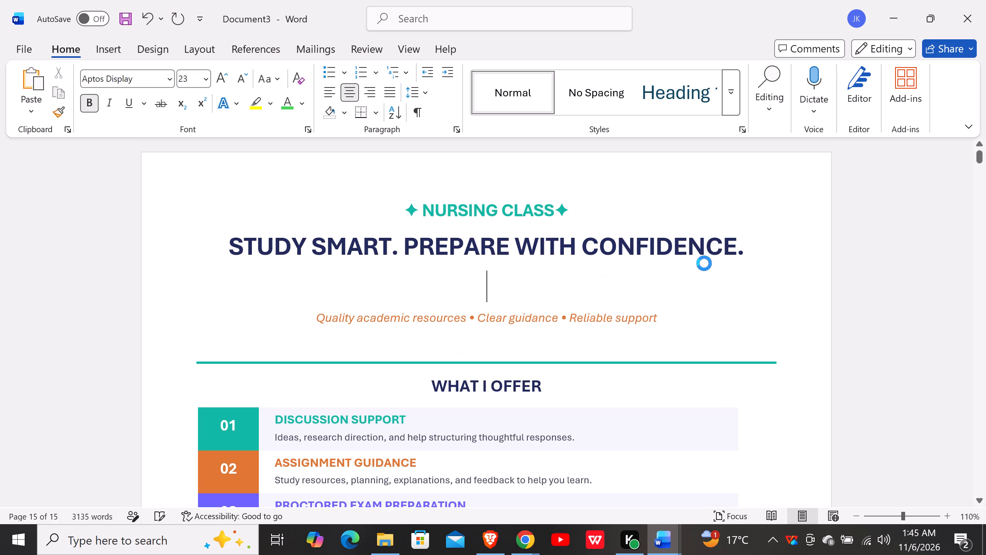
pyautogui.press('BackSpace')
pyautogui.press('BackSpace')
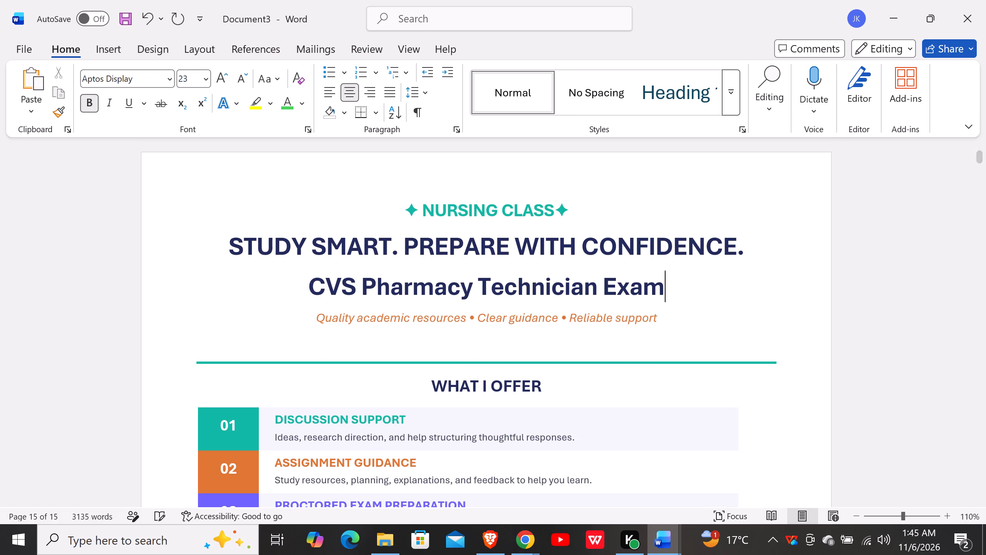
# Format Document3's CVS Pharmacy Technician Exam title as underlined orange Aptos Slab Black at size 28.
pyautogui.moveTo(672, 286); pyautogui.dragTo(351, 288)
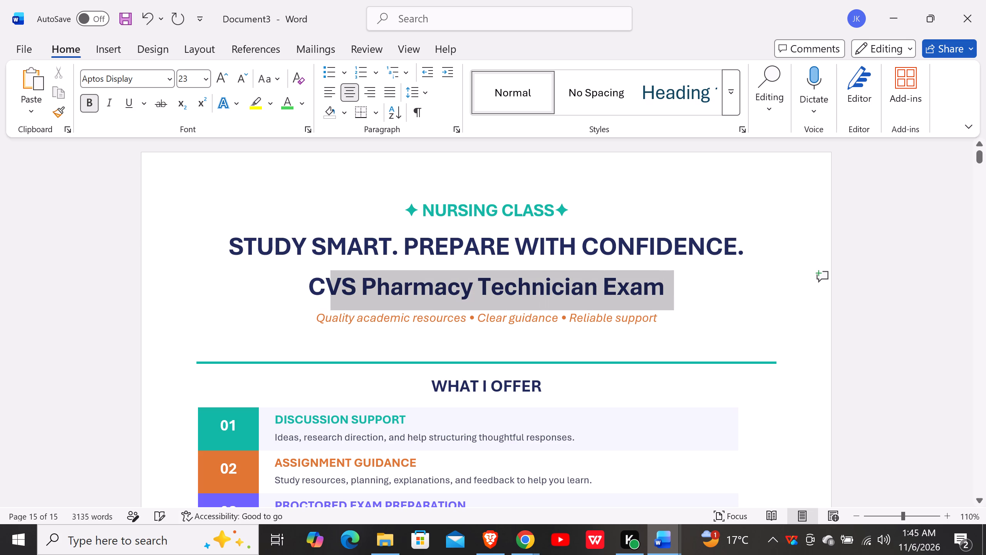
pyautogui.moveTo(351, 288); pyautogui.dragTo(310, 288)
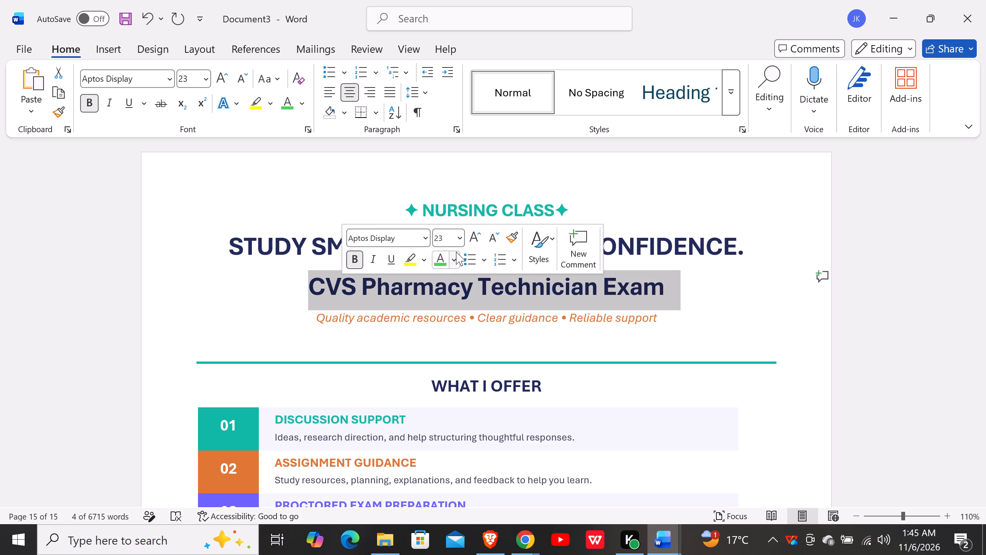
pyautogui.click(460, 237)
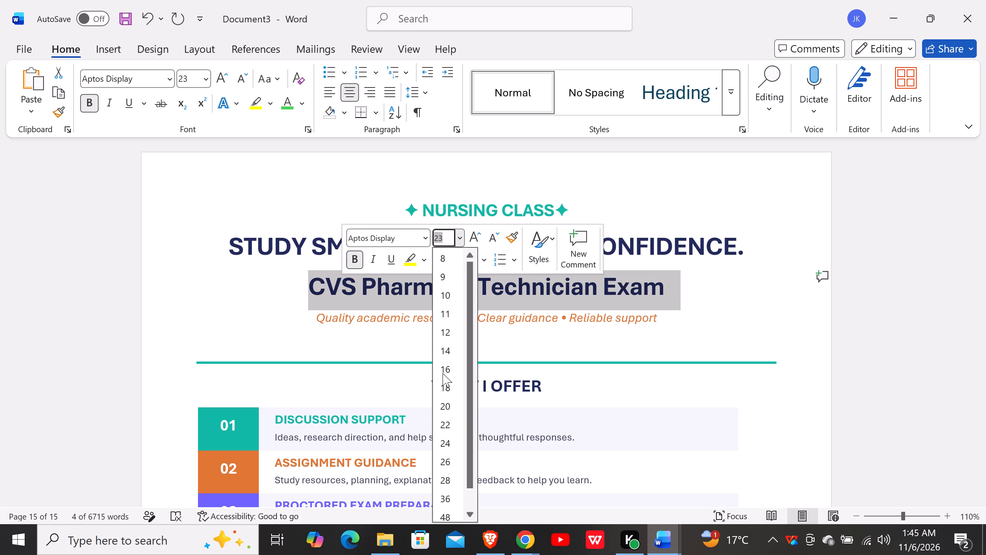
pyautogui.click(452, 478)
pyautogui.click(449, 259)
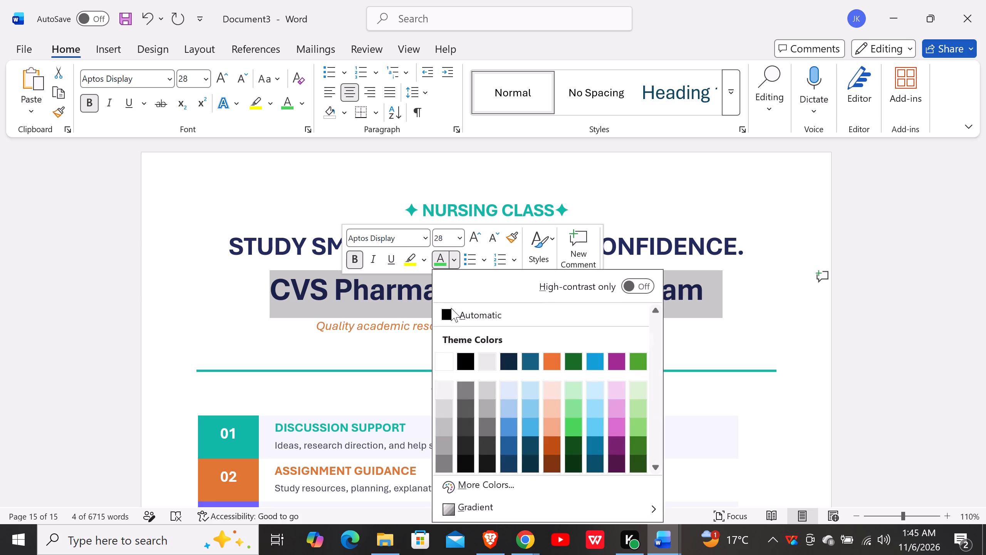
pyautogui.click(554, 365)
pyautogui.click(388, 259)
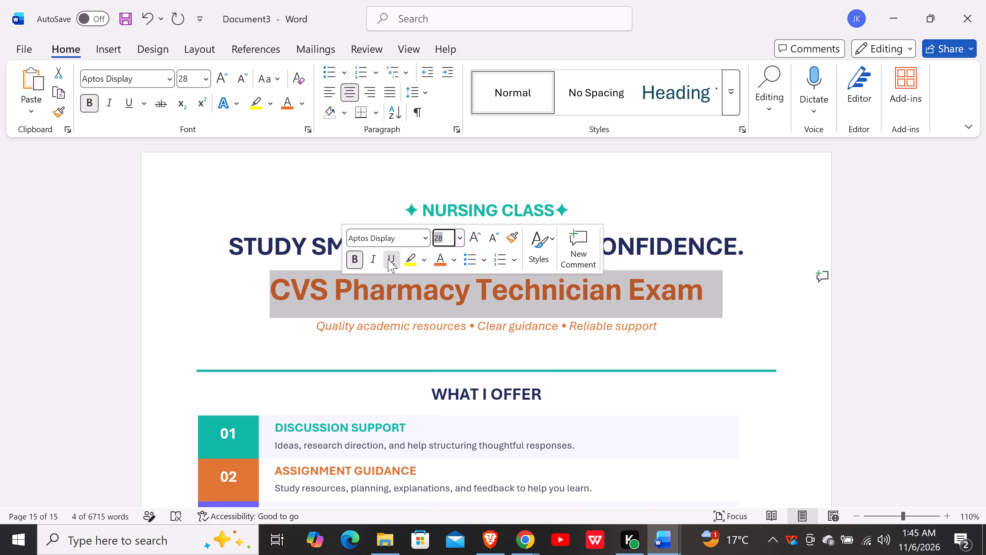
pyautogui.click(425, 240)
pyautogui.click(416, 511)
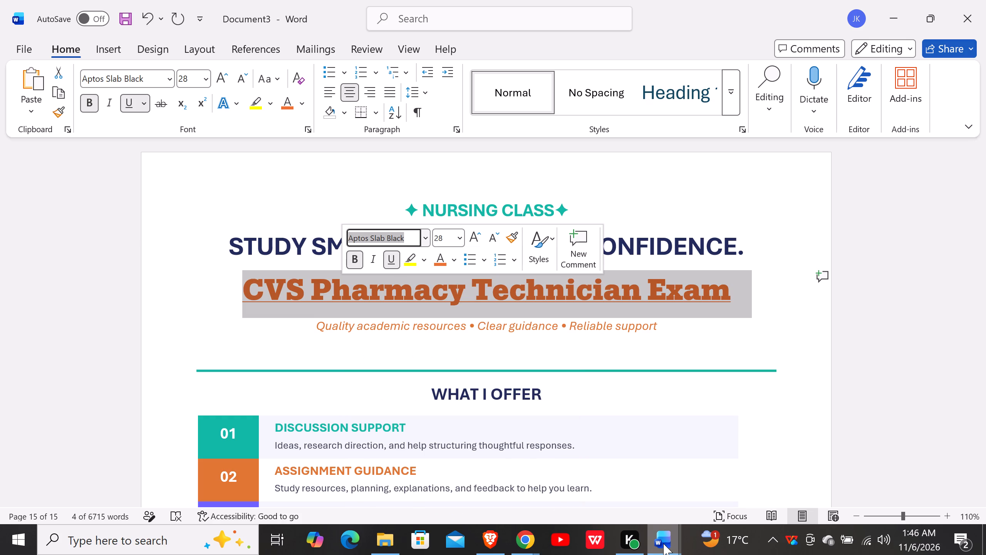
# Switch to the CVS Pharmacy Technician Exam document and set its cover title to Aptos Slab Black, size 28.
pyautogui.click(605, 489)
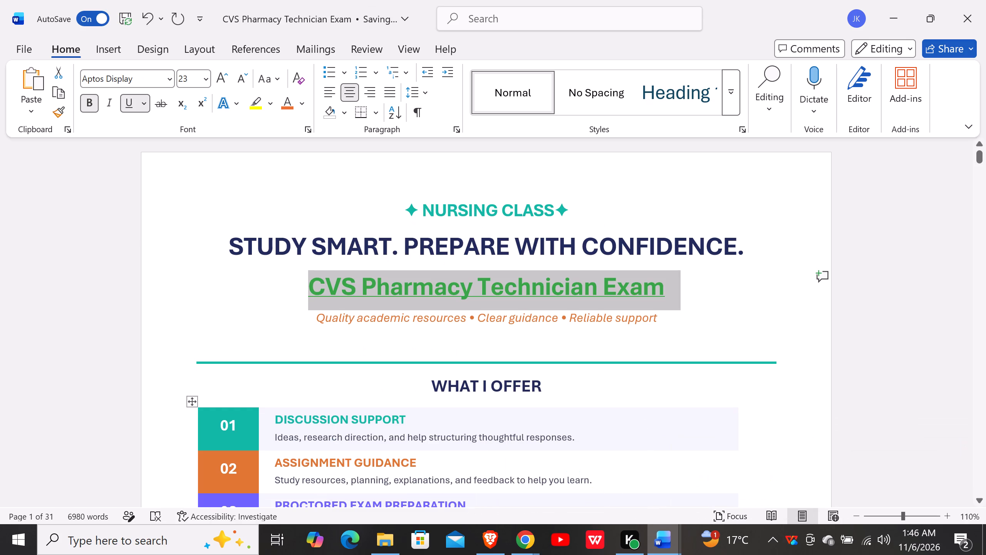
pyautogui.rightClick(553, 282)
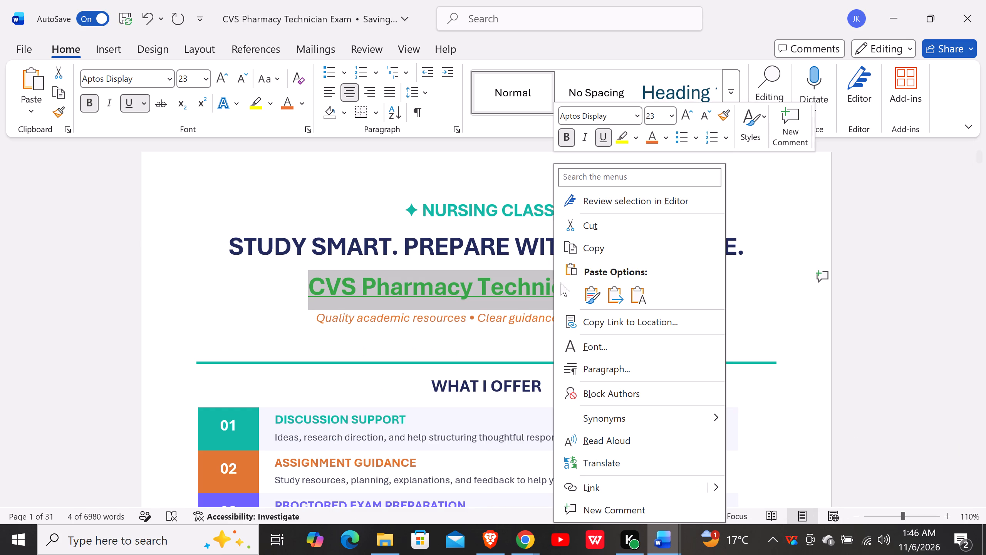
pyautogui.click(637, 114)
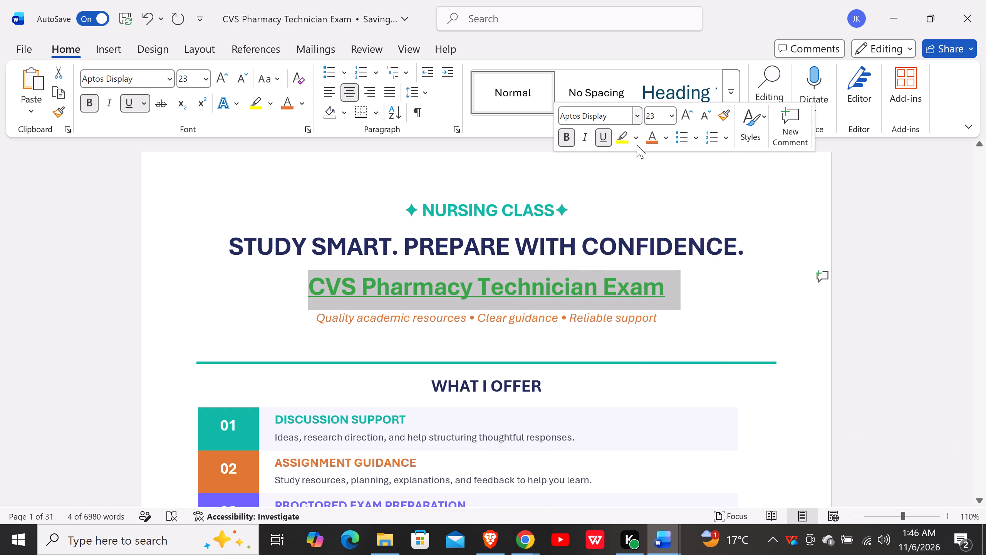
pyautogui.click(609, 509)
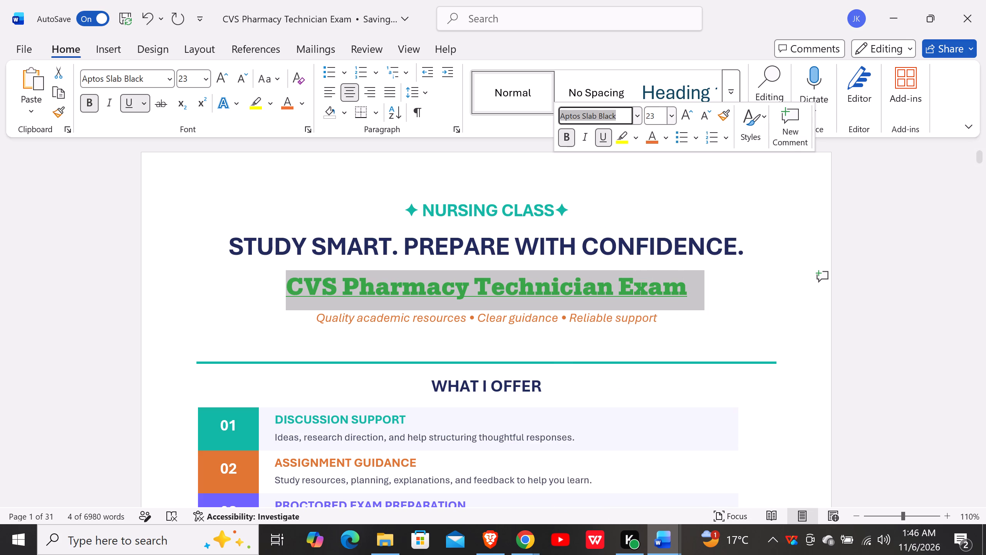
pyautogui.click(671, 113)
pyautogui.click(667, 360)
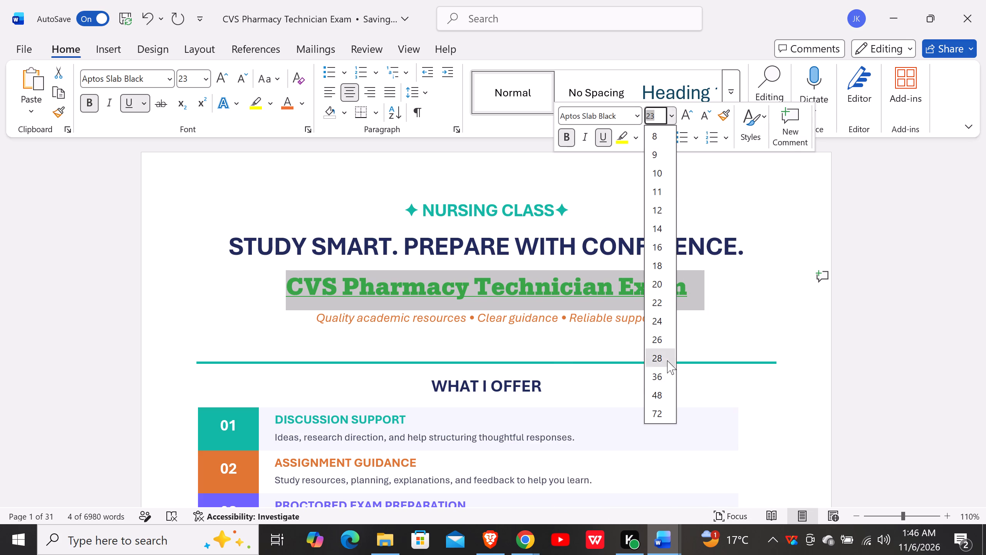
pyautogui.click(397, 357)
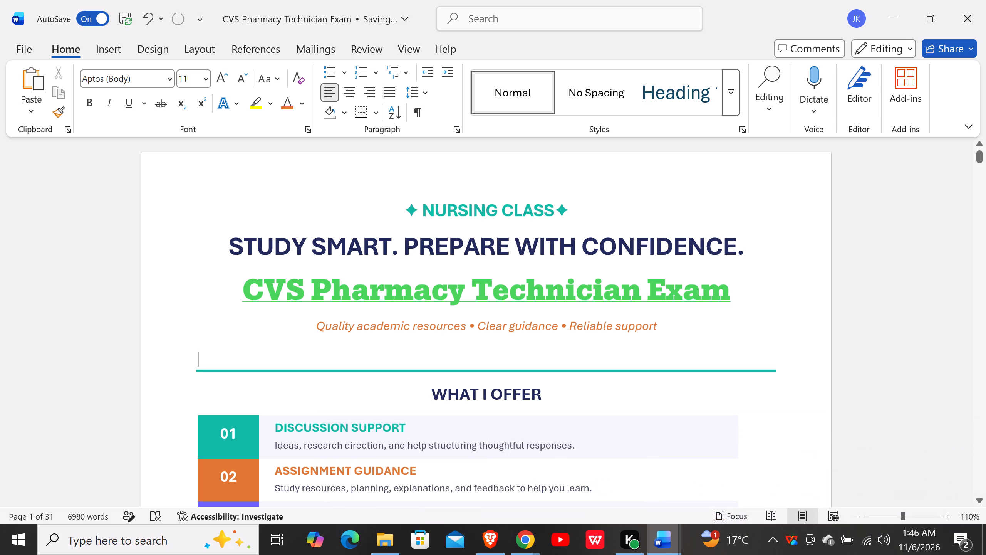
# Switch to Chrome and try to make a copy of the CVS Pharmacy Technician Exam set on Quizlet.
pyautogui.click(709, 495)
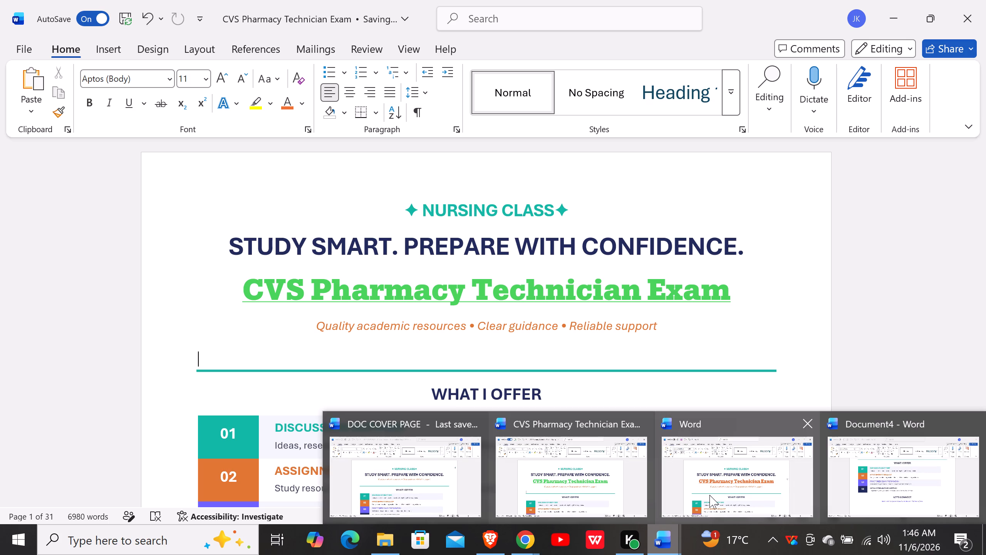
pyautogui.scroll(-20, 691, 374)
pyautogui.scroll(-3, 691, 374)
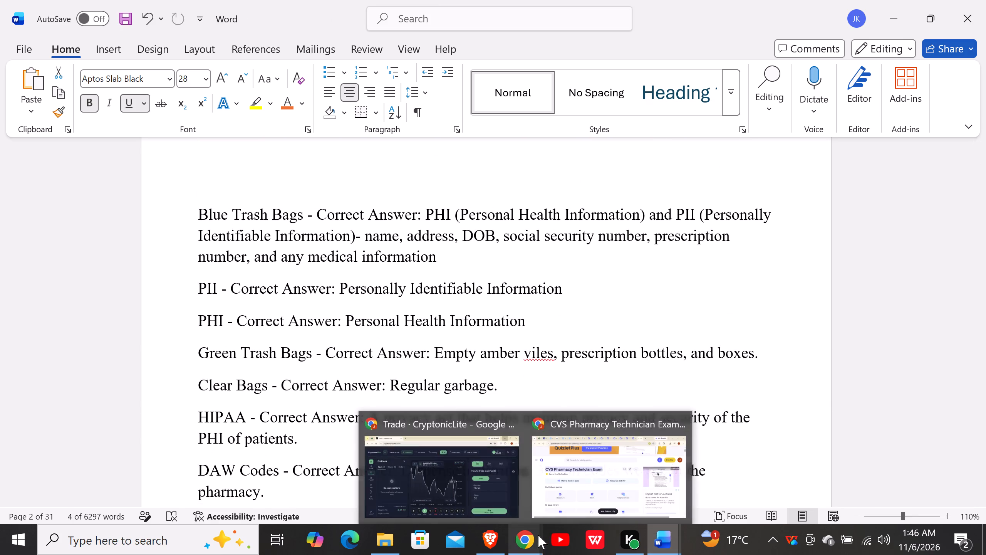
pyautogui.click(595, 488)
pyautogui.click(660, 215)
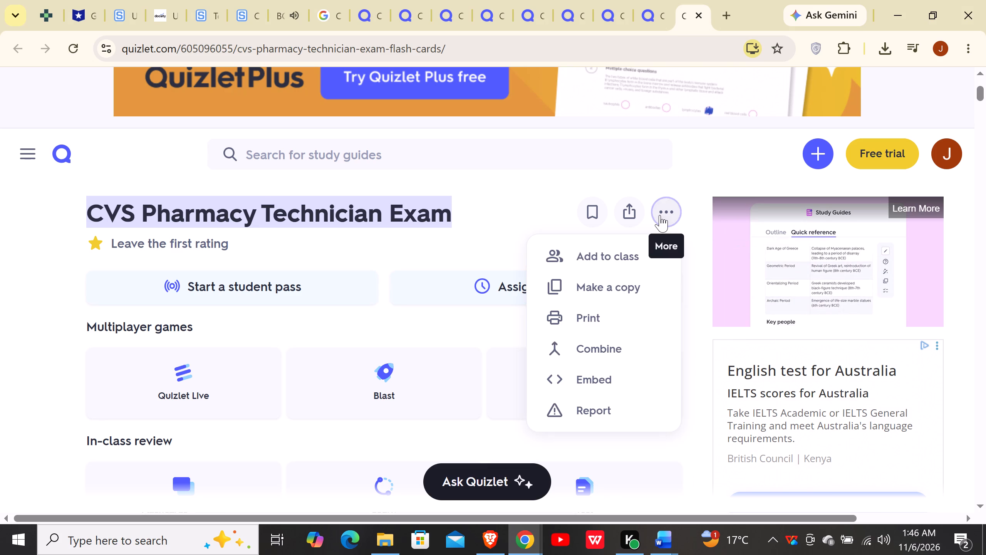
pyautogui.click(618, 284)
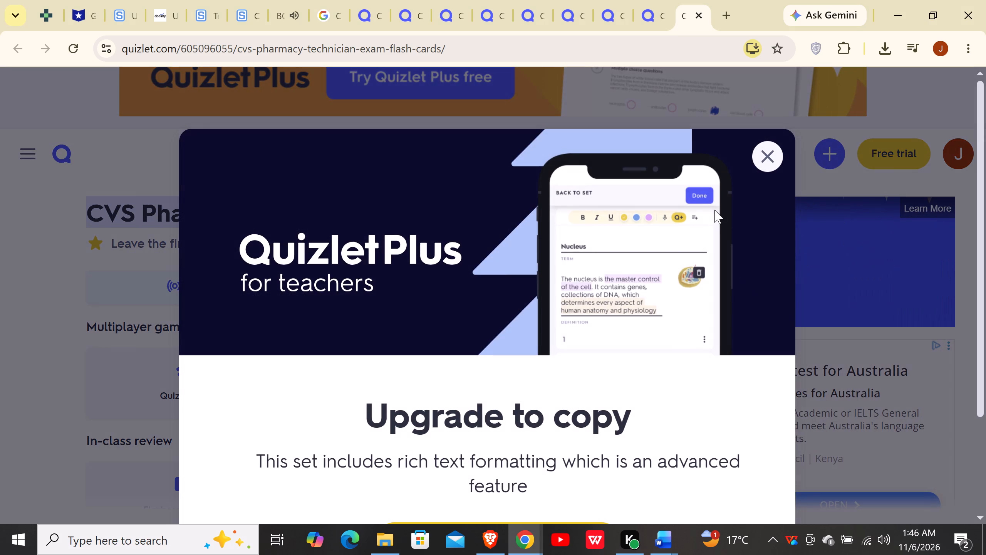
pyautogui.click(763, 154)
# Combine the Quizlet set into a new set and copy its export text with the custom separator "- Correct Answer:".
pyautogui.click(674, 212)
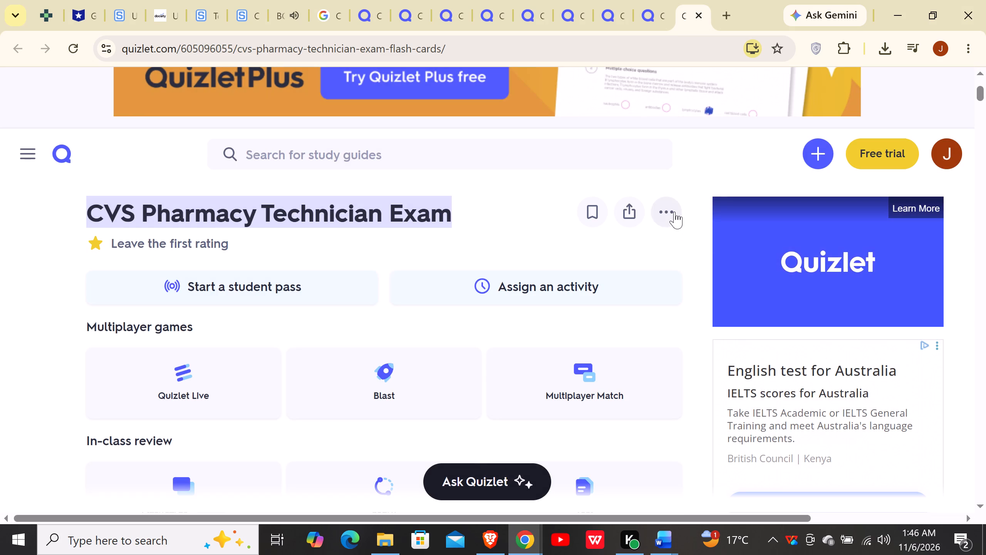
pyautogui.click(586, 350)
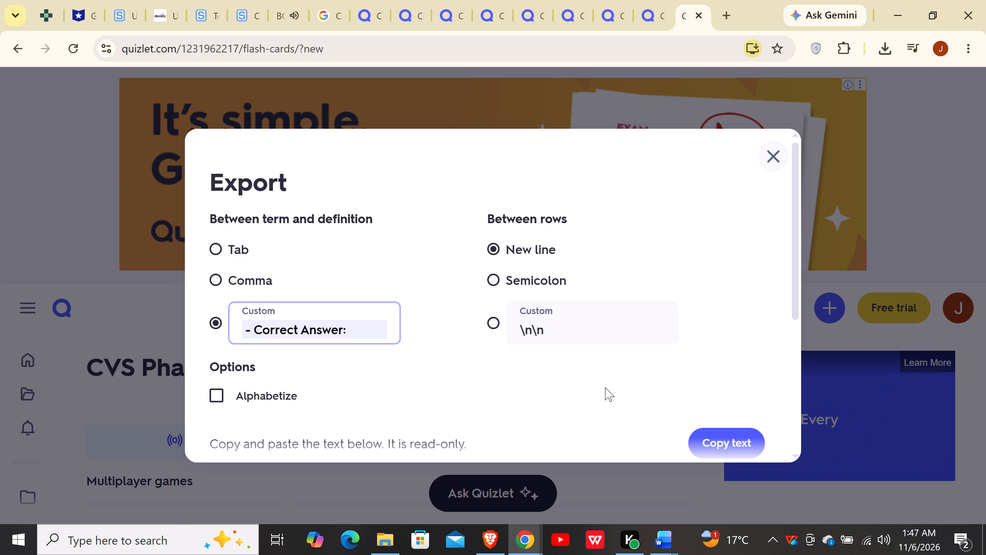
pyautogui.scroll(-2, 683, 412)
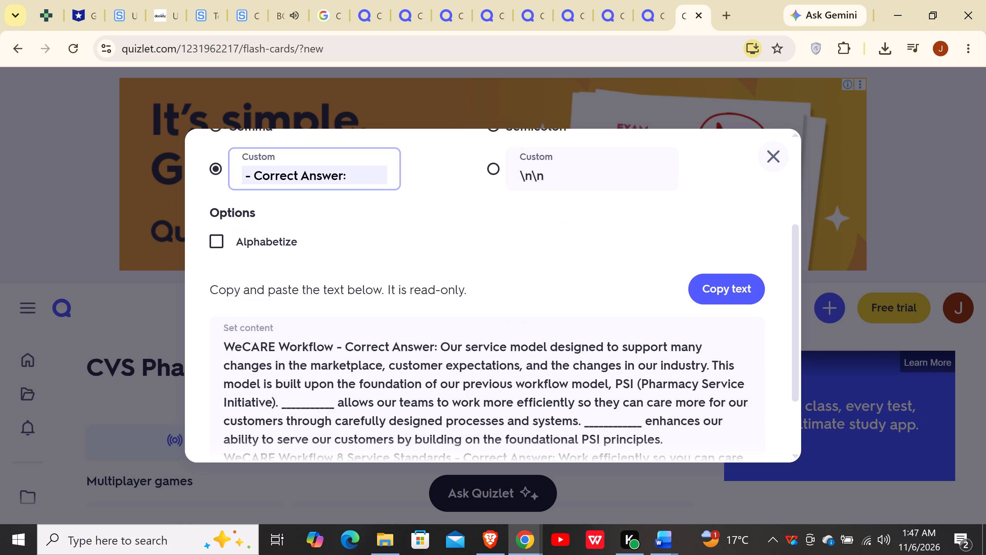
pyautogui.click(730, 294)
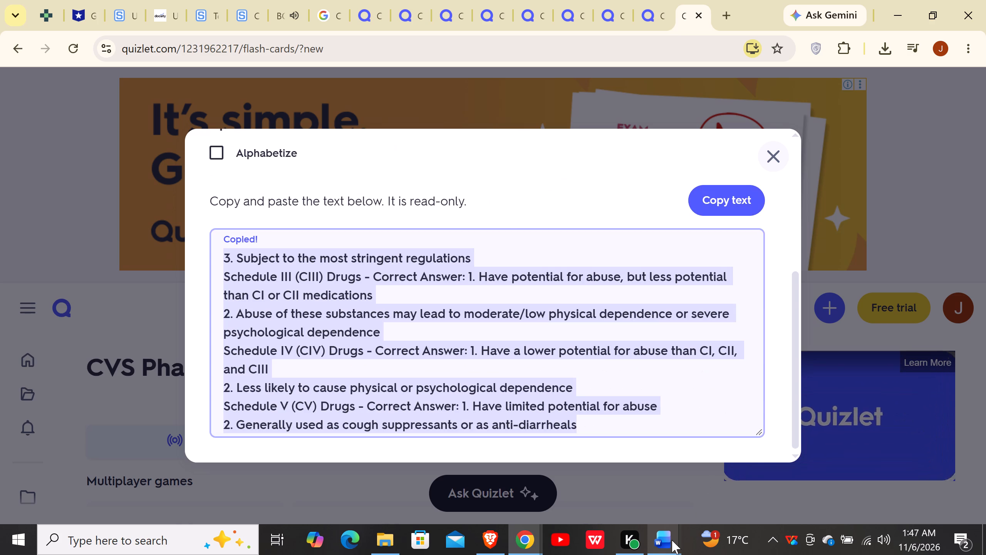
# Switch to the Word document with the orange title and paste the exported text on a new line after its last answer.
pyautogui.click(719, 484)
pyautogui.scroll(-2, 916, 455)
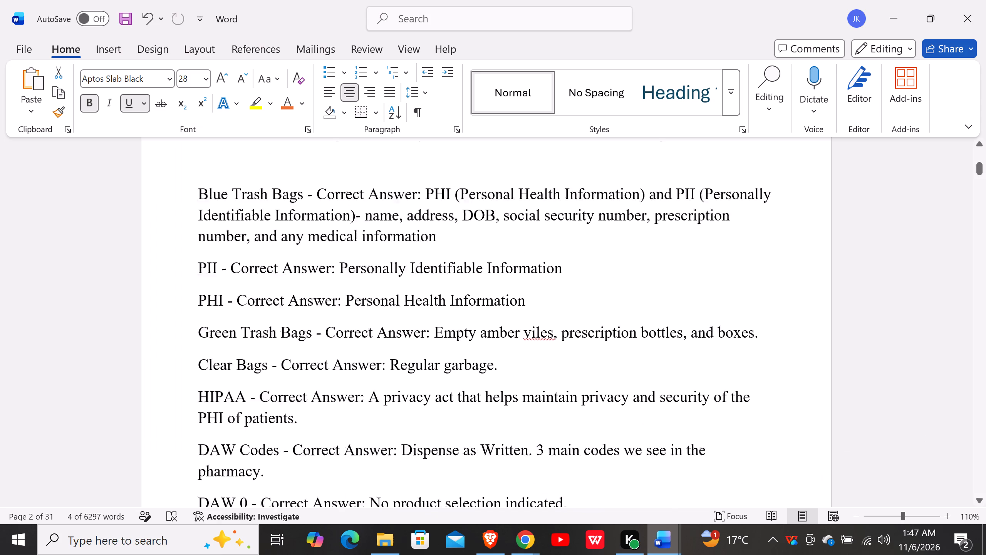
pyautogui.scroll(-1, 962, 452)
pyautogui.click(982, 496)
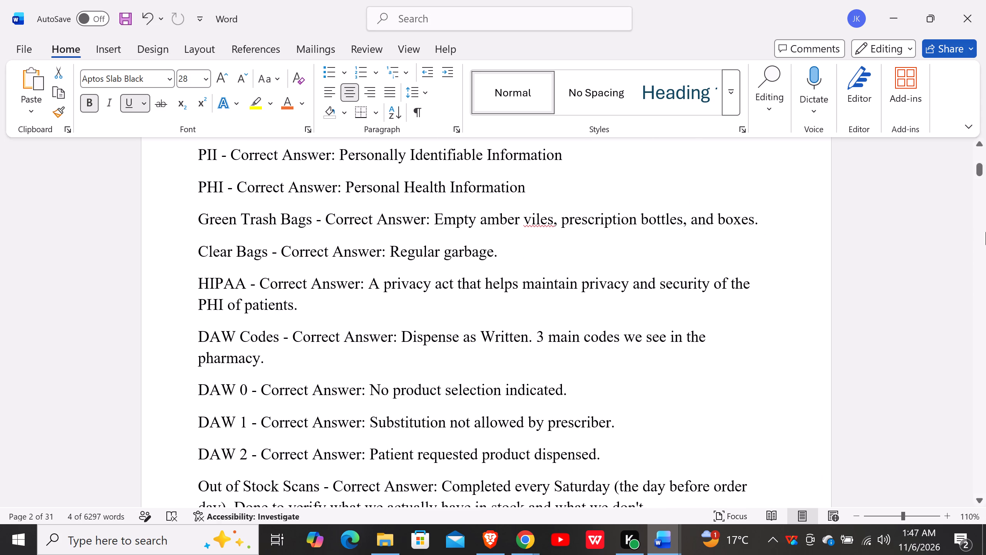
pyautogui.moveTo(981, 170); pyautogui.dragTo(968, 554)
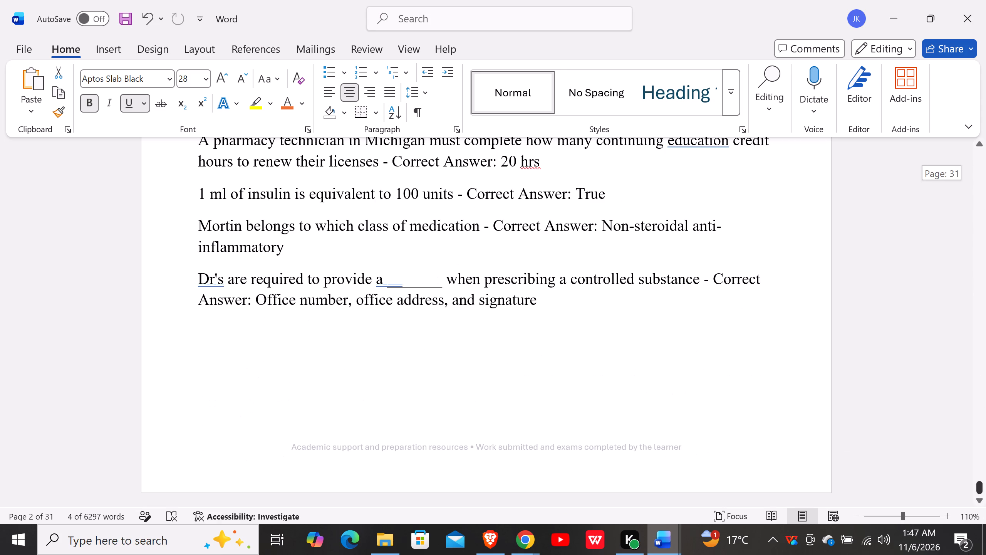
pyautogui.moveTo(968, 554); pyautogui.dragTo(966, 550)
pyautogui.click(553, 300)
pyautogui.press('Return')
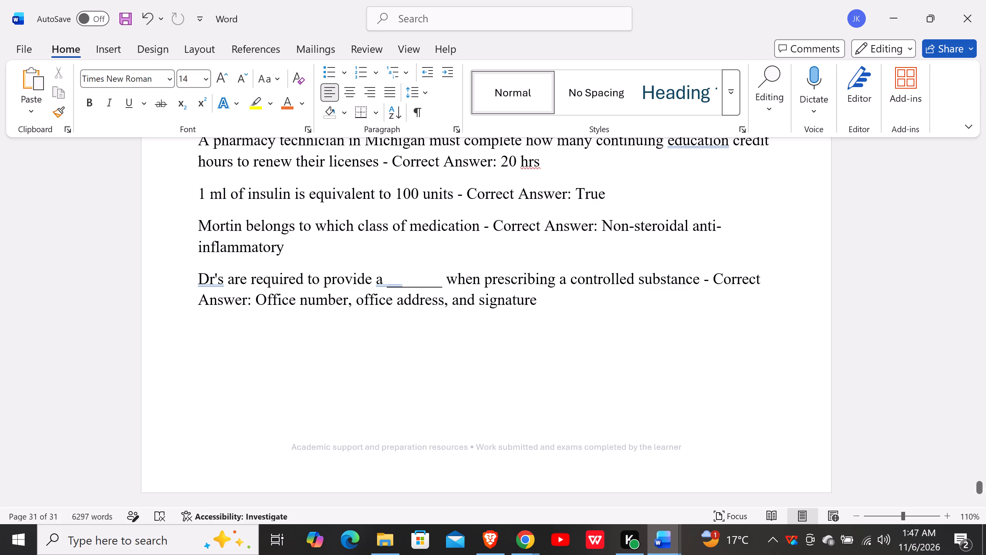
pyautogui.hotkey('ctrl', 'v')
# Replace every "Correct Answer:" in the document with a highlighted "Answer:".
pyautogui.click(776, 111)
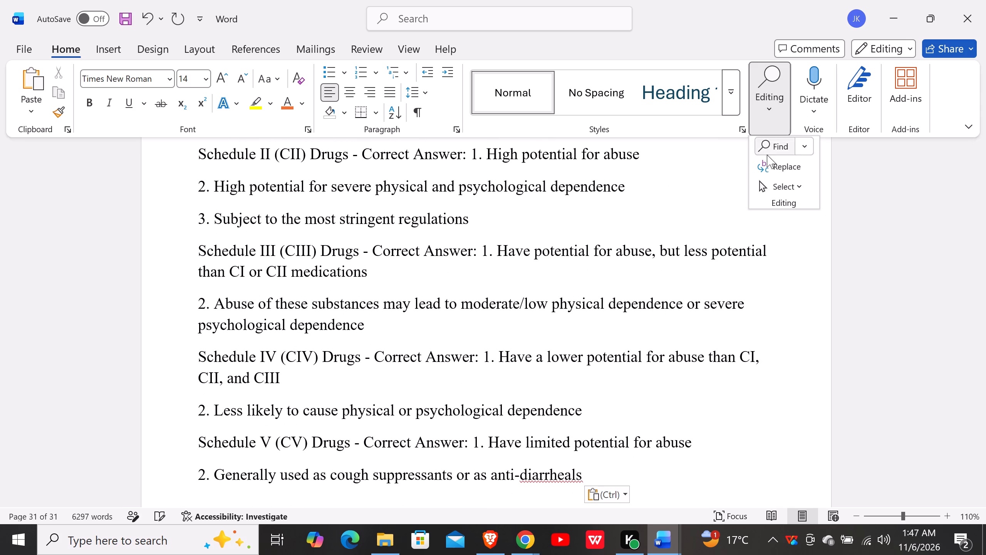
pyautogui.click(764, 165)
pyautogui.click(428, 207)
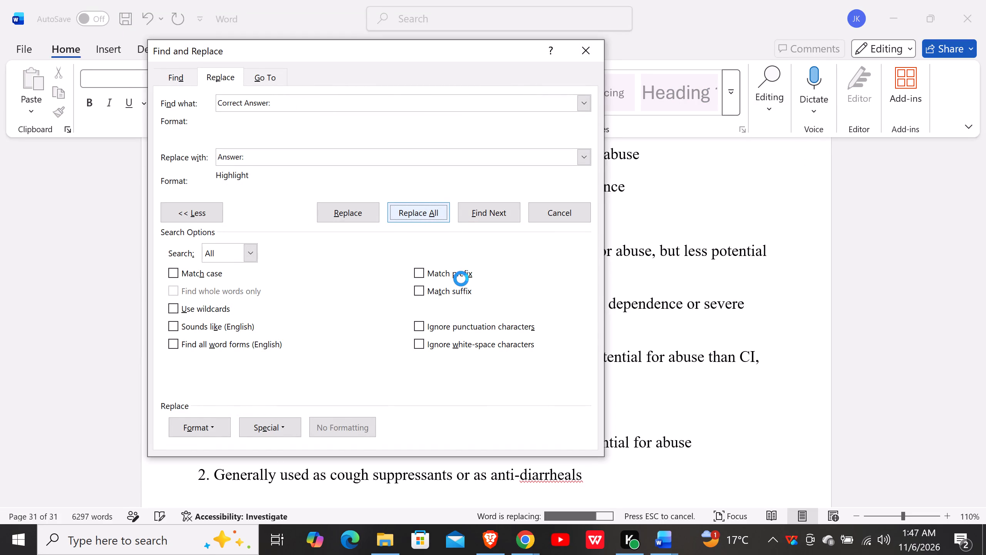
pyautogui.click(481, 295)
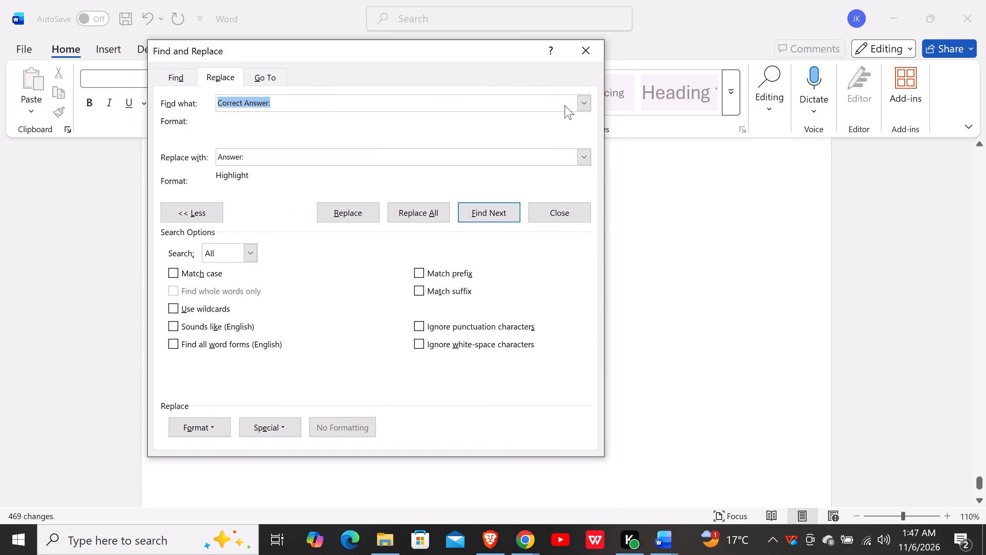
pyautogui.click(586, 53)
# Copy the cover title, save the document as "2 CVS Pharmacy Technician Exam" in the stuvia OneDrive folder, and close it.
pyautogui.moveTo(980, 485); pyautogui.dragTo(985, 422)
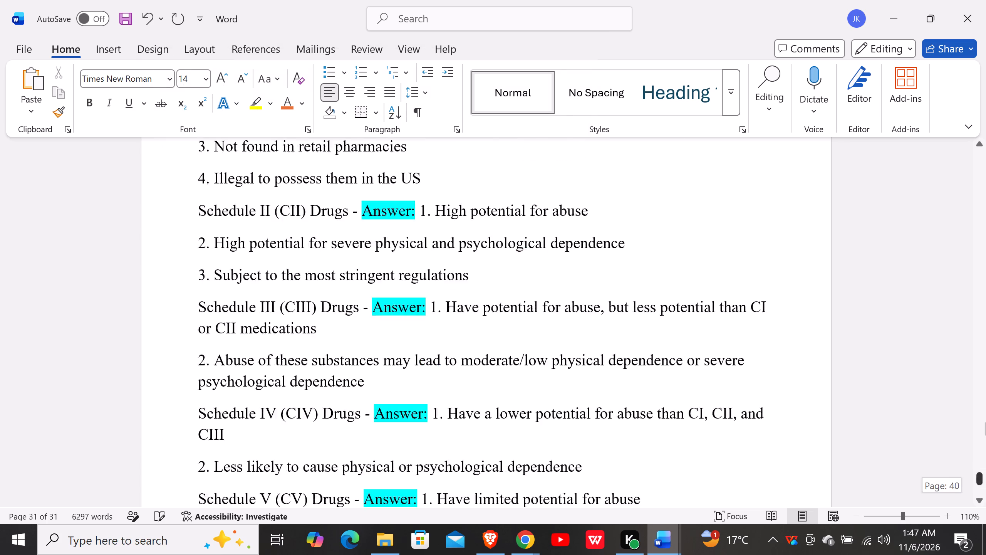
pyautogui.moveTo(985, 422); pyautogui.dragTo(985, 49)
pyautogui.scroll(-4, 550, 327)
pyautogui.scroll(4, 565, 319)
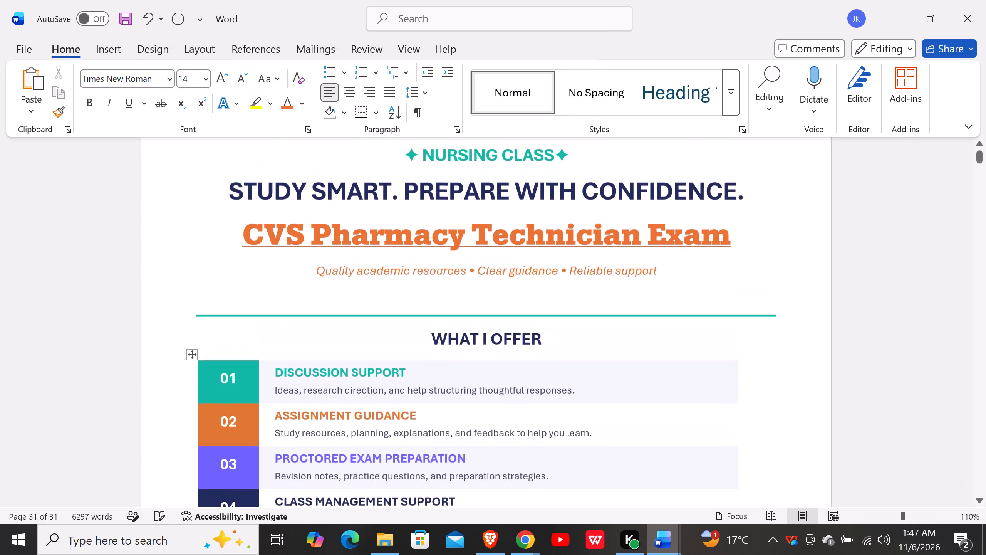
pyautogui.moveTo(741, 284); pyautogui.dragTo(253, 304)
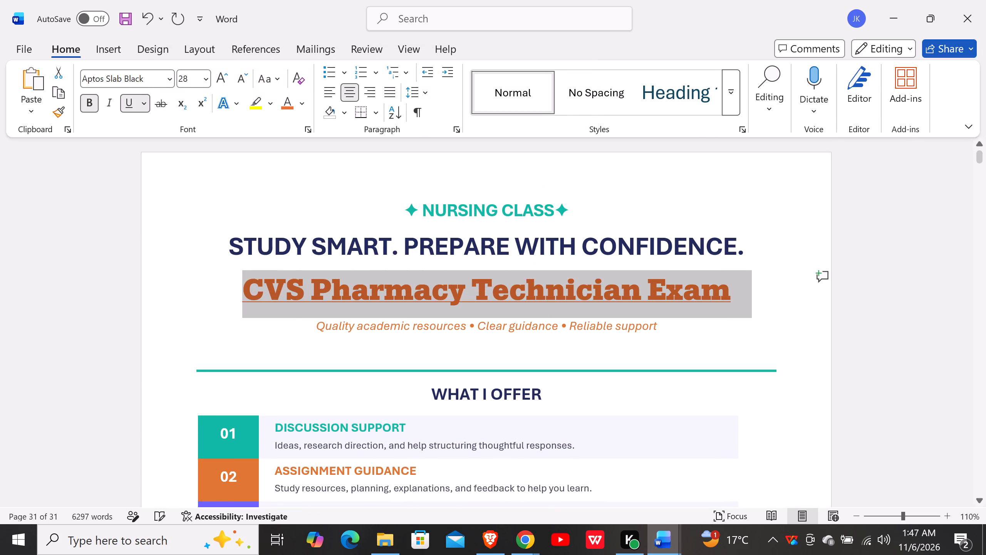
pyautogui.hotkey('ctrl', 'c')
pyautogui.hotkey('ctrl', 's')
pyautogui.press('BackSpace')
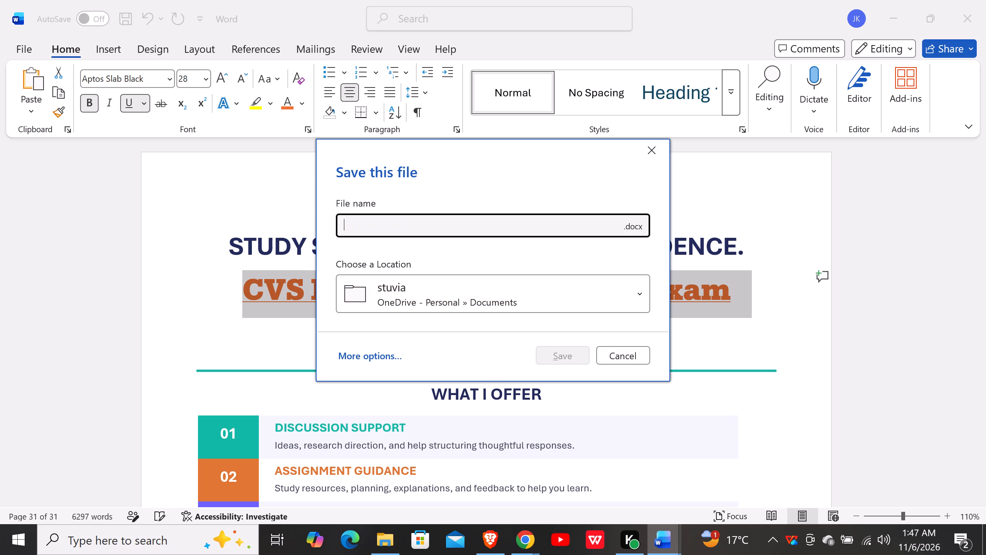
pyautogui.press('2')
pyautogui.press('space')
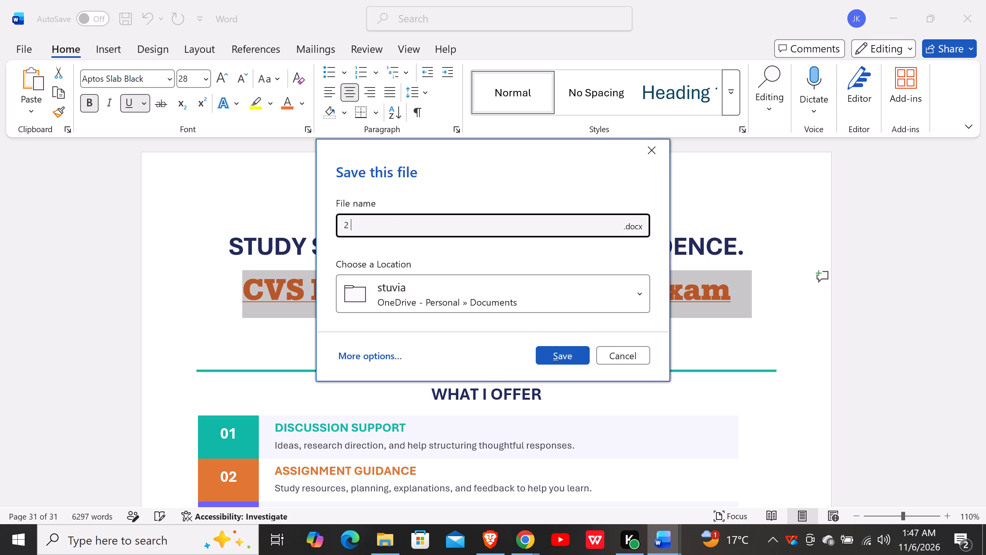
pyautogui.hotkey('ctrl', 'v')
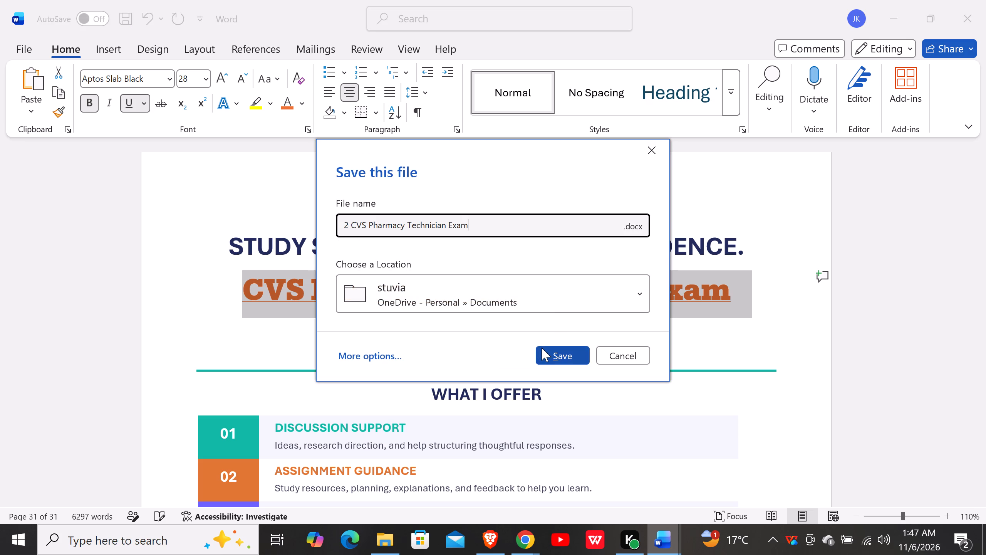
pyautogui.click(545, 348)
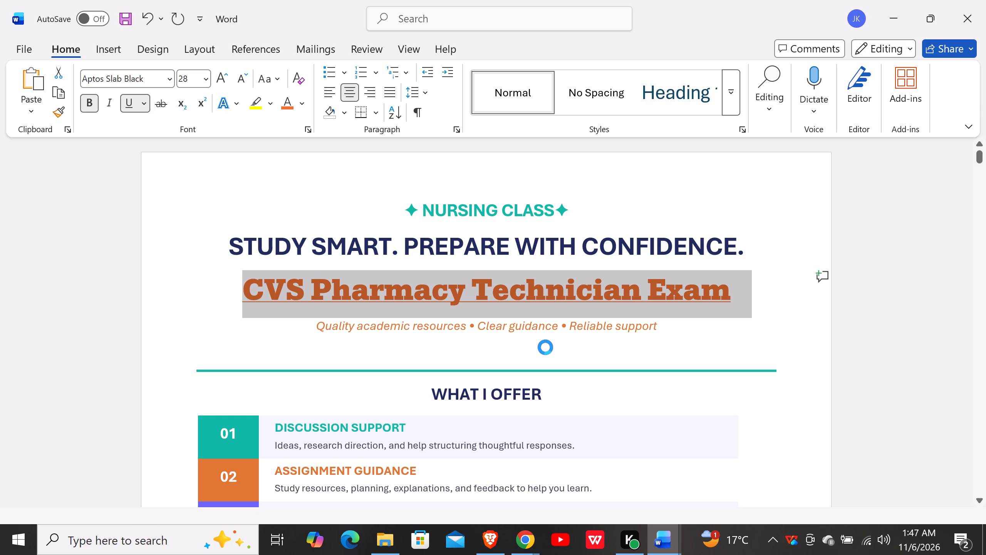
pyautogui.click(984, 0)
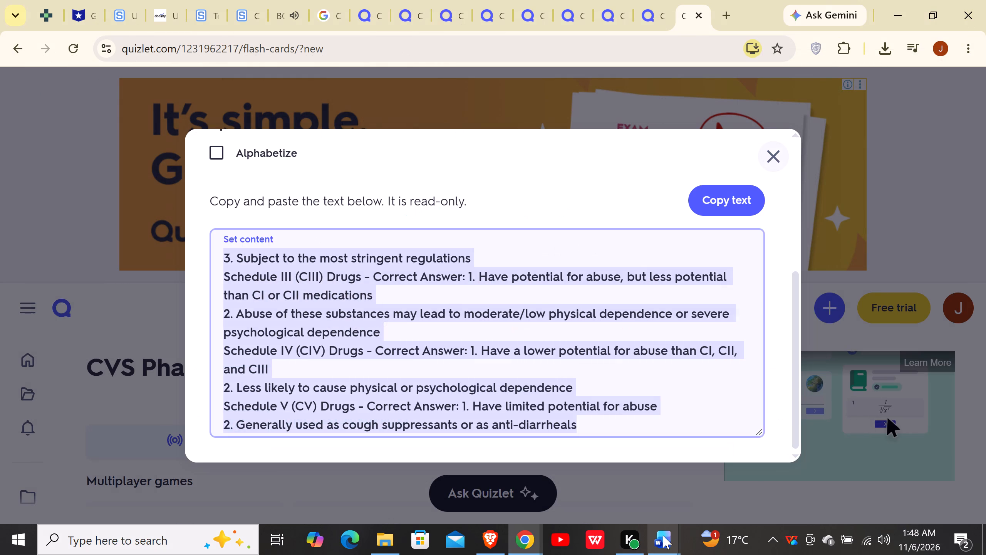
# Go to the Stuvia uploads page in Chrome and start a document upload, proceeding to the course, certification or exam question.
pyautogui.click(741, 416)
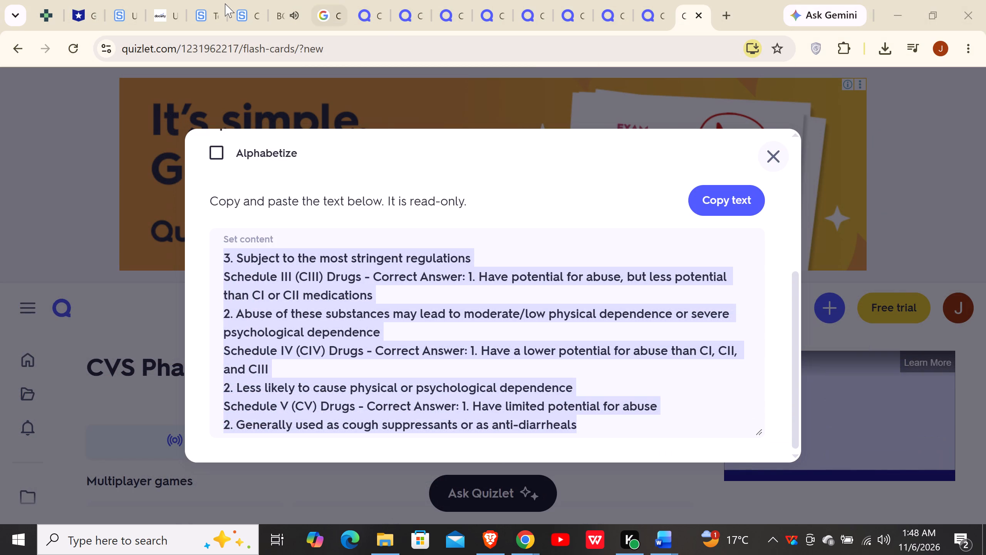
pyautogui.click(128, 13)
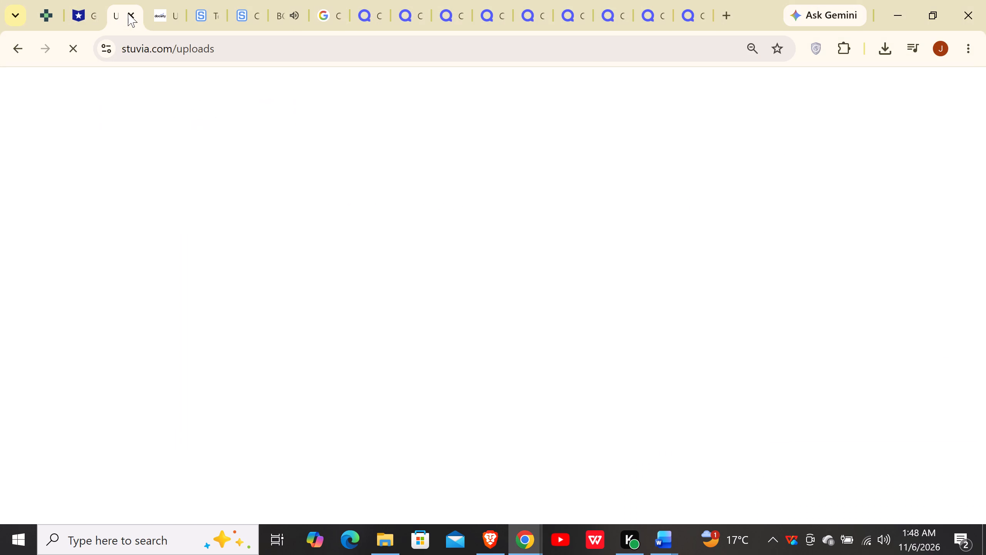
pyautogui.click(243, 13)
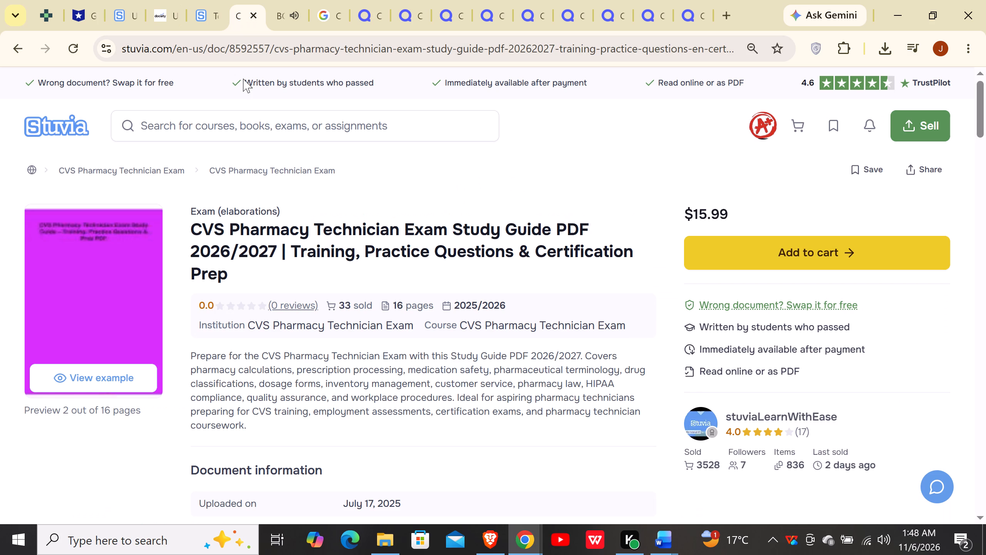
pyautogui.click(117, 8)
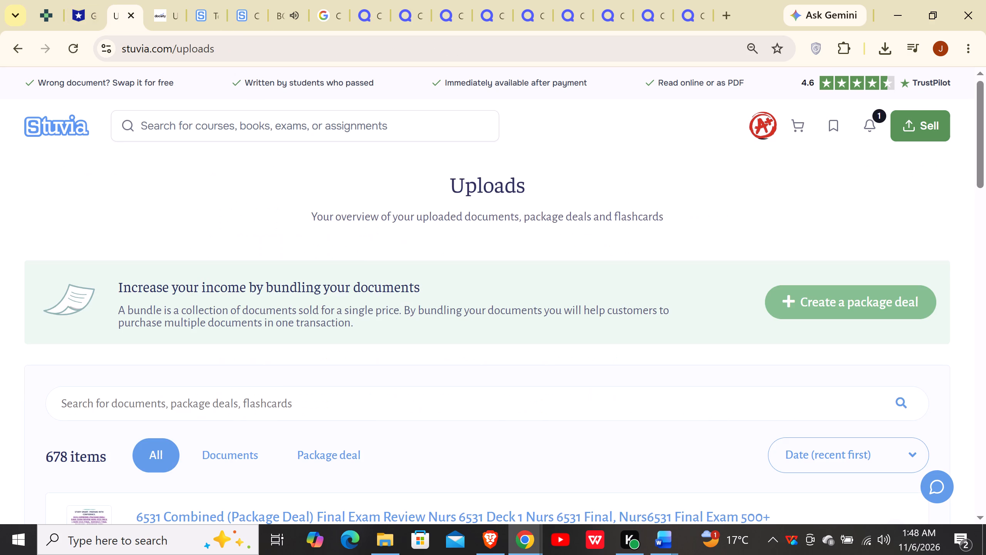
pyautogui.click(920, 135)
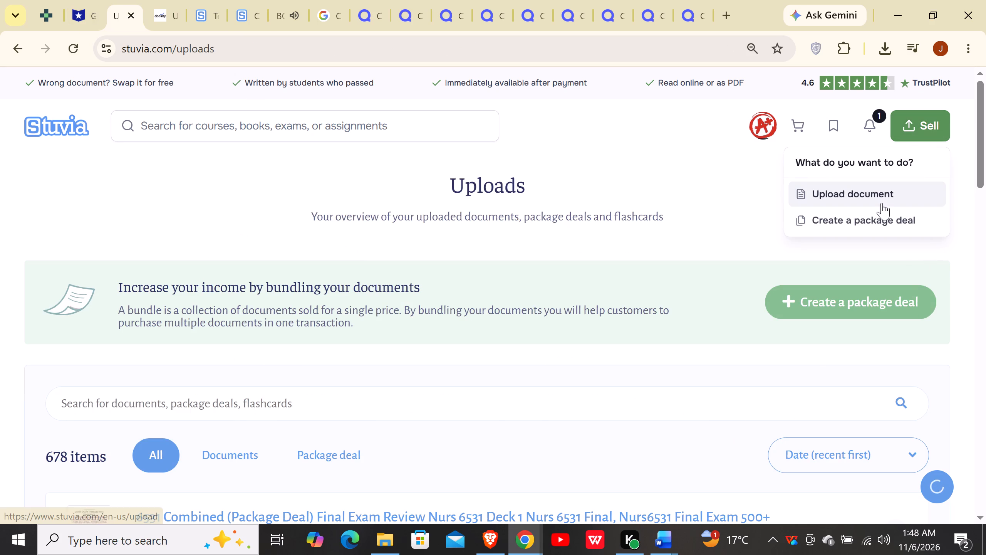
pyautogui.click(885, 195)
pyautogui.click(570, 332)
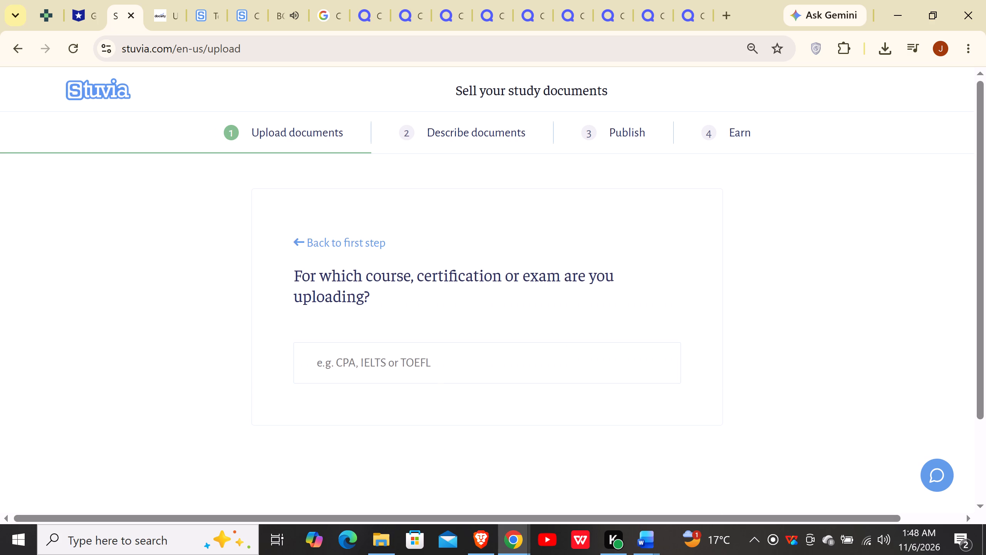
# Enter CVS Pharmacy Technician as the course for the upload and add it as a new course on Stuvia.
pyautogui.click(442, 360)
pyautogui.hotkey('ctrl', 'v')
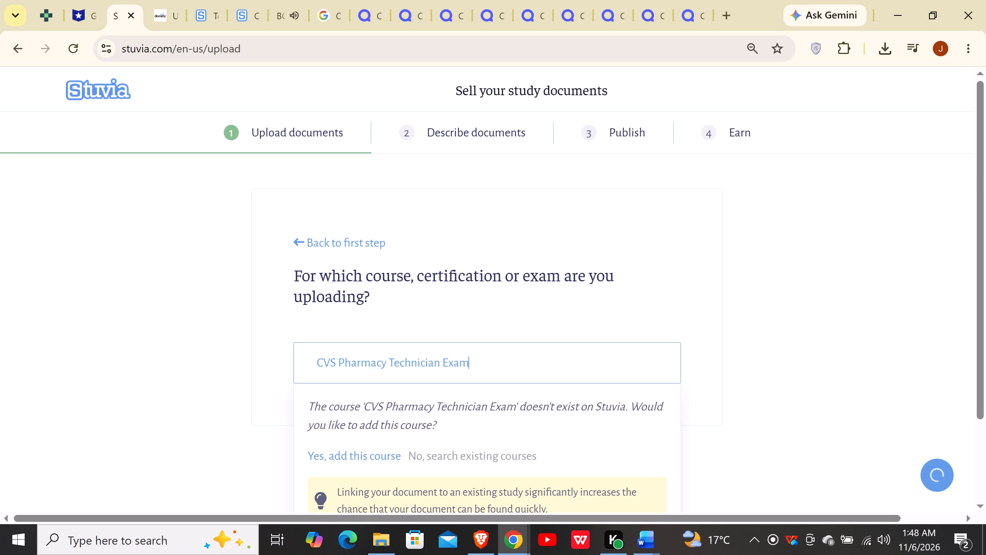
pyautogui.press('BackSpace')
pyautogui.press('BackSpace')
pyautogui.press('BackSpace')
pyautogui.press('BackSpace')
pyautogui.press('BackSpace')
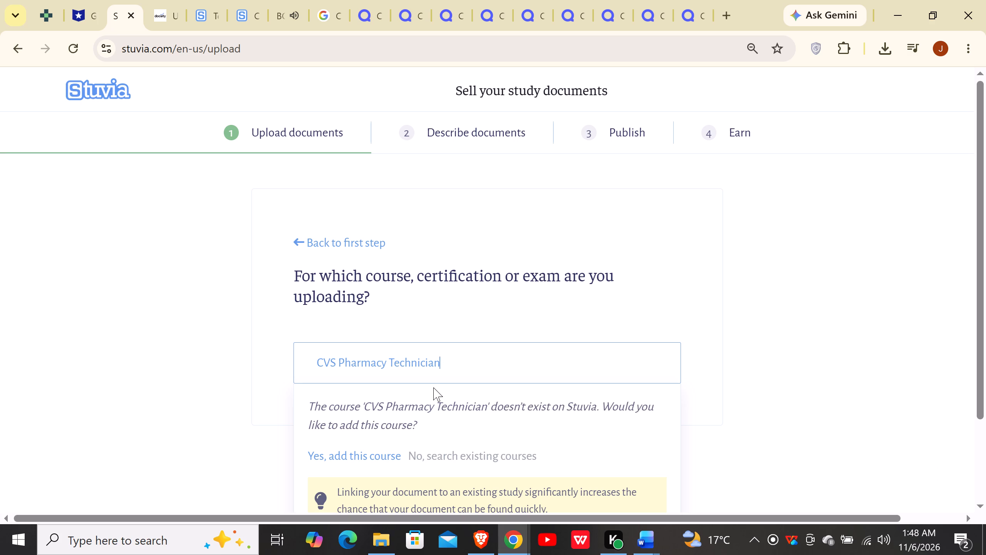
pyautogui.click(341, 460)
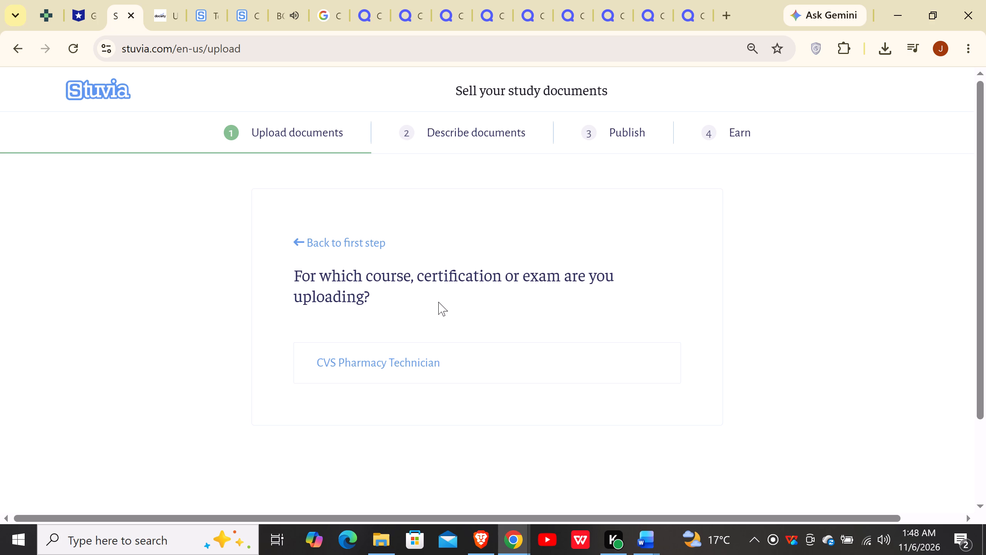
pyautogui.scroll(-3, 440, 302)
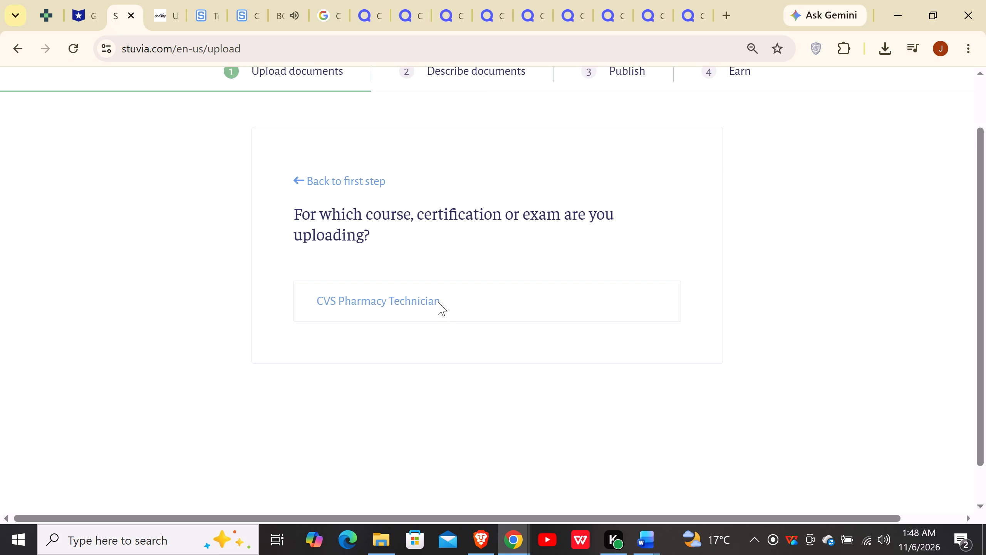
# Close all the open Quizlet flashcard tabs, keeping the Stuvia, Docsity and Google search tabs open.
pyautogui.click(171, 16)
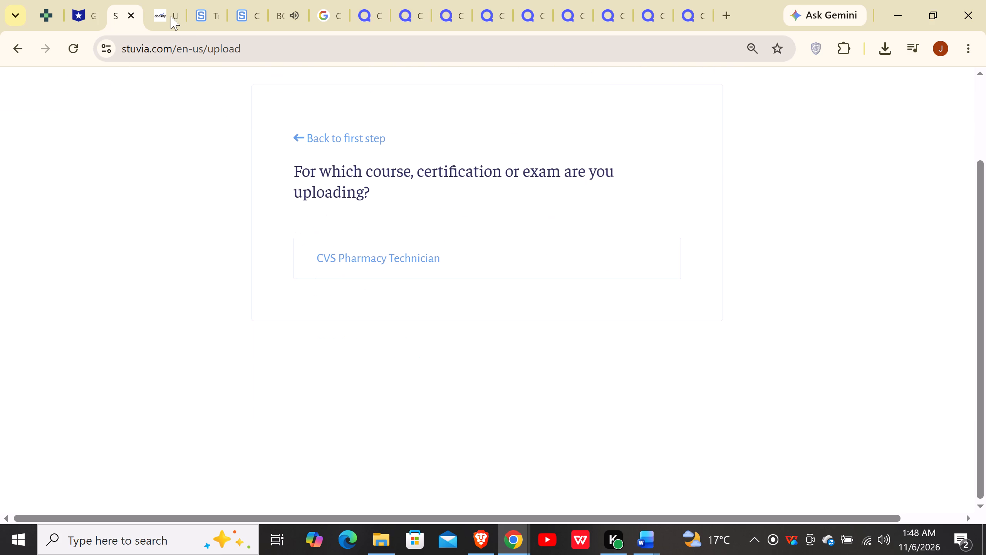
pyautogui.click(121, 15)
pyautogui.click(372, 17)
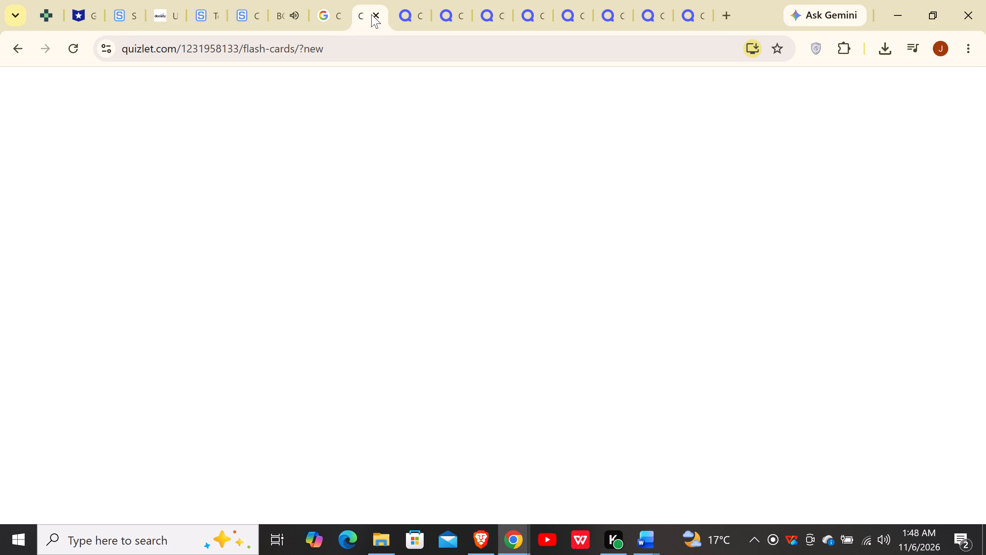
pyautogui.click(376, 12)
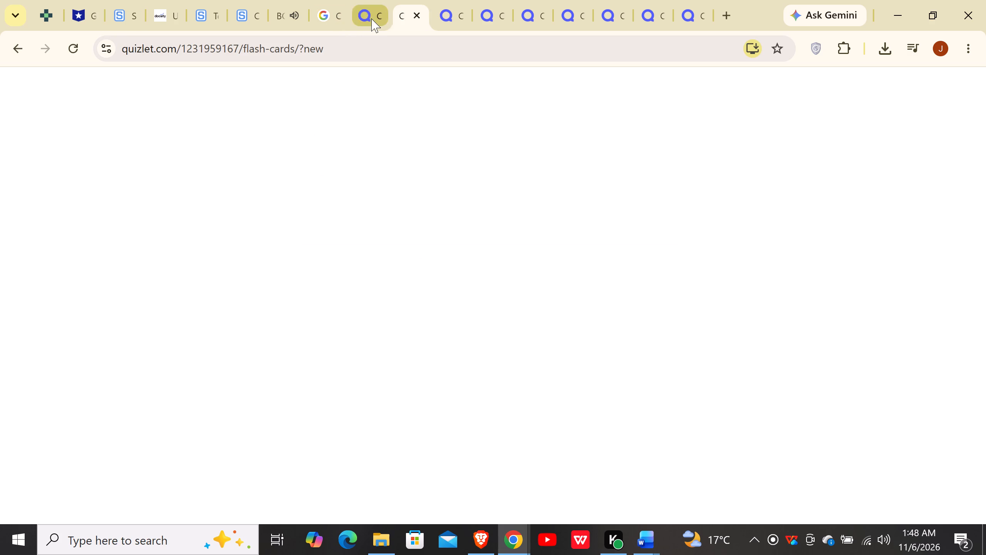
pyautogui.click(372, 18)
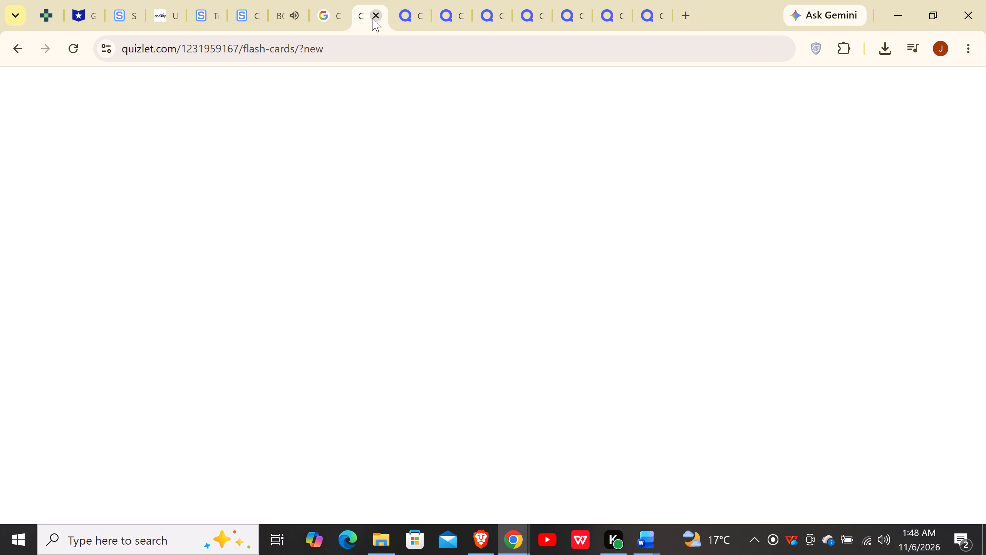
pyautogui.click(372, 18)
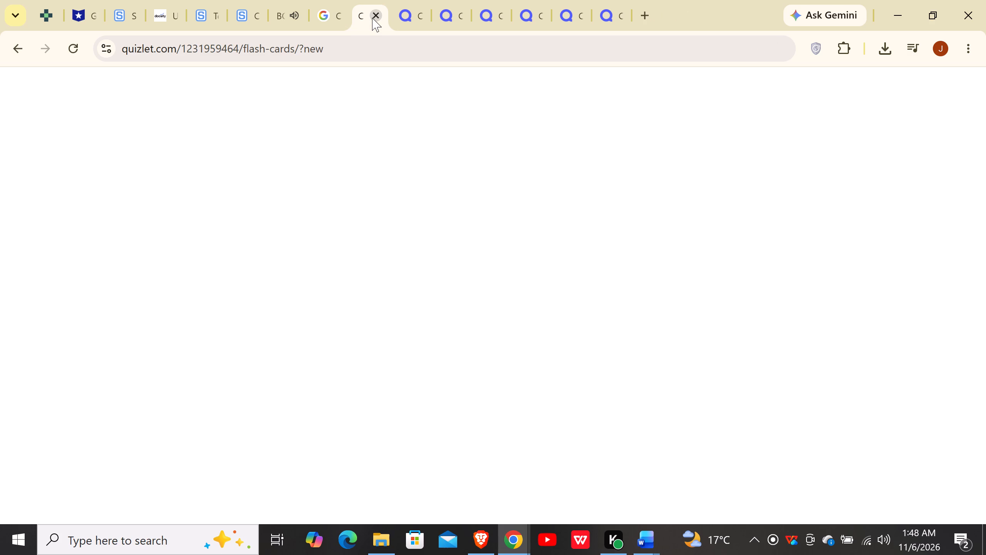
pyautogui.click(372, 18)
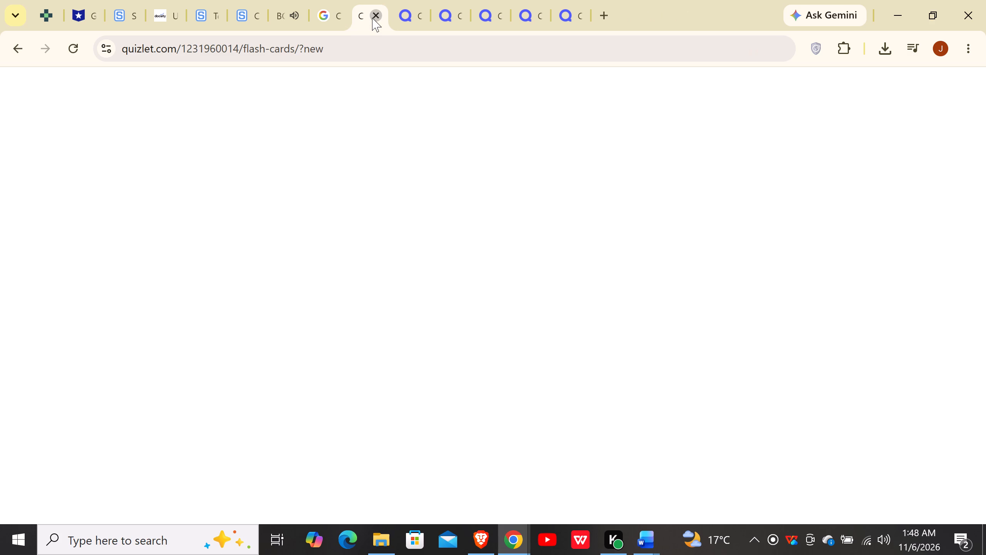
pyautogui.click(372, 18)
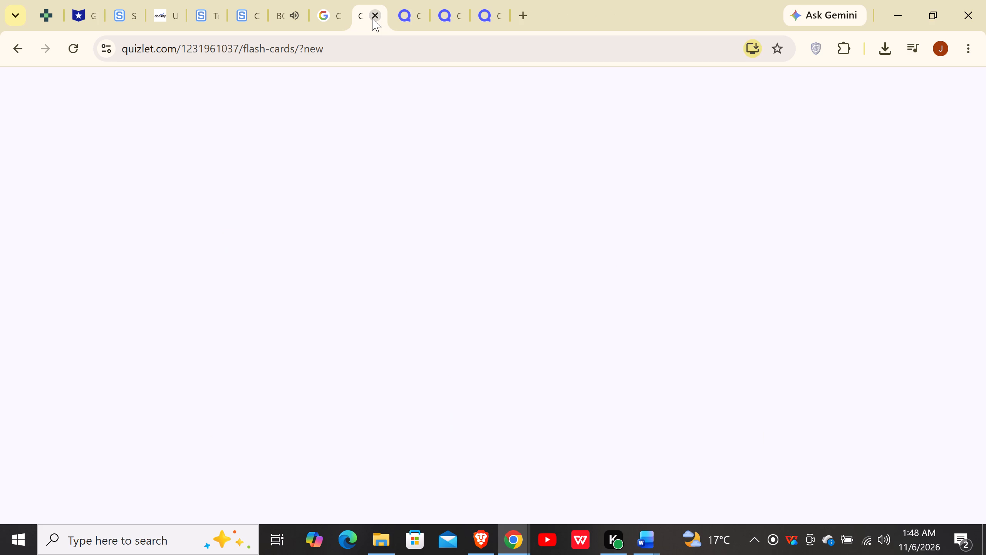
pyautogui.click(372, 18)
pyautogui.click(371, 18)
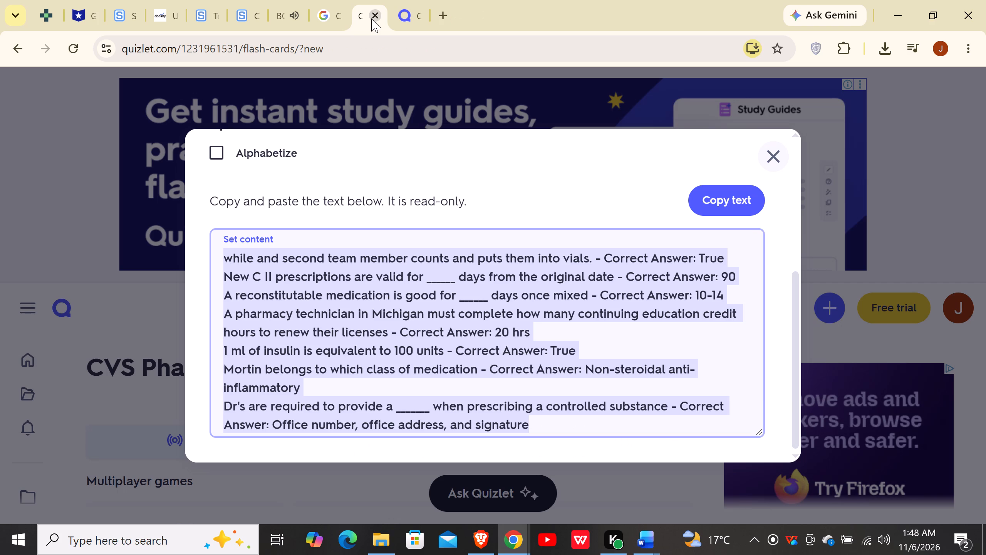
pyautogui.click(371, 18)
pyautogui.click(371, 18)
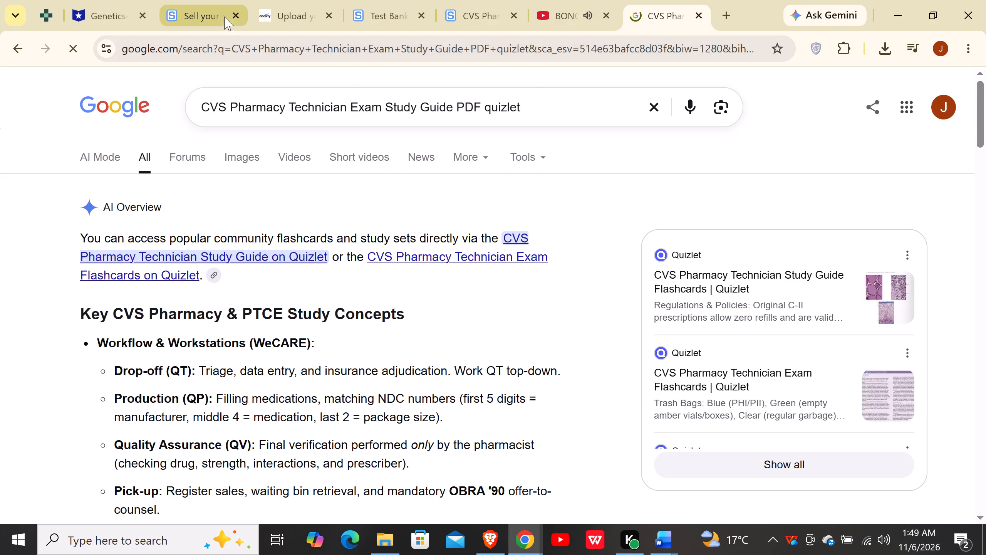
# Reload the Stuvia upload page and restart the upload for an exam, qualification, training or test.
pyautogui.click(201, 8)
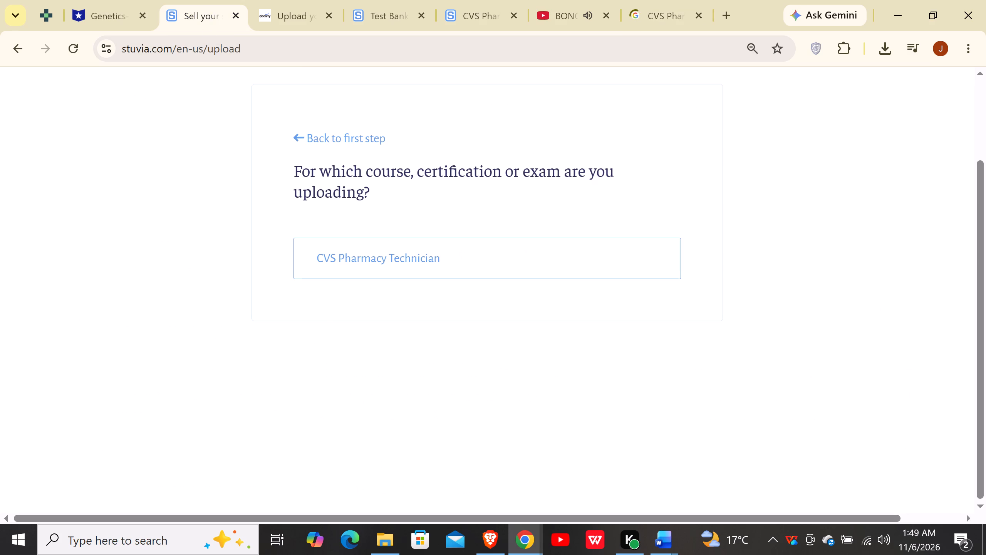
pyautogui.press('Return')
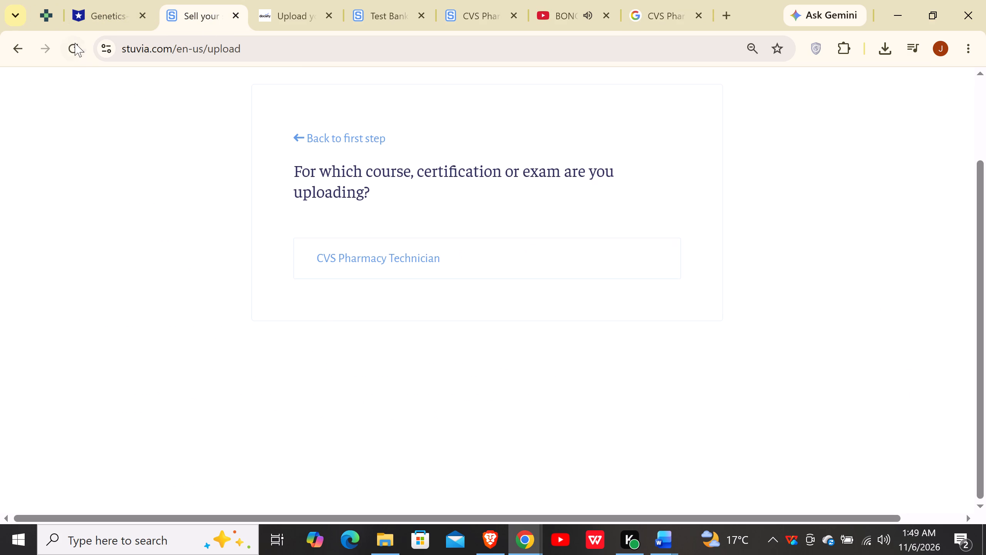
pyautogui.click(73, 47)
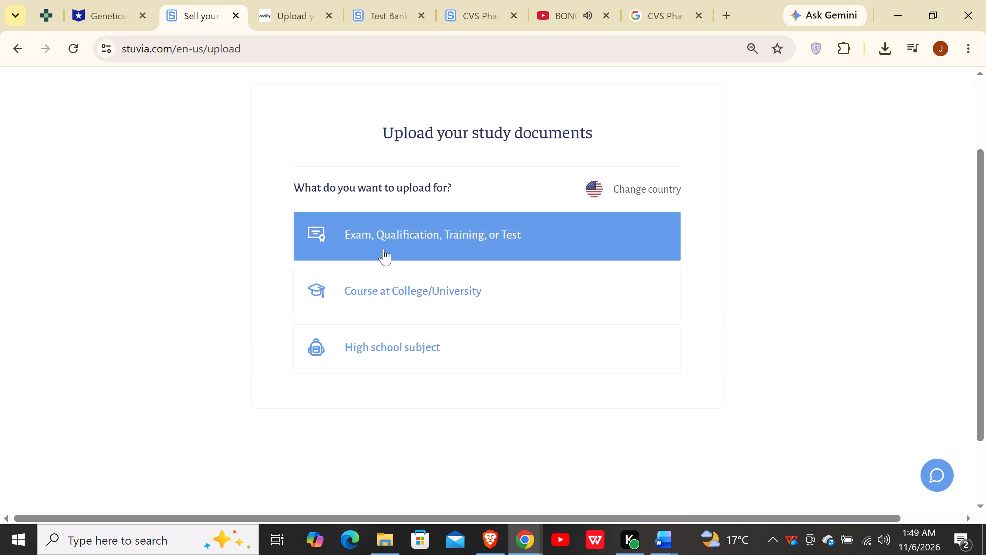
pyautogui.click(383, 249)
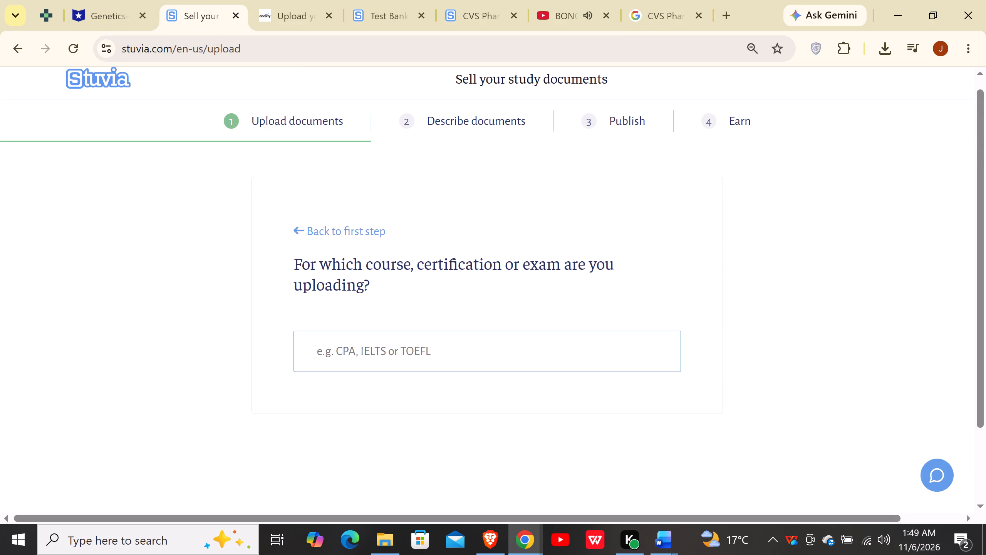
# Enter CVS Pharmacy Technician as the course and add it as a new course on Stuvia.
pyautogui.click(372, 355)
pyautogui.hotkey('ctrl', 'v')
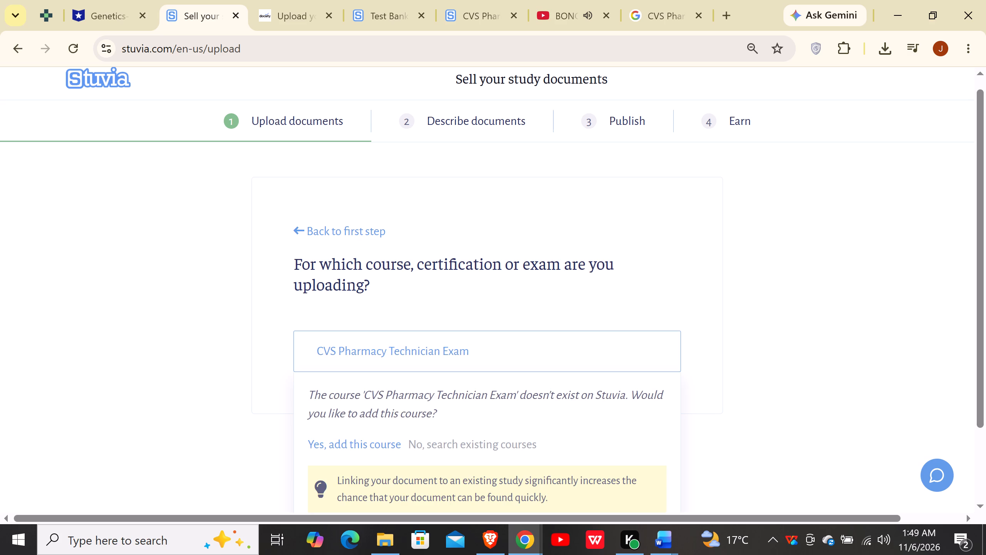
pyautogui.press('BackSpace')
pyautogui.press('BackSpace')
pyautogui.press('BackSpace')
pyautogui.press('BackSpace')
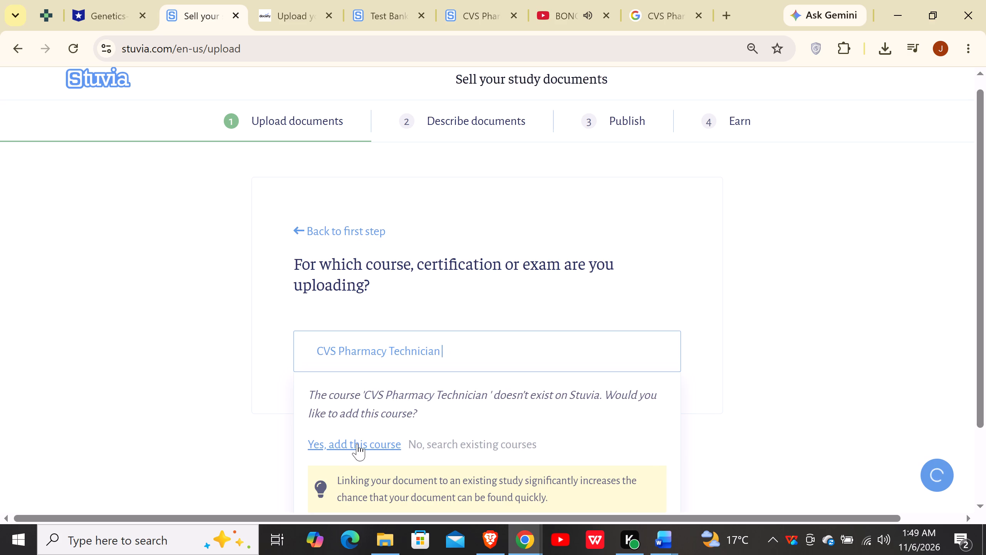
pyautogui.click(357, 444)
# Add the files "2 CVS Pharmacy Technician Exam" and "CVS Pharmacy Technician Exam" from the stuvia folder to the Stuvia course upload.
pyautogui.scroll(-3, 436, 409)
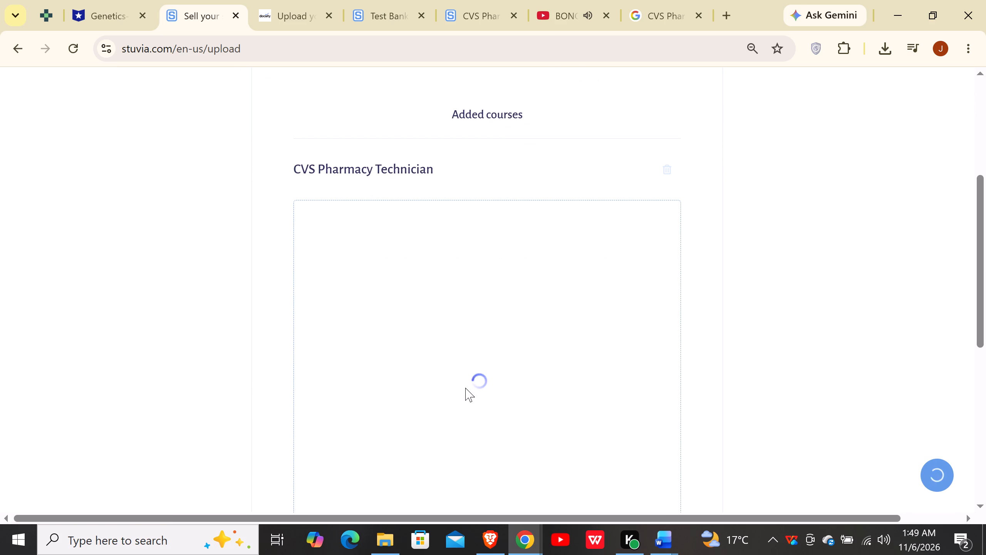
pyautogui.click(506, 360)
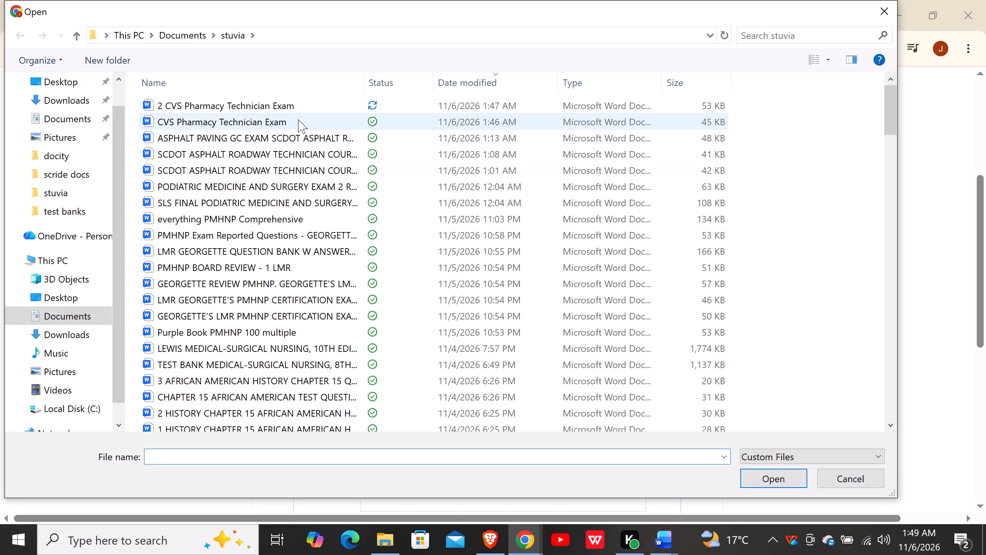
pyautogui.keyDown('ctrl'); pyautogui.click(298, 108); pyautogui.keyUp('ctrl')
pyautogui.keyDown('ctrl'); pyautogui.click(300, 121); pyautogui.keyUp('ctrl')
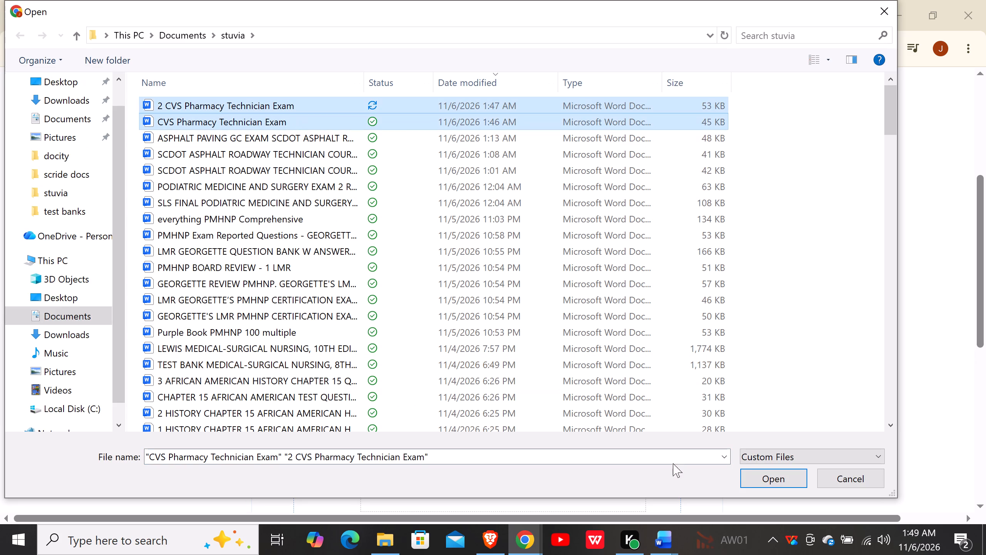
pyautogui.click(763, 478)
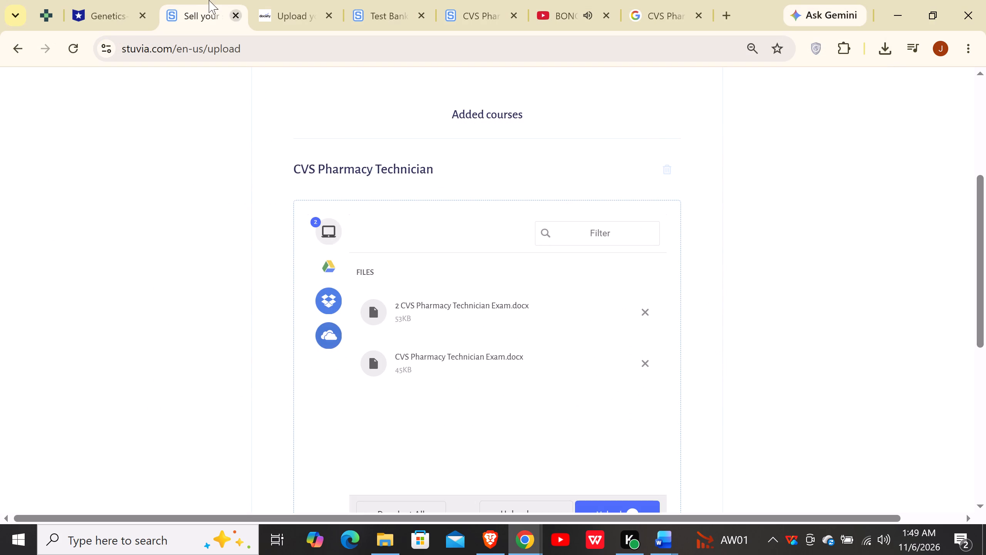
# Switch to Docsity and start a new upload with "2 CVS Pharmacy Technician Exam" and "CVS Pharmacy Technician Exam" from the stuvia folder.
pyautogui.click(295, 7)
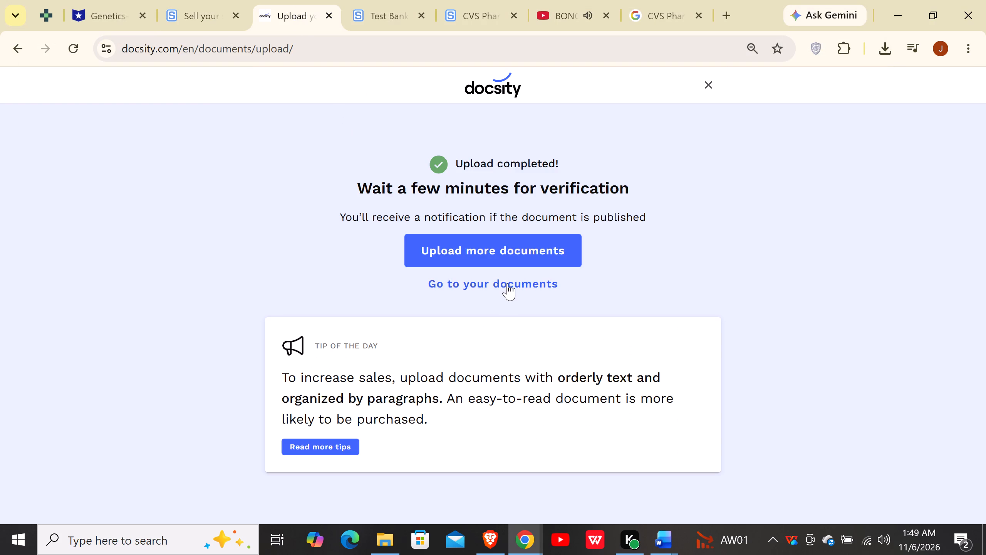
pyautogui.click(504, 245)
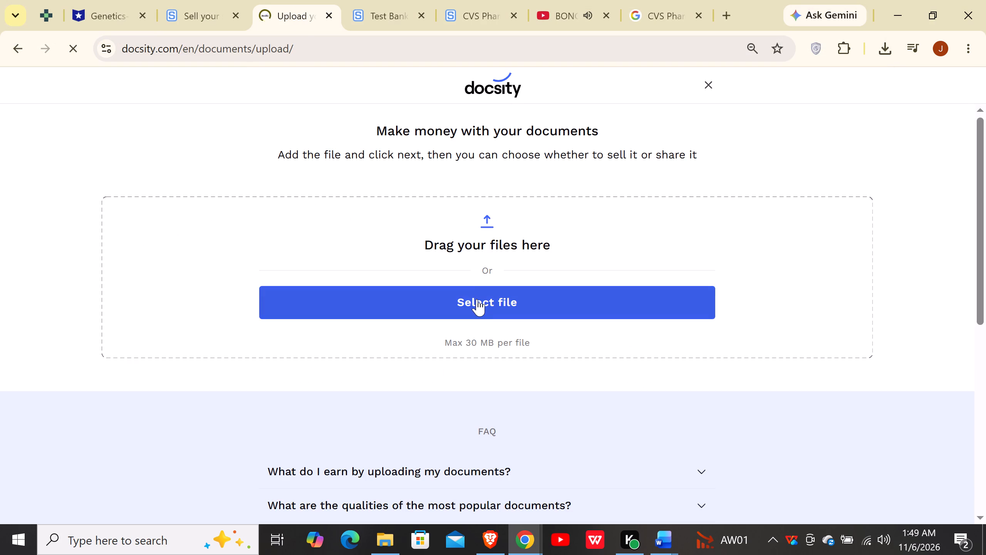
pyautogui.click(477, 299)
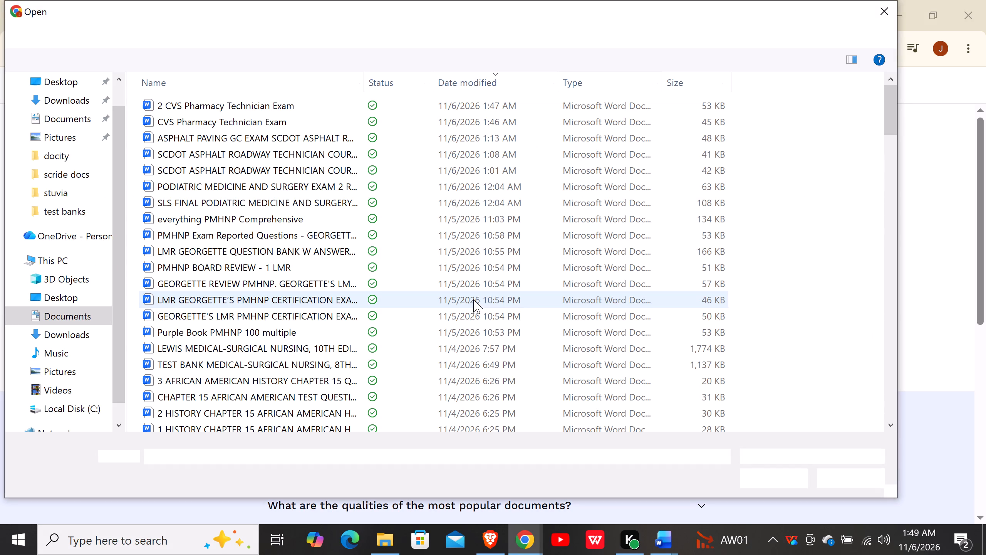
pyautogui.keyDown('ctrl'); pyautogui.click(269, 108); pyautogui.keyUp('ctrl')
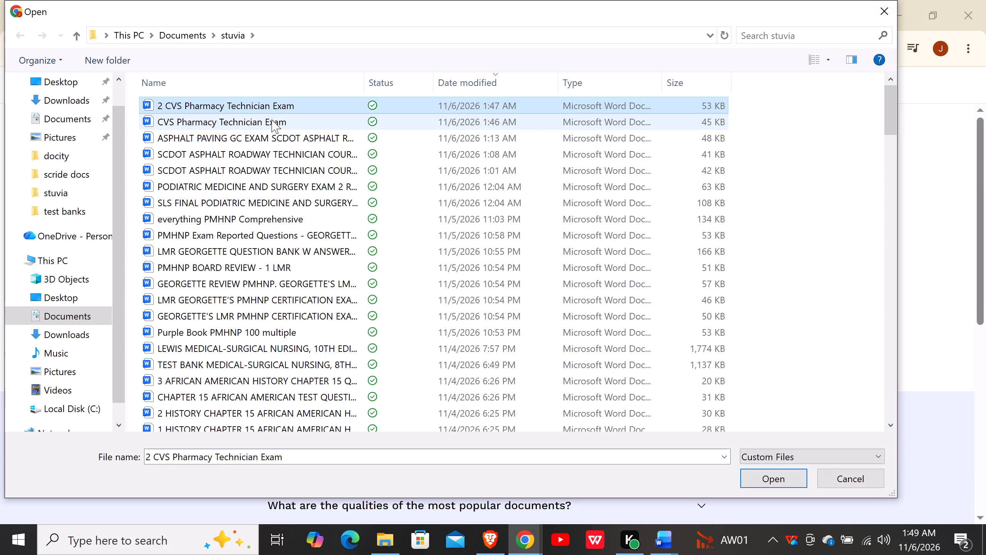
pyautogui.keyDown('ctrl'); pyautogui.click(272, 119); pyautogui.keyUp('ctrl')
pyautogui.click(773, 478)
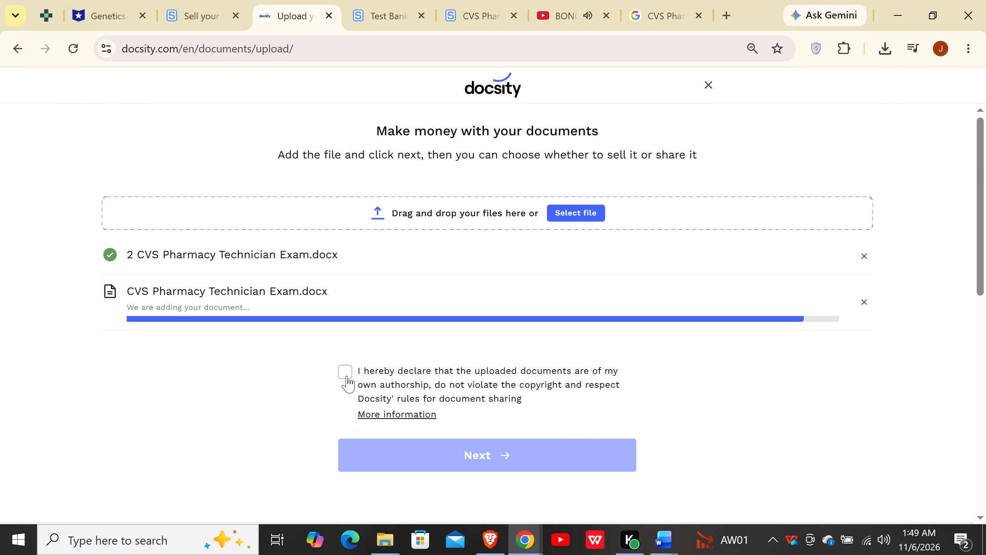
# Accept the authorship and copyright declaration for the Docsity files and continue to the document information.
pyautogui.click(349, 372)
pyautogui.click(444, 425)
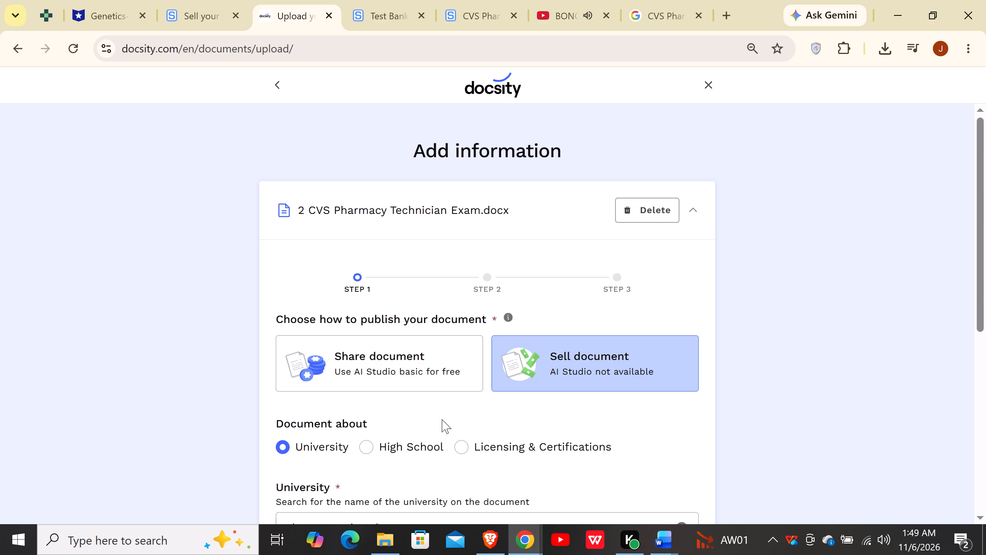
# Set the university for "2 CVS Pharmacy Technician Exam" to Chamberlain College of Nursing, replacing the prefilled entry.
pyautogui.scroll(-3, 527, 398)
pyautogui.click(431, 292)
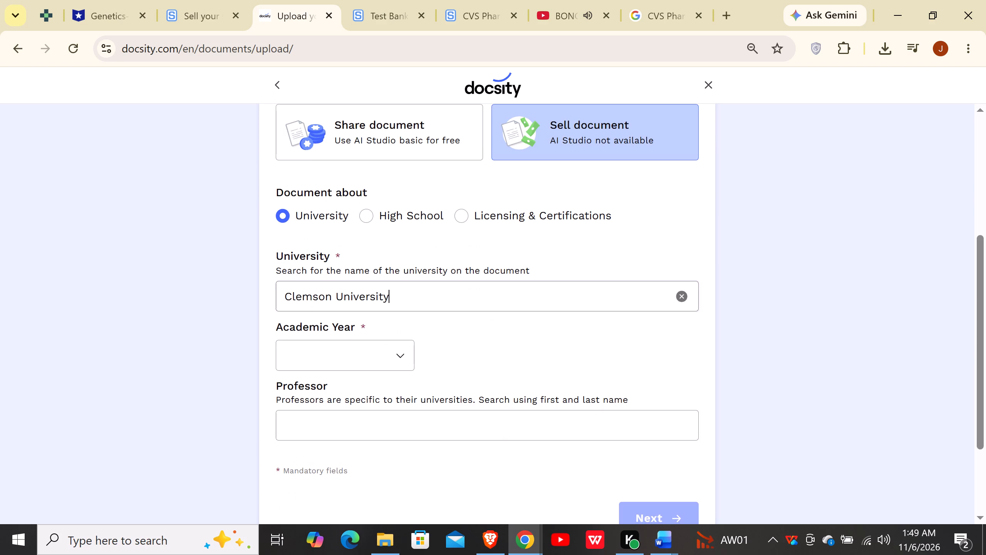
pyautogui.press('BackSpace')
pyautogui.press('BackSpace')
pyautogui.press('BackSpace')
pyautogui.press('BackSpace')
pyautogui.press('BackSpace')
pyautogui.press('BackSpace')
pyautogui.press('BackSpace')
pyautogui.press('BackSpace')
pyautogui.press('BackSpace')
pyautogui.press('BackSpace')
pyautogui.press('BackSpace')
pyautogui.press('BackSpace')
pyautogui.press('BackSpace')
pyautogui.press('BackSpace')
pyautogui.press('BackSpace')
pyautogui.press('BackSpace')
pyautogui.press('BackSpace')
pyautogui.press('BackSpace')
pyautogui.press('BackSpace')
pyautogui.press('BackSpace')
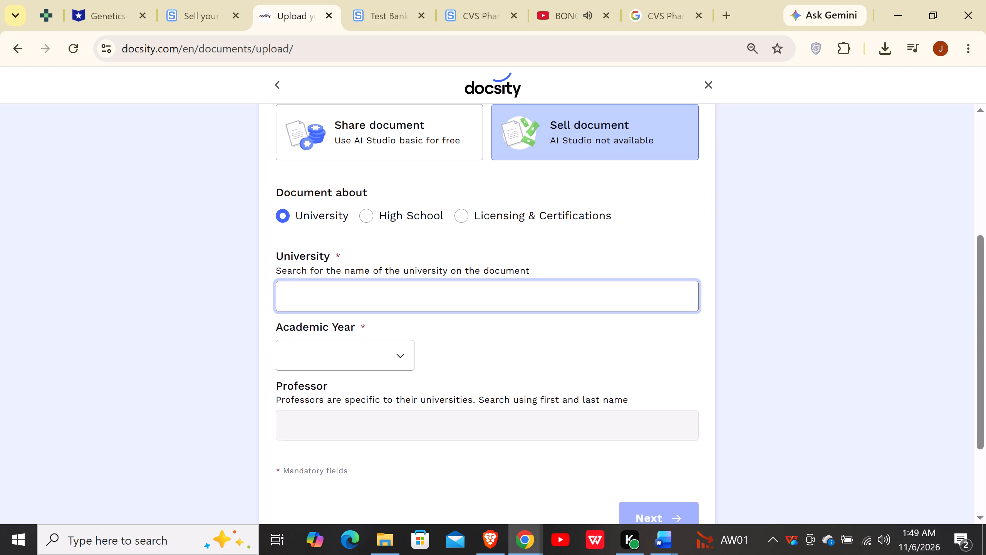
pyautogui.press('c')
pyautogui.press('h')
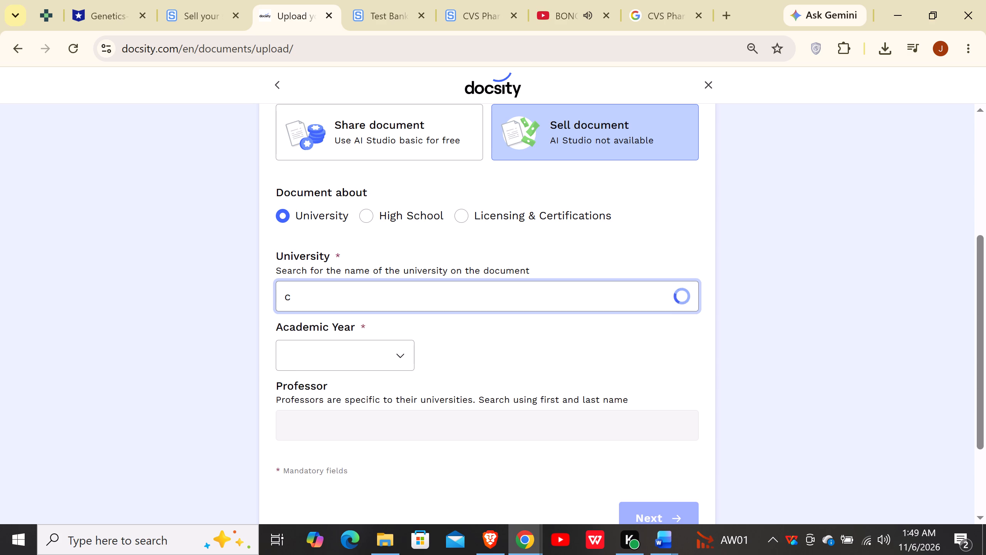
pyautogui.press('a')
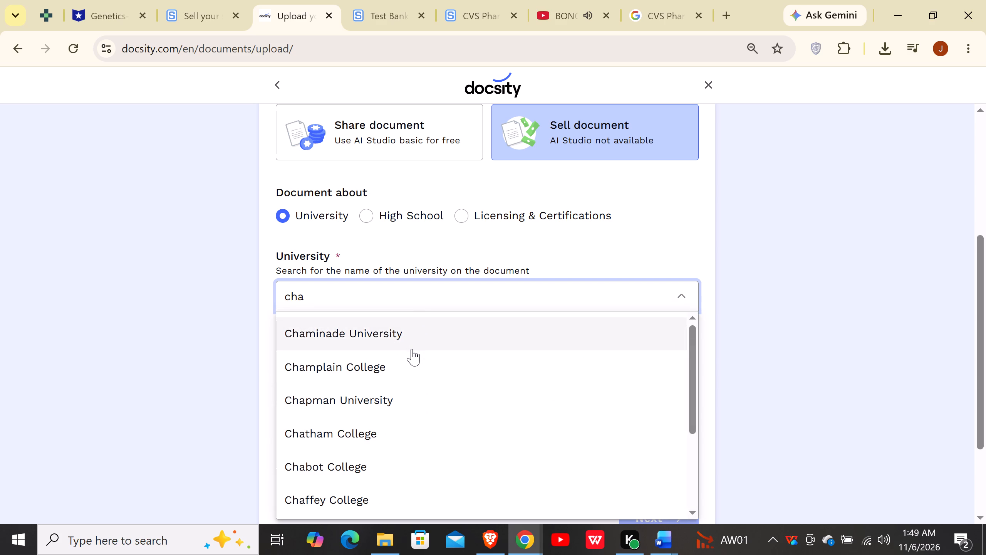
pyautogui.press('m')
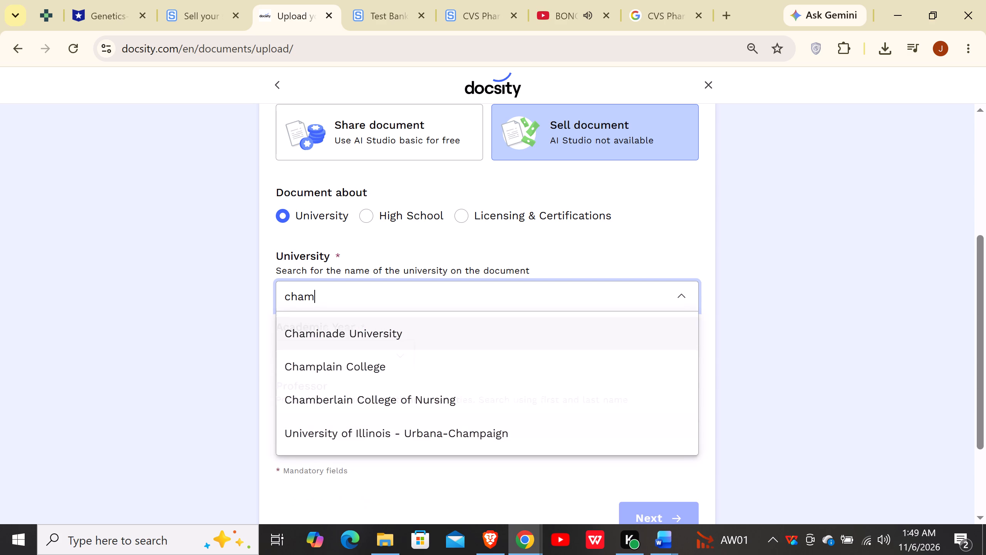
pyautogui.click(418, 394)
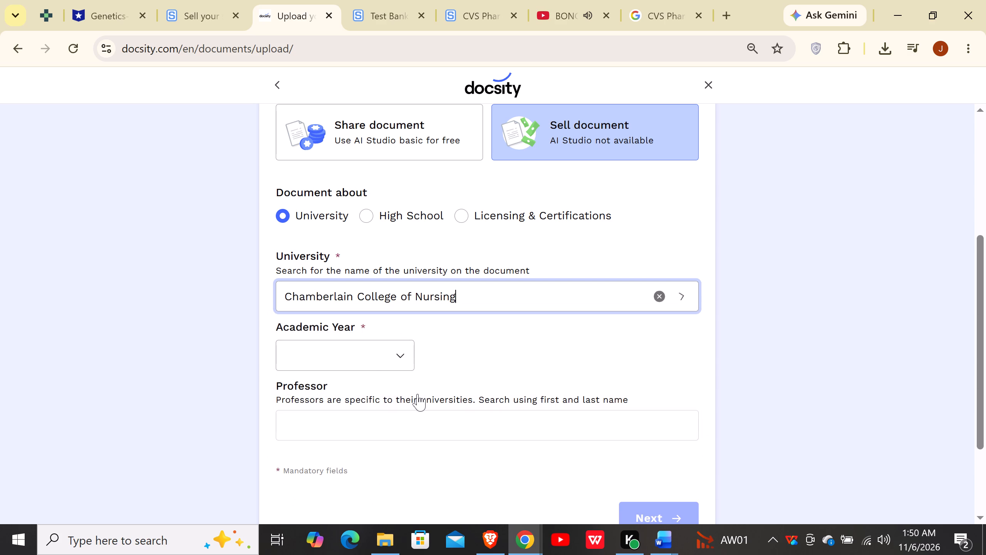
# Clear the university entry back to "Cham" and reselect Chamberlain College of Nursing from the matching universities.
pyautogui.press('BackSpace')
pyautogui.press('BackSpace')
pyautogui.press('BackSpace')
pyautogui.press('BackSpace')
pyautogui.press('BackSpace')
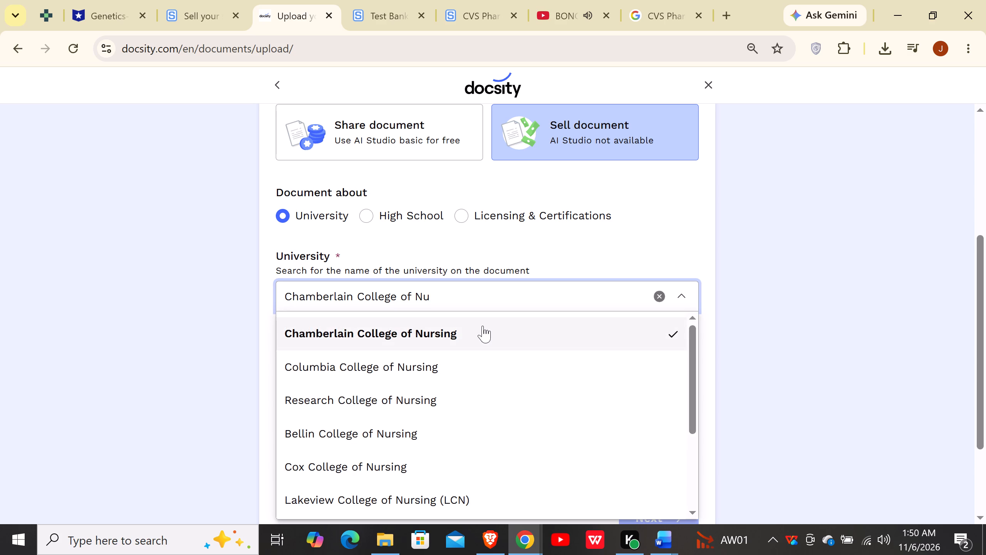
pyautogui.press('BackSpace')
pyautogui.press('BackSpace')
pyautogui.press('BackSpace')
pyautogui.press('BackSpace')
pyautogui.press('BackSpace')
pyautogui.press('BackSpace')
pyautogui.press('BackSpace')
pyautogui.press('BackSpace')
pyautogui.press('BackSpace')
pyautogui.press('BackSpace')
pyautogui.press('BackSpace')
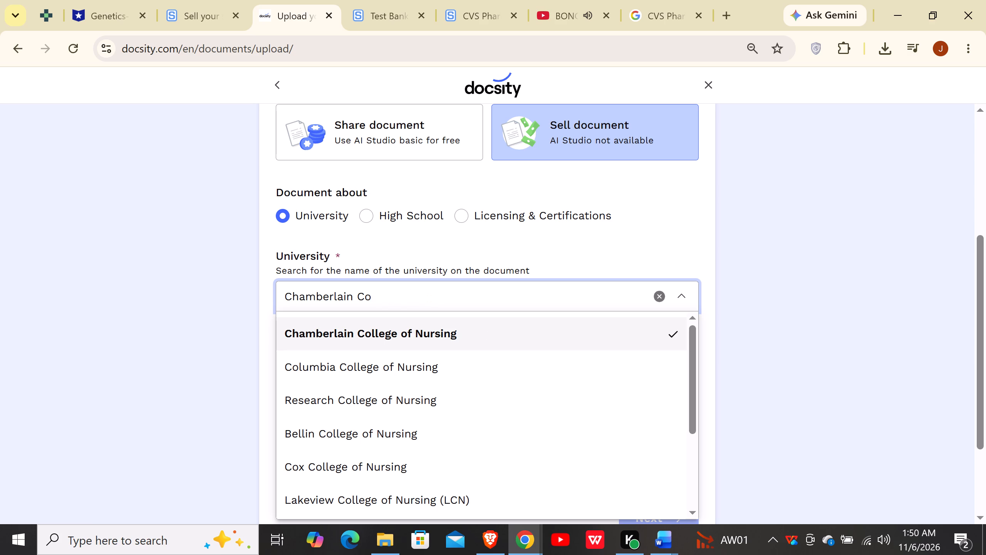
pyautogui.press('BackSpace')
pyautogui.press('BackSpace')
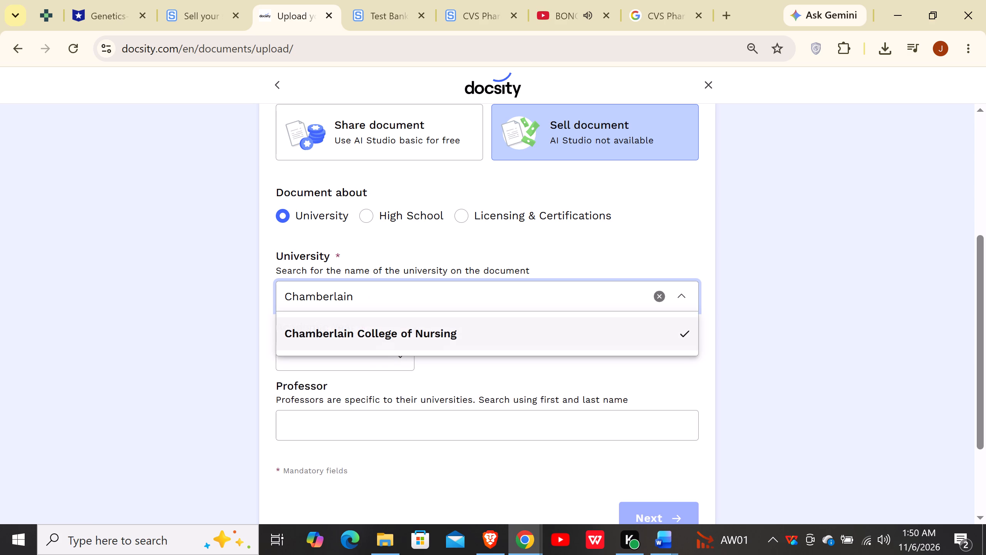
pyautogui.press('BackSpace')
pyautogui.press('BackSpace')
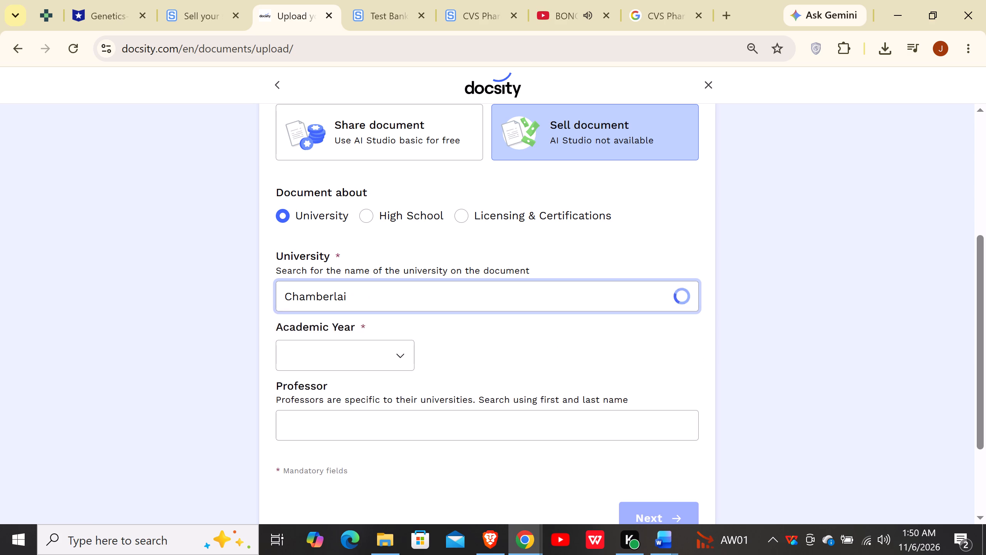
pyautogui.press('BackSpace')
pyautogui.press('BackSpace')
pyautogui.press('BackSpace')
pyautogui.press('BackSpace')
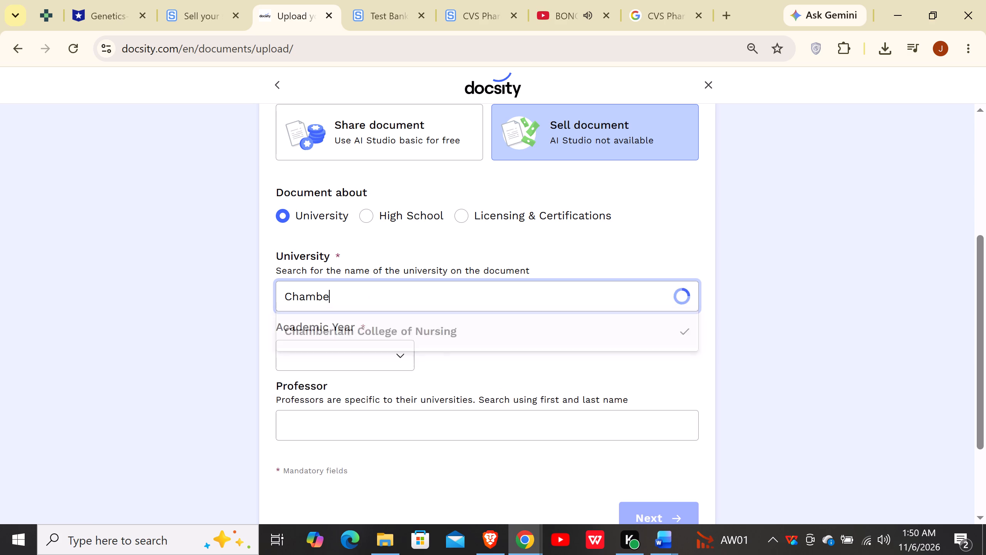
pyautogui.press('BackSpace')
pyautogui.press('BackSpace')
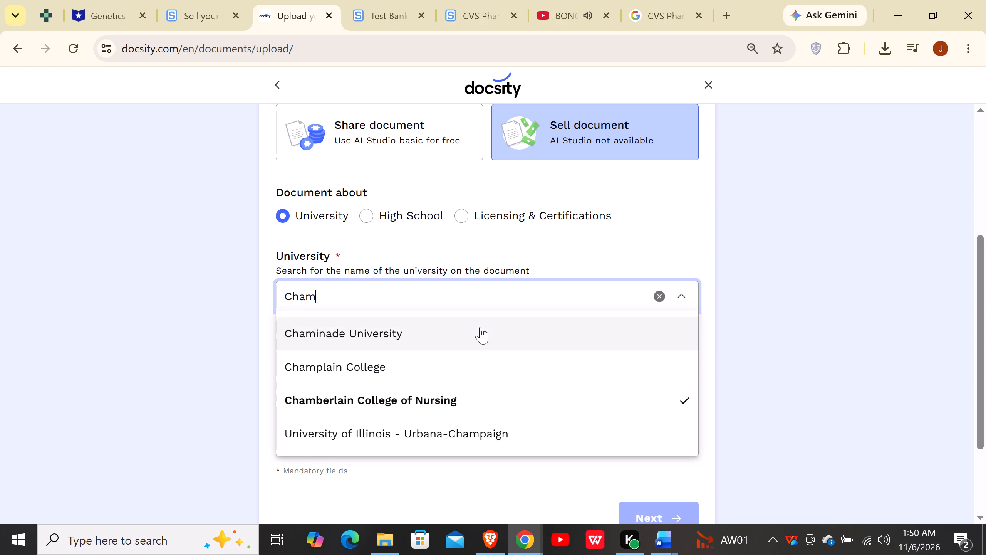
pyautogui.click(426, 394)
# Set the academic year of "2 CVS Pharmacy Technician Exam" to 2026/2027 and continue to step 2.
pyautogui.click(398, 359)
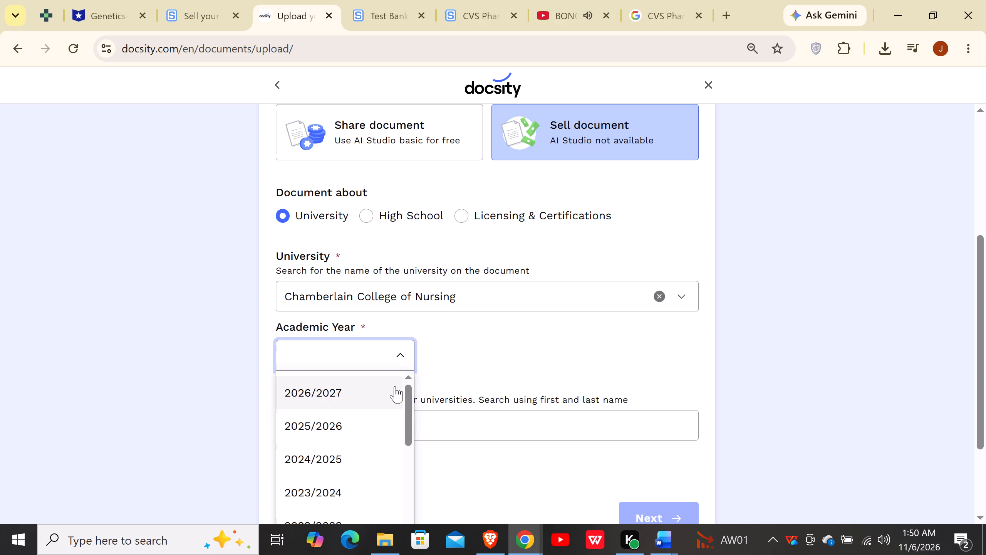
pyautogui.click(382, 395)
pyautogui.scroll(-2, 518, 399)
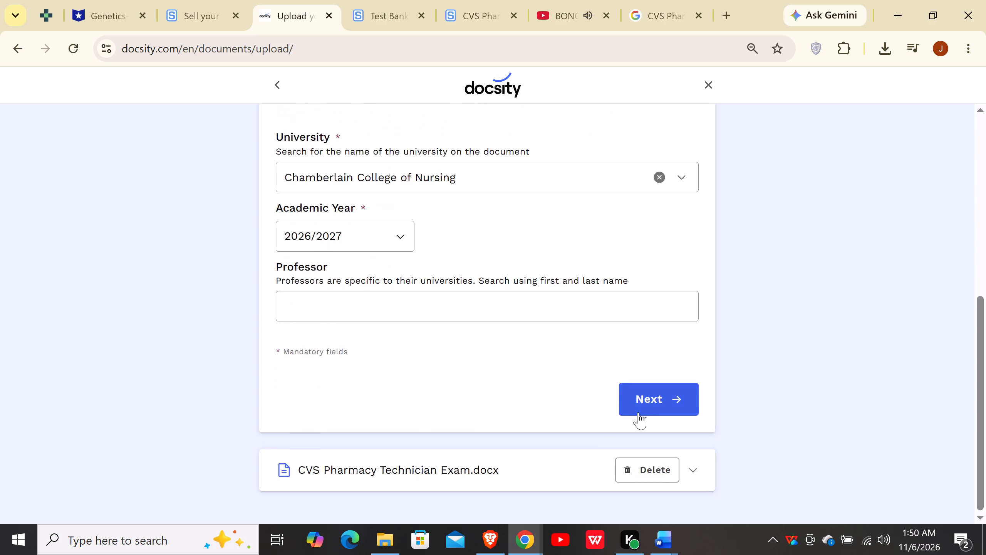
pyautogui.click(645, 404)
# Search the subjects for "pha" and set the document's subject to Pharmacy.
pyautogui.scroll(3, 639, 405)
pyautogui.click(514, 366)
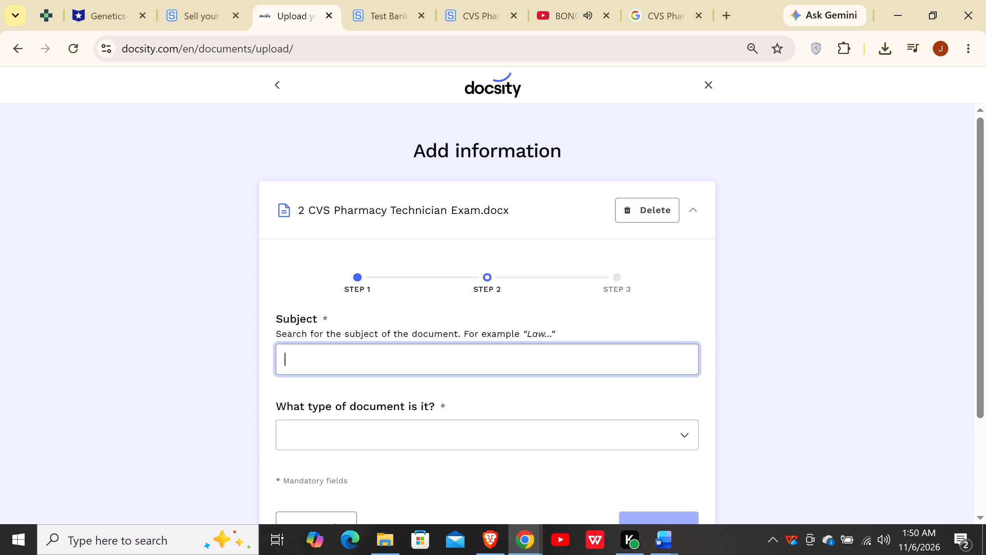
pyautogui.write('nur')
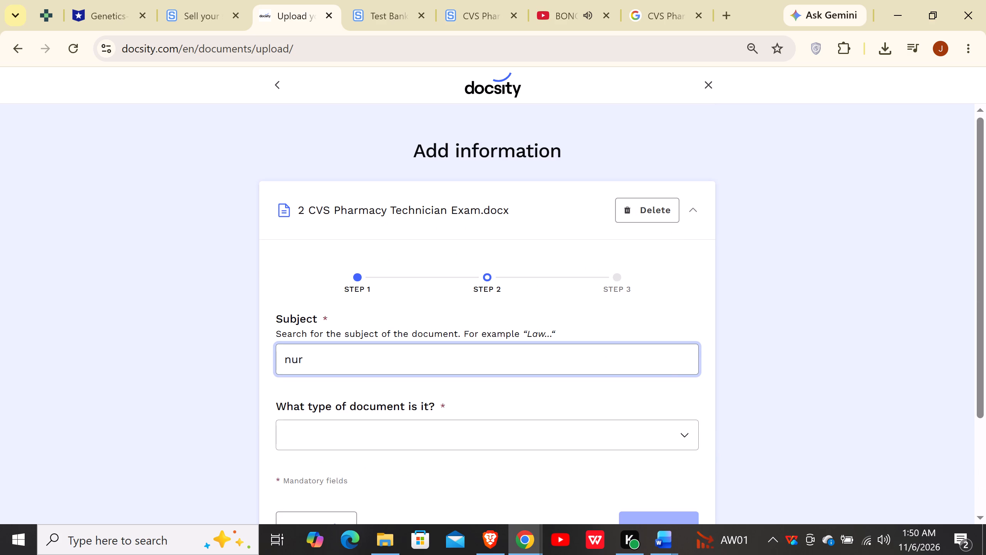
pyautogui.press('s')
pyautogui.press('BackSpace')
pyautogui.press('BackSpace')
pyautogui.press('BackSpace')
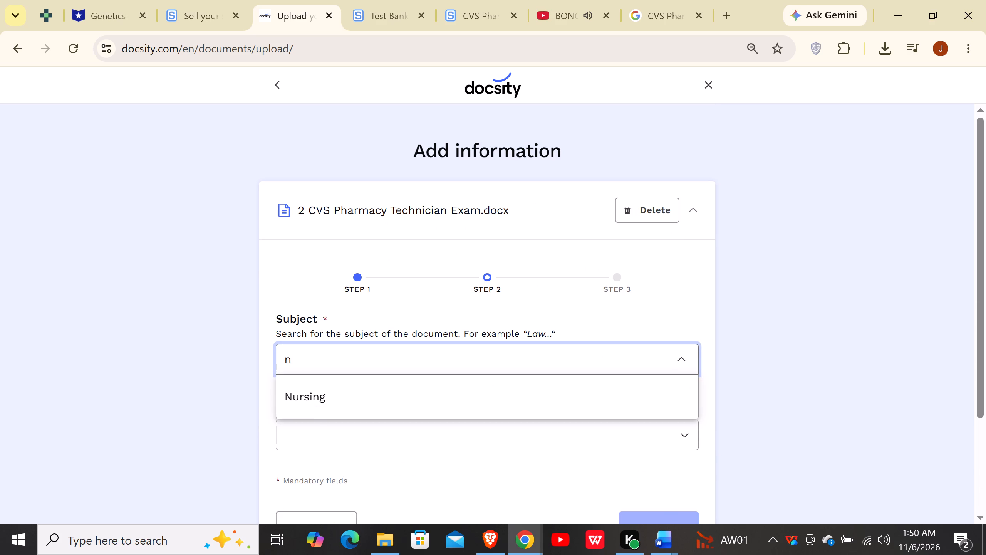
pyautogui.press('BackSpace')
pyautogui.write('pj')
pyautogui.press('BackSpace')
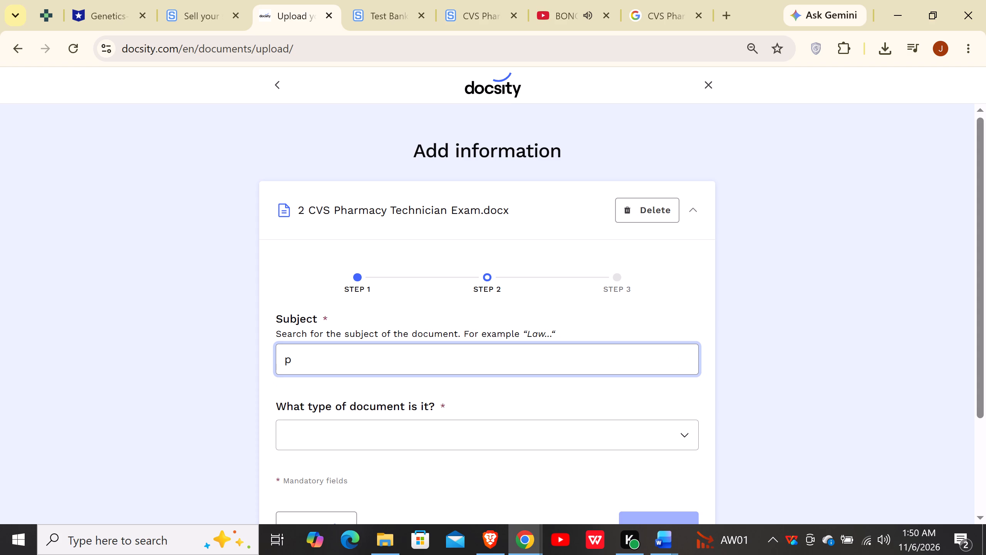
pyautogui.write('ha')
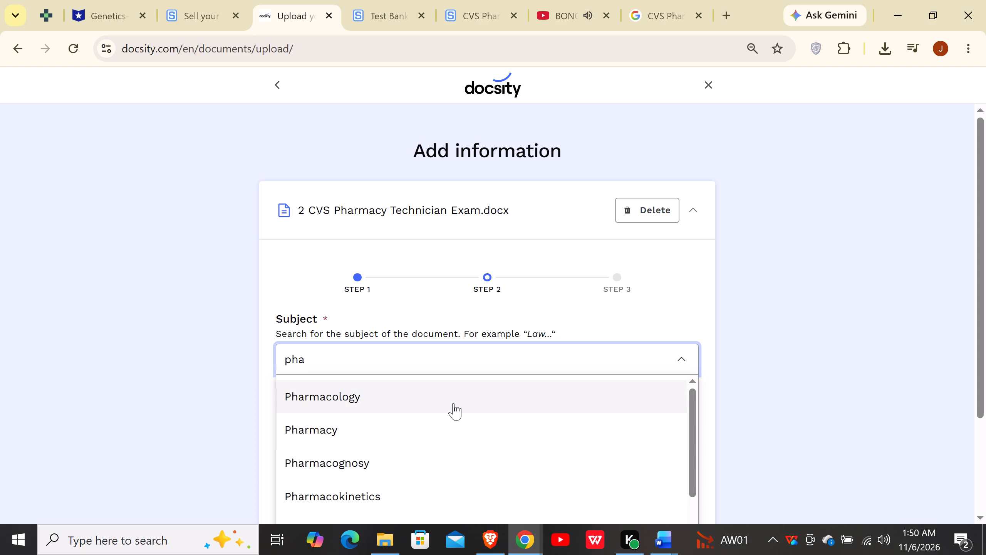
pyautogui.click(439, 424)
# Set the document type to Exercises with the typology Exams and continue to step 3.
pyautogui.scroll(-1, 454, 408)
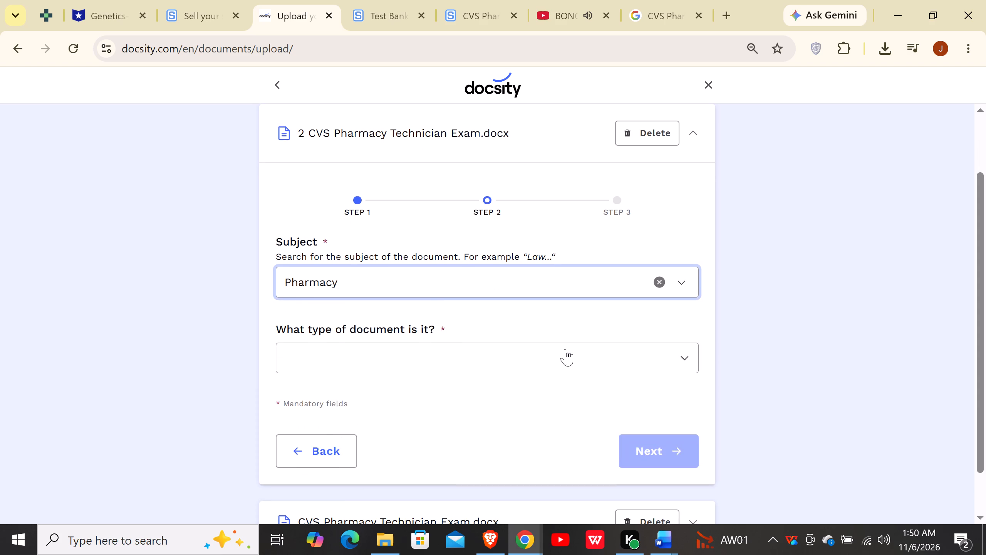
pyautogui.click(547, 359)
pyautogui.scroll(-1, 451, 418)
pyautogui.click(449, 419)
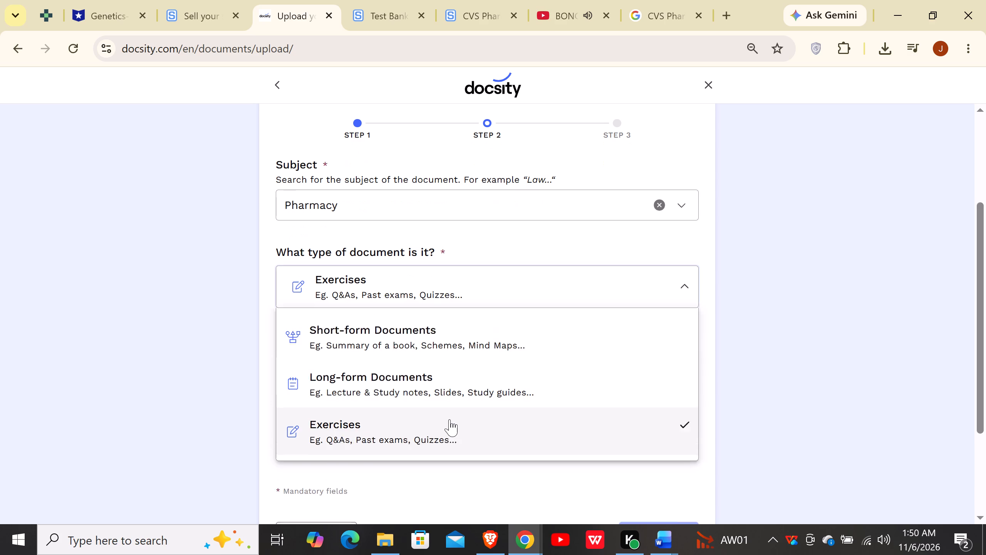
pyautogui.click(282, 388)
pyautogui.scroll(-3, 521, 387)
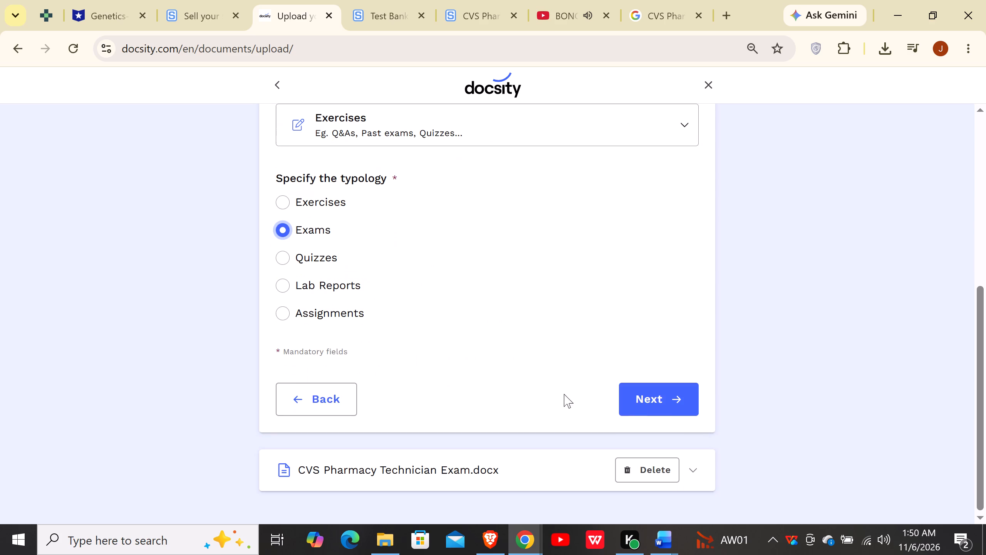
pyautogui.click(669, 406)
# Set the price of the document to 100 points.
pyautogui.scroll(4, 596, 398)
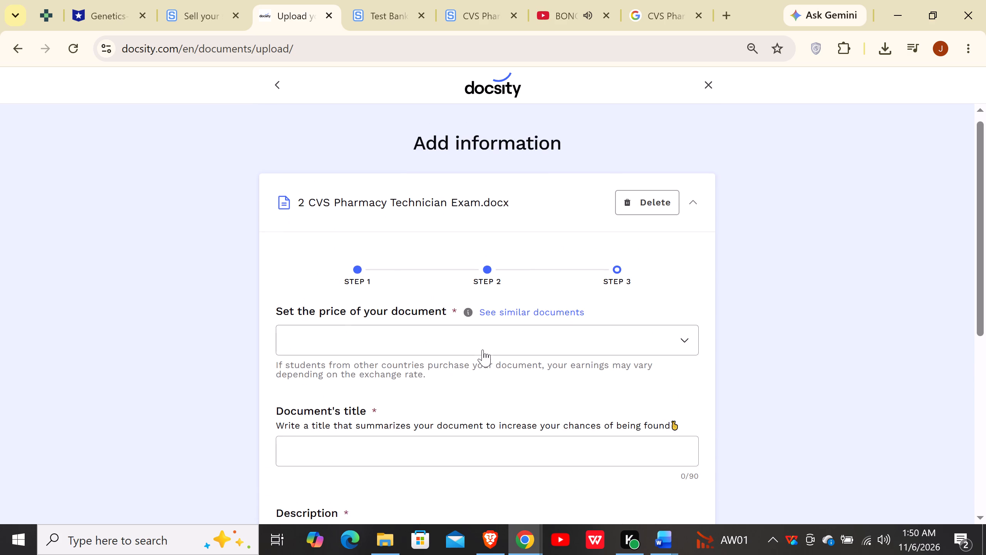
pyautogui.click(484, 346)
pyautogui.scroll(-4, 484, 346)
pyautogui.scroll(-1, 455, 208)
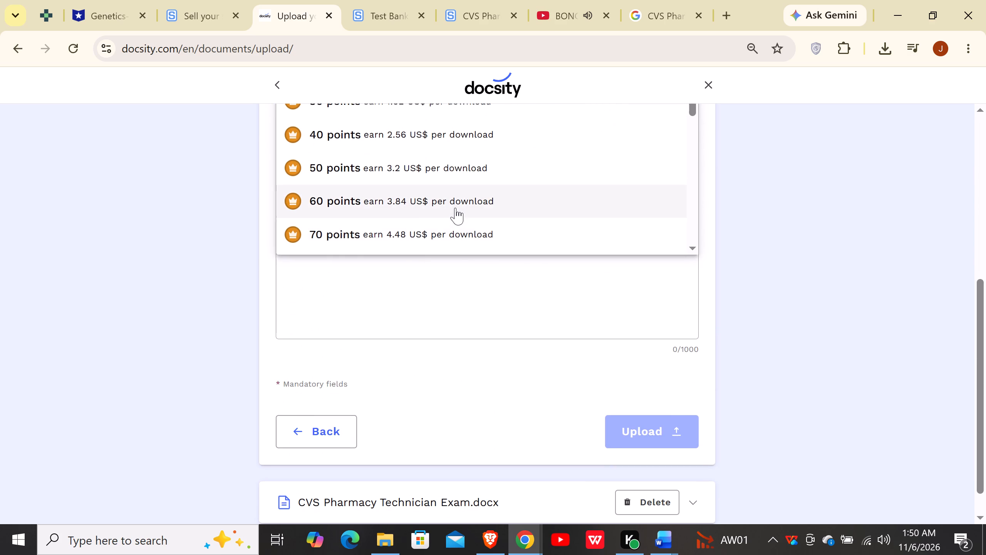
pyautogui.scroll(-2, 455, 208)
pyautogui.scroll(1, 455, 208)
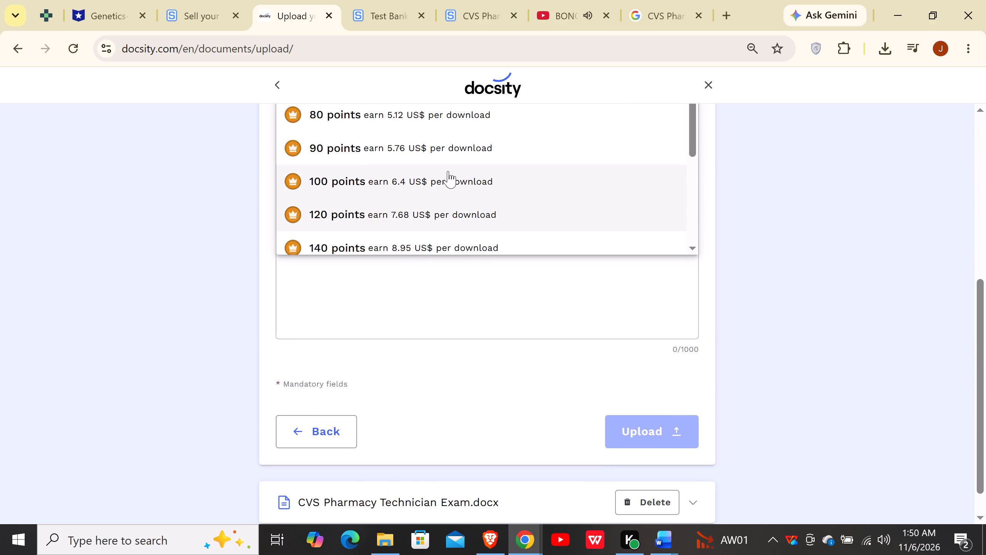
pyautogui.click(446, 175)
# Open "2 CVS Pharmacy Technician Exam" from the stuvia folder in Word and copy the exam title on its cover page.
pyautogui.scroll(2, 451, 254)
pyautogui.click(419, 306)
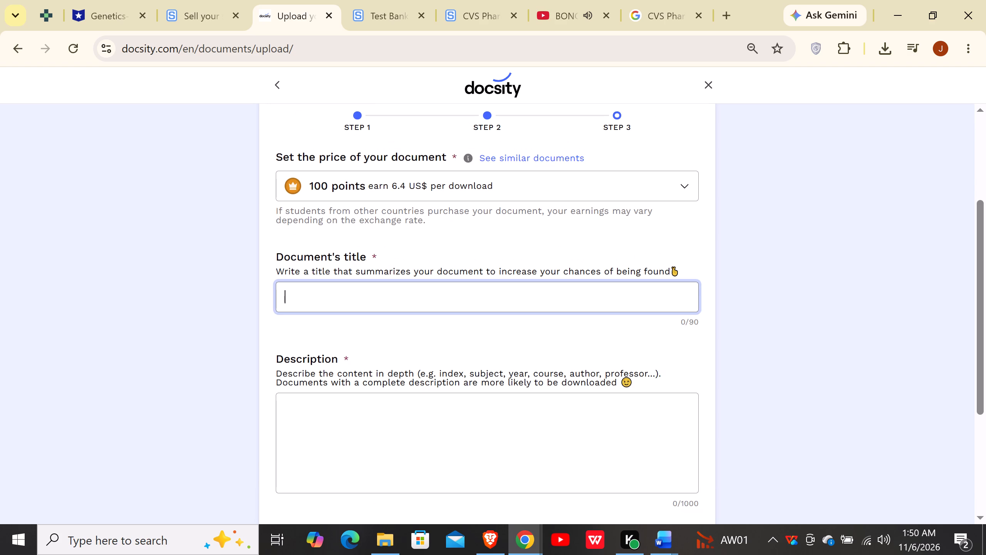
pyautogui.scroll(4, 419, 306)
pyautogui.scroll(-2, 419, 308)
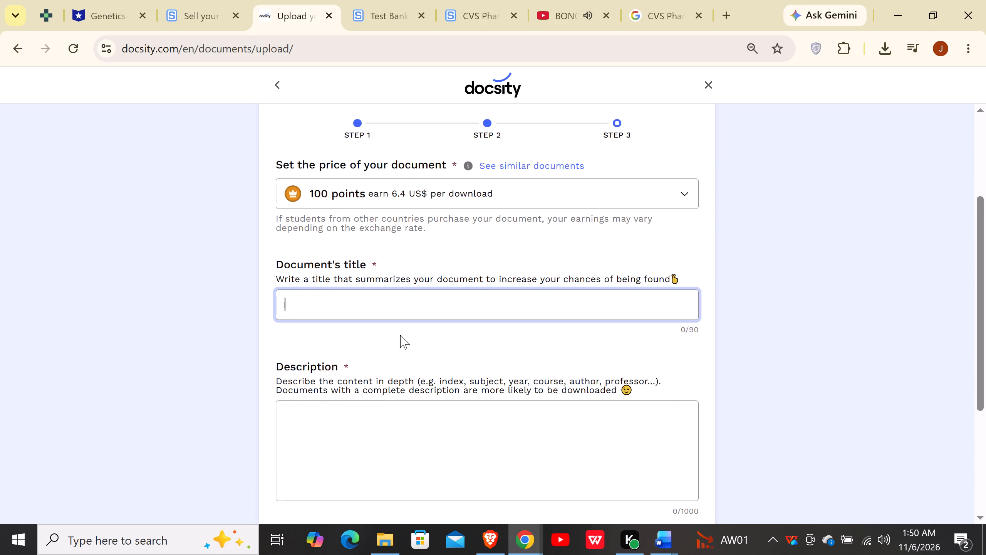
pyautogui.scroll(3, 421, 409)
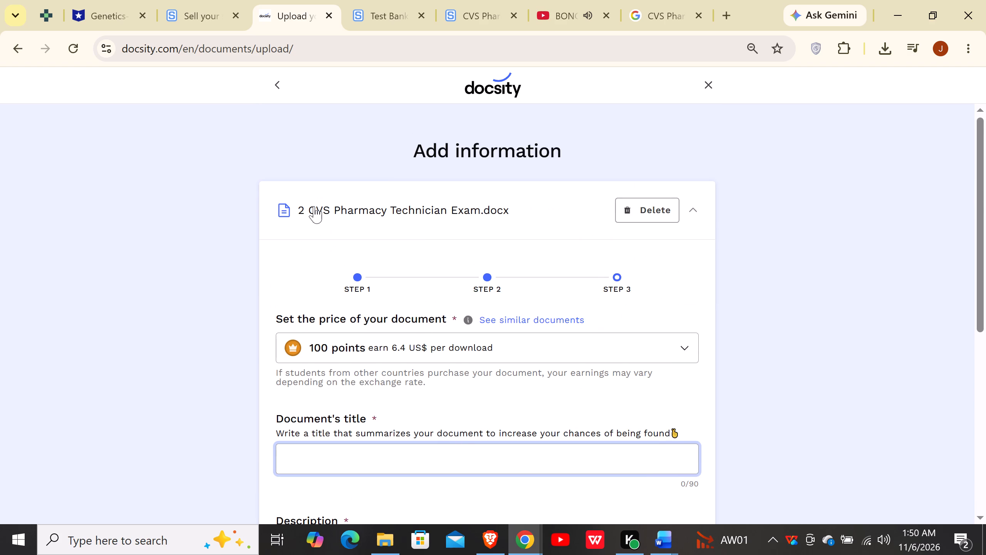
pyautogui.click(391, 535)
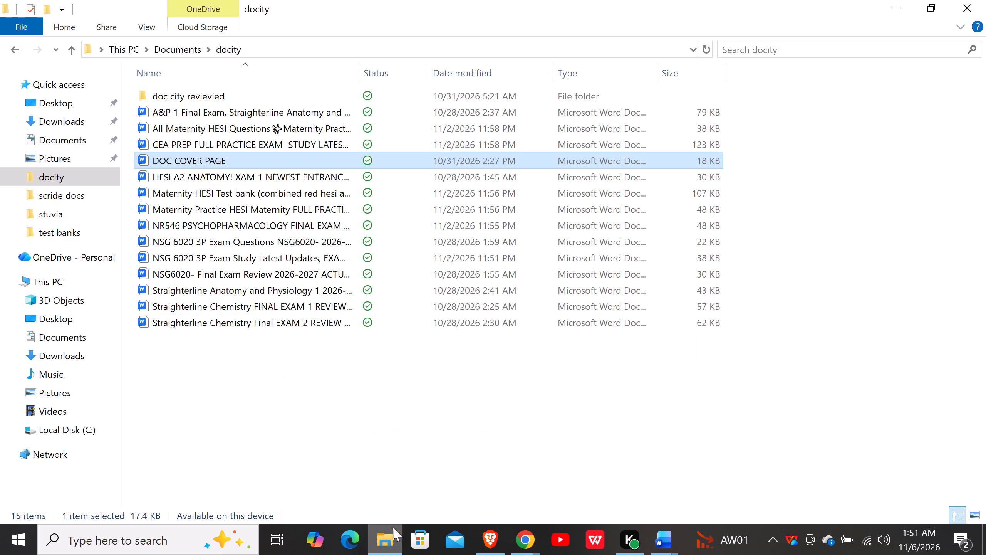
pyautogui.click(59, 215)
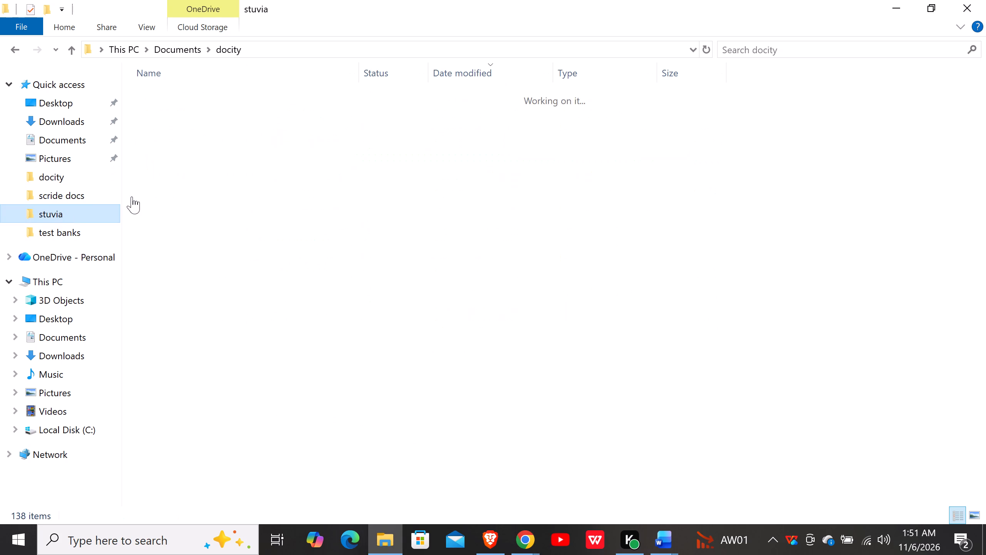
pyautogui.doubleClick(269, 96)
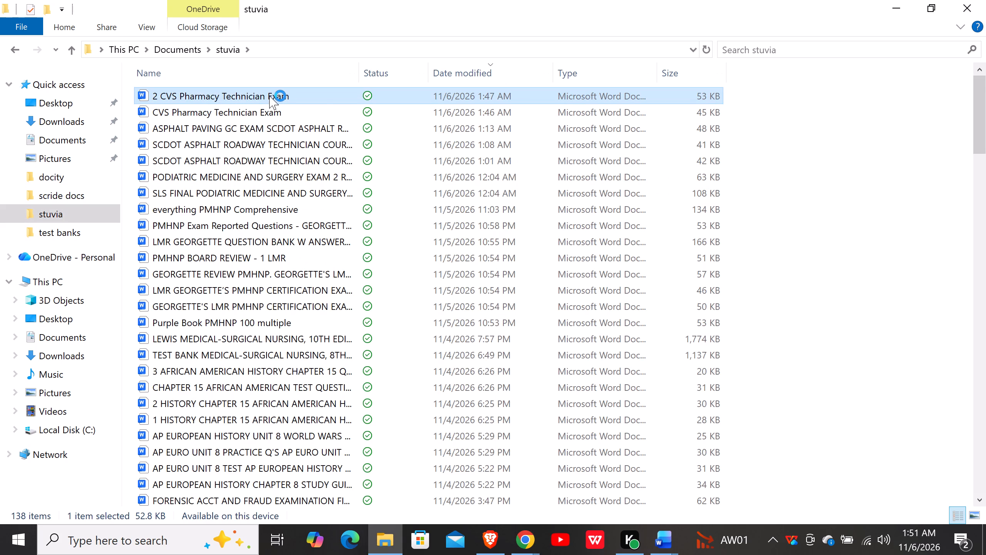
pyautogui.scroll(4, 470, 295)
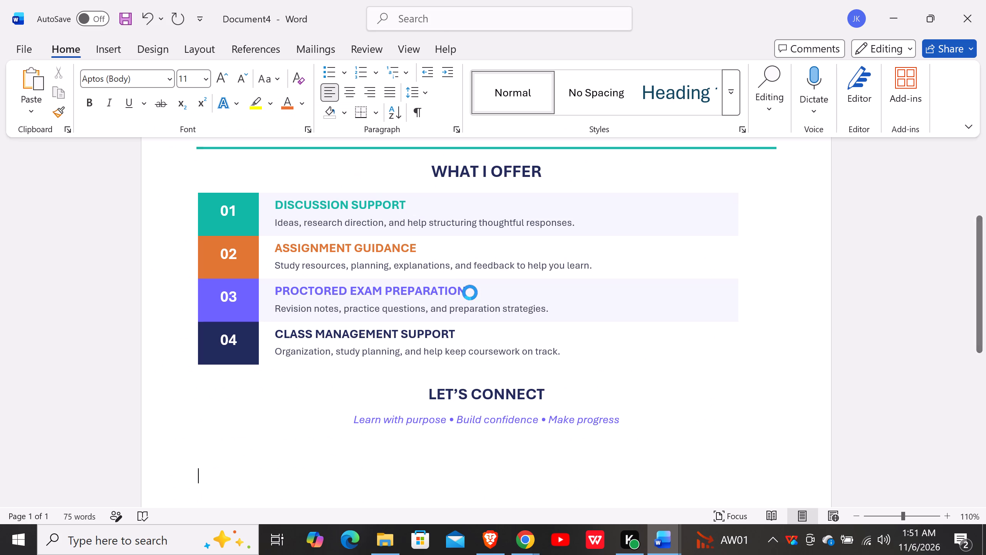
pyautogui.moveTo(732, 288); pyautogui.dragTo(287, 289)
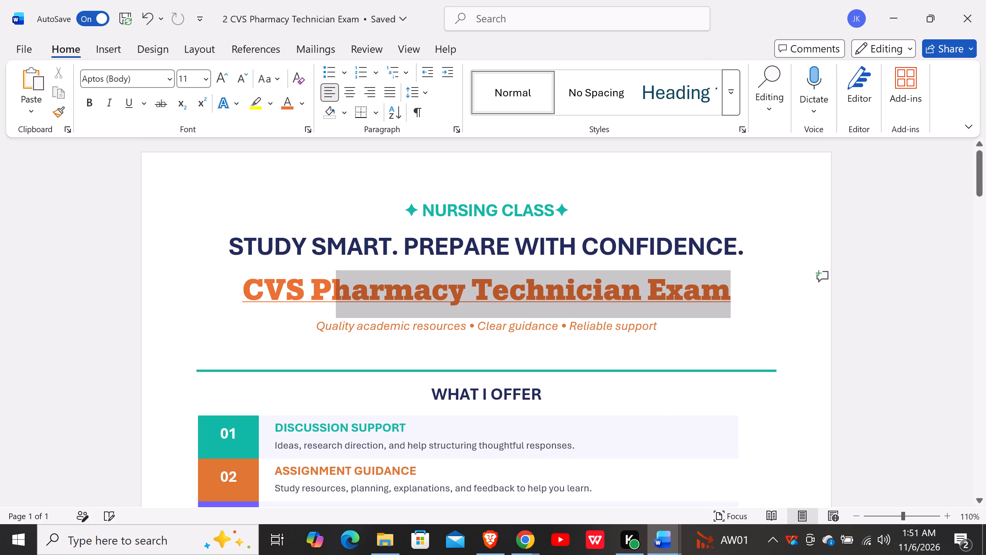
pyautogui.moveTo(287, 289); pyautogui.dragTo(198, 287)
pyautogui.hotkey('ctrl', 'c')
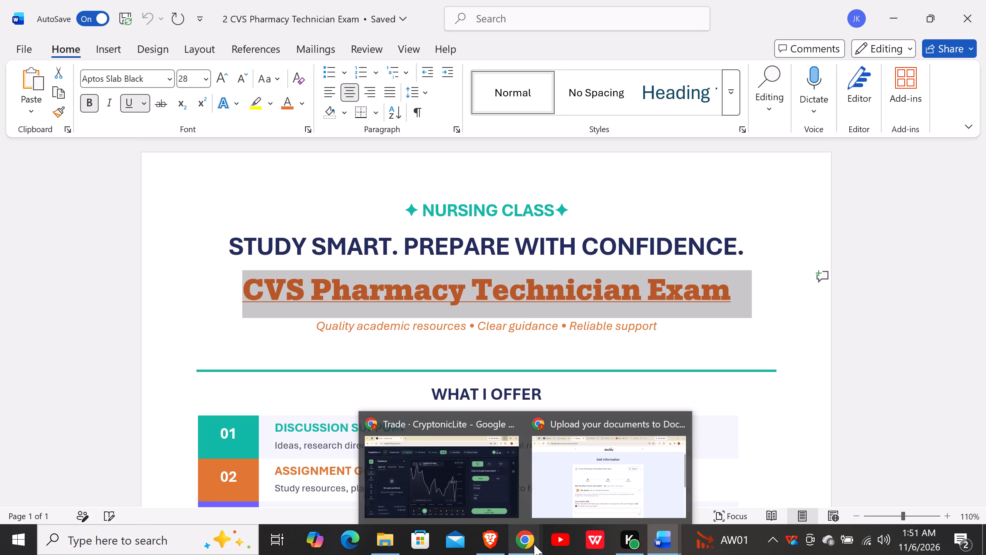
# Switch back to the Docsity upload and enter "CVS Pharmacy Technician Exam" as the document's title.
pyautogui.click(582, 491)
pyautogui.scroll(-1, 339, 455)
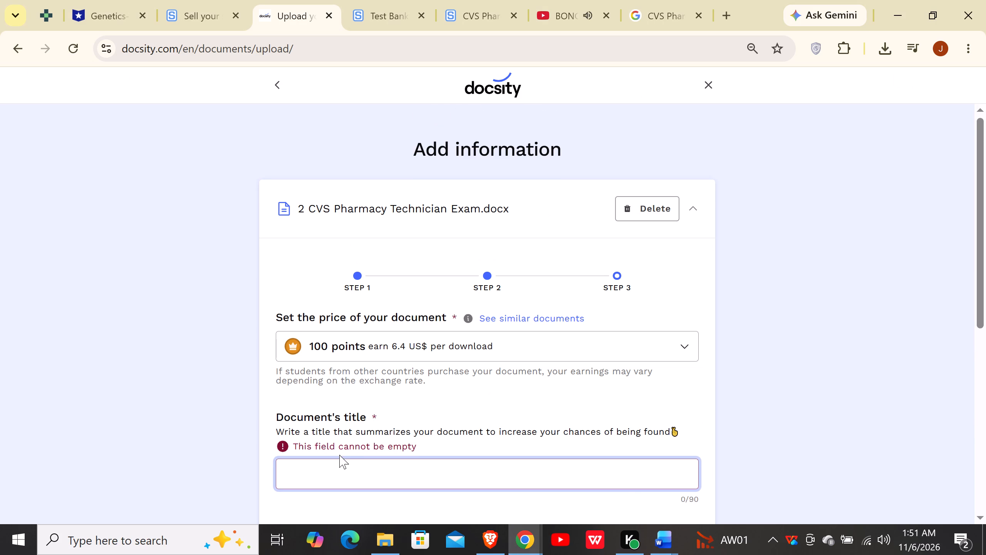
pyautogui.hotkey('ctrl', 'v')
# Enter "CVS Pharmacy Technician Exam" as the document's description and review the step 3 form.
pyautogui.scroll(-2, 399, 452)
pyautogui.click(414, 378)
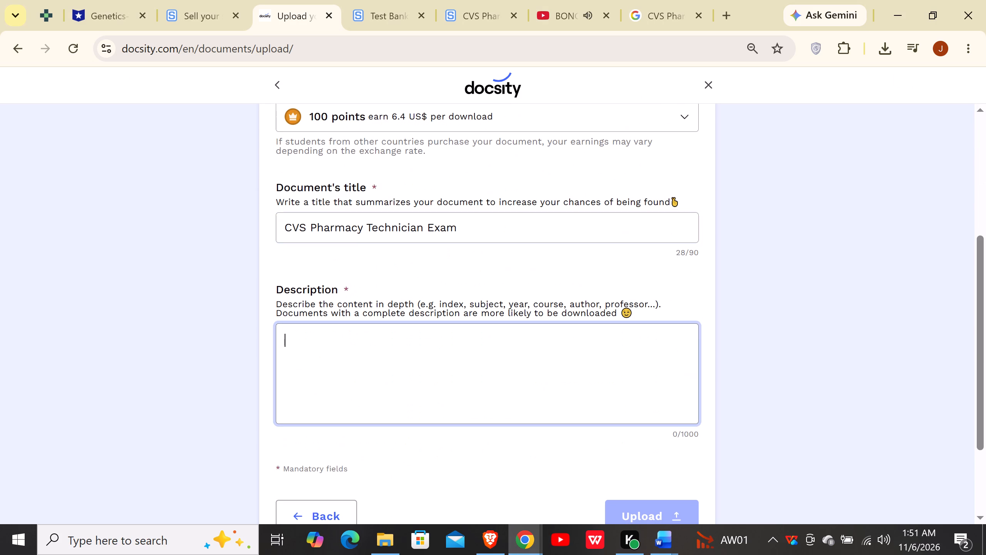
pyautogui.hotkey('ctrl', 'v')
pyautogui.scroll(-2, 414, 378)
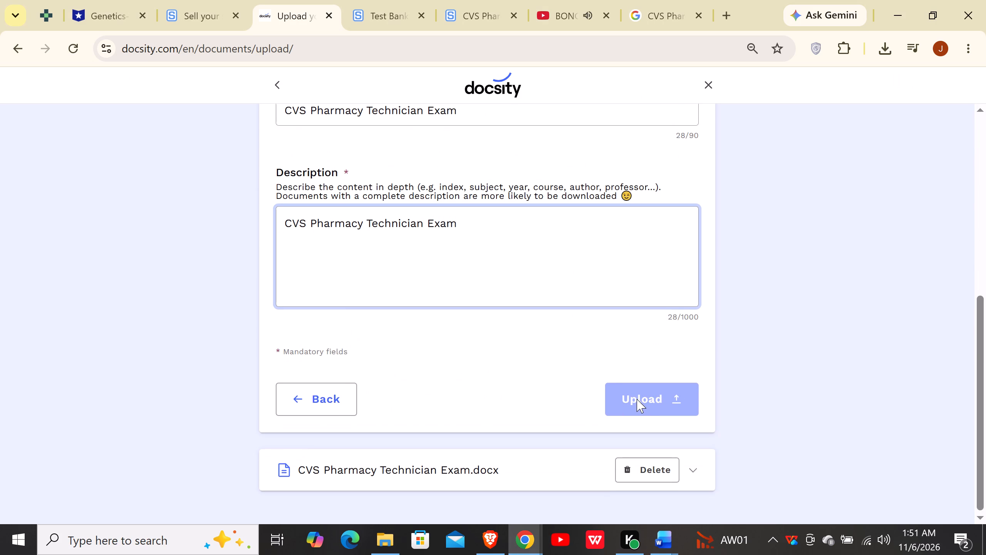
pyautogui.scroll(2, 637, 399)
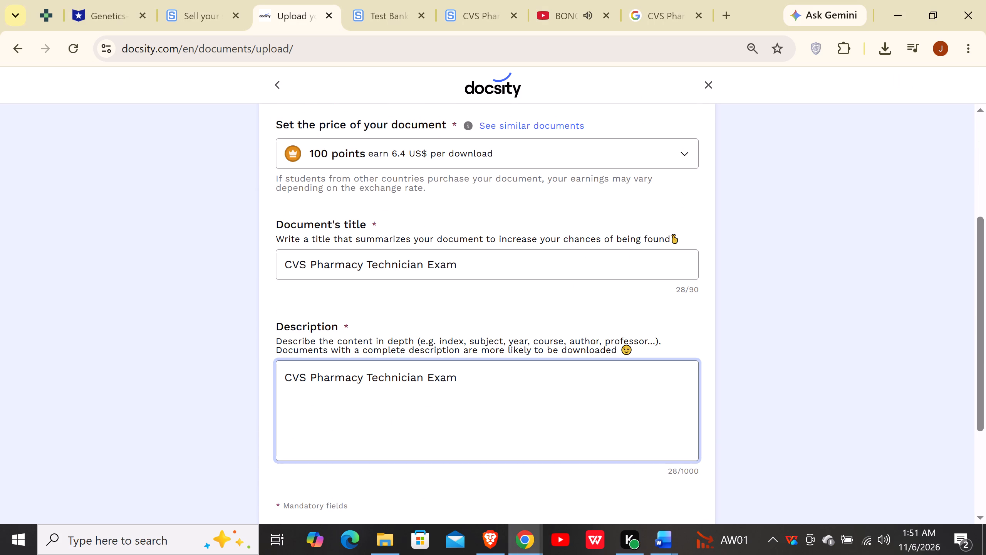
pyautogui.scroll(-3, 510, 384)
pyautogui.scroll(3, 510, 384)
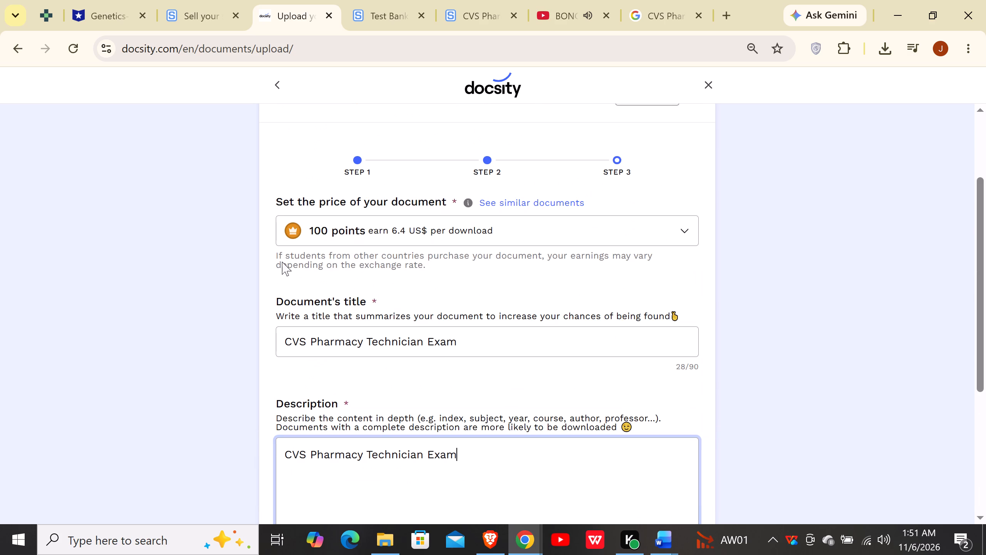
# Copy the description paragraph from the Stuvia CVS Pharmacy Technician listing, append it to the Docsity description, and submit the document.
pyautogui.click(483, 11)
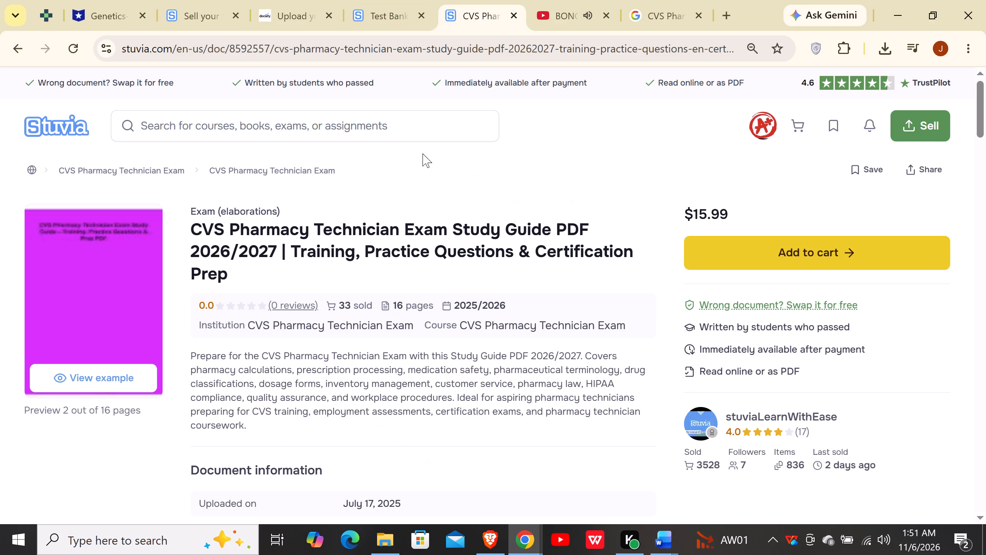
pyautogui.moveTo(246, 426); pyautogui.dragTo(189, 356)
pyautogui.hotkey('ctrl', 'c')
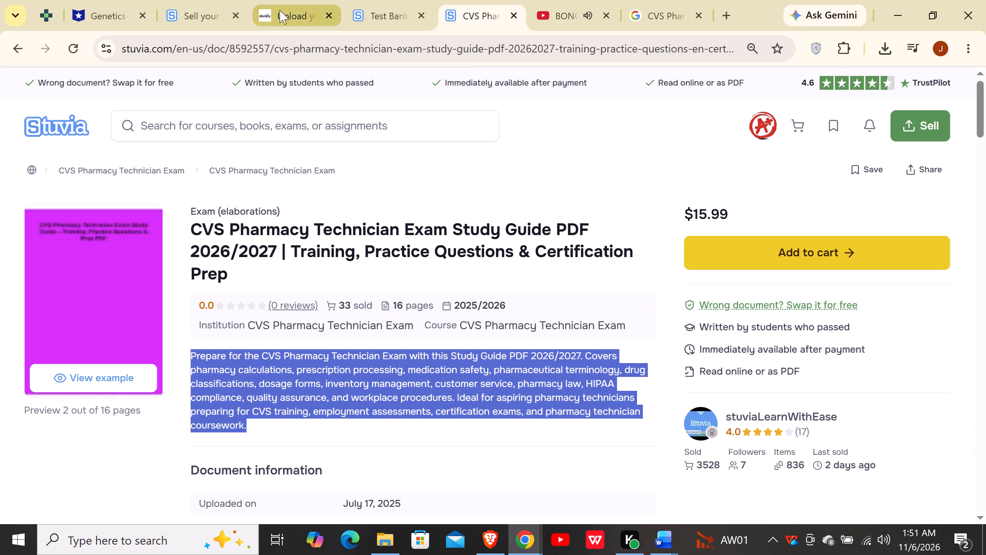
pyautogui.click(290, 11)
pyautogui.scroll(-2, 370, 400)
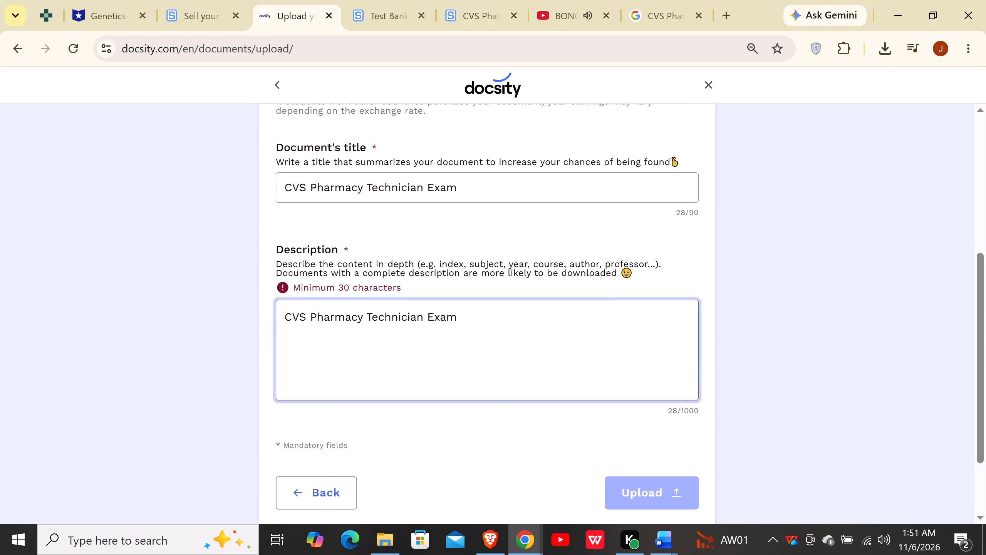
pyautogui.press('space')
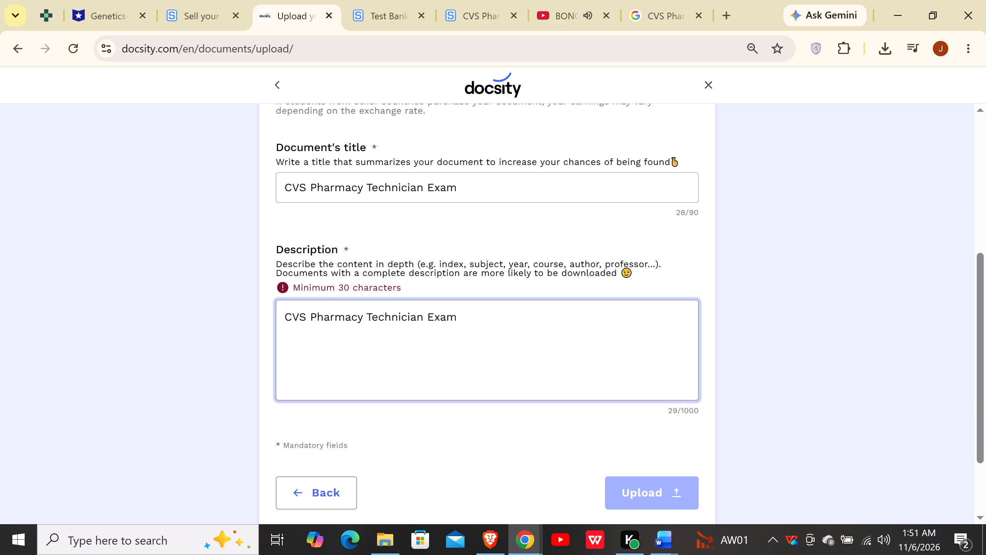
pyautogui.hotkey('ctrl', 'v')
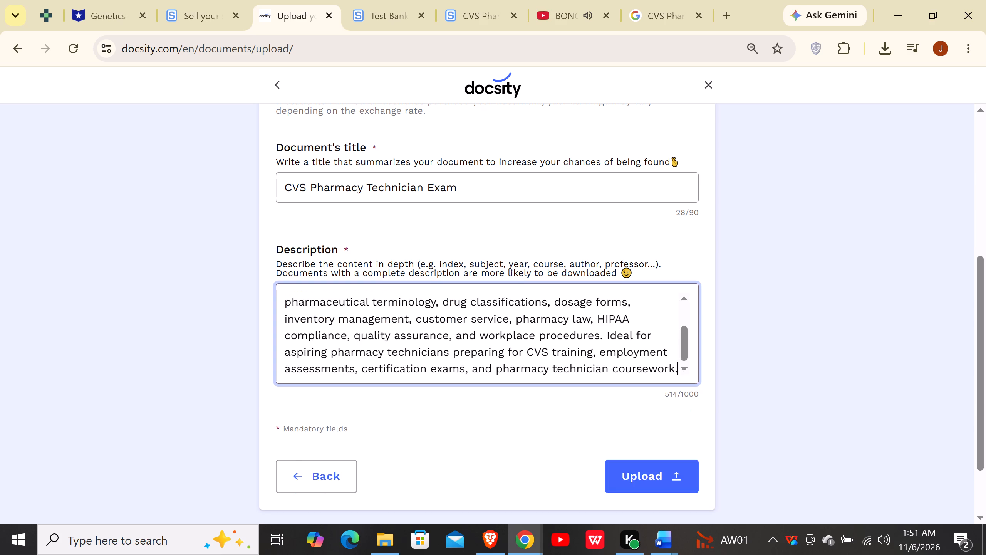
pyautogui.click(627, 479)
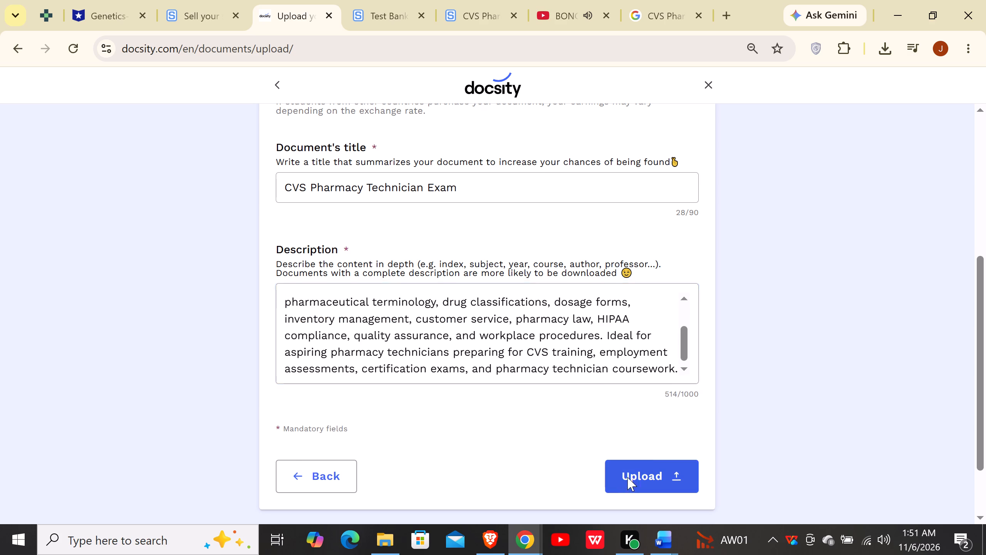
# Set the university for CVS Pharmacy Technician Exam.docx to Chamberlain College of Nursing.
pyautogui.scroll(-2, 613, 454)
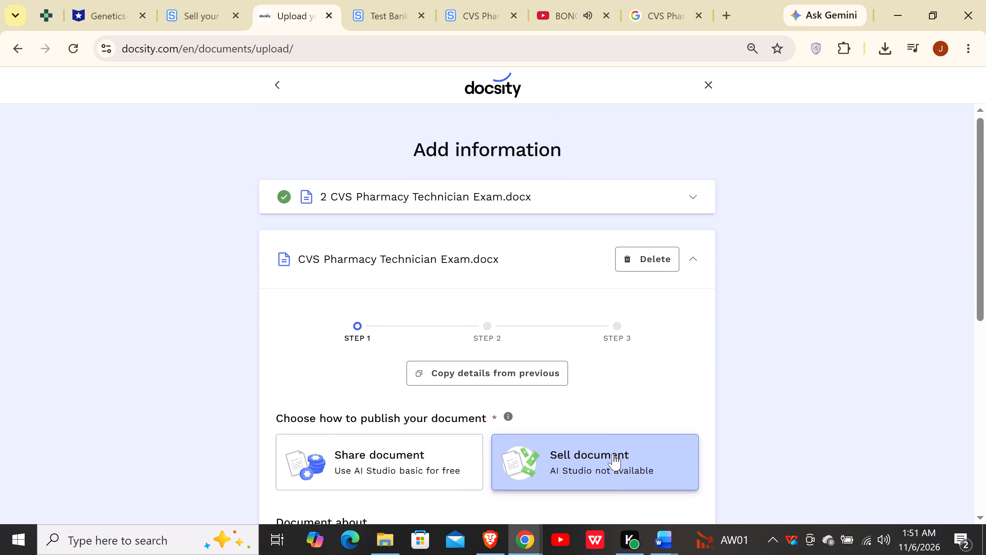
pyautogui.scroll(-1, 613, 454)
pyautogui.scroll(-2, 503, 368)
pyautogui.click(420, 242)
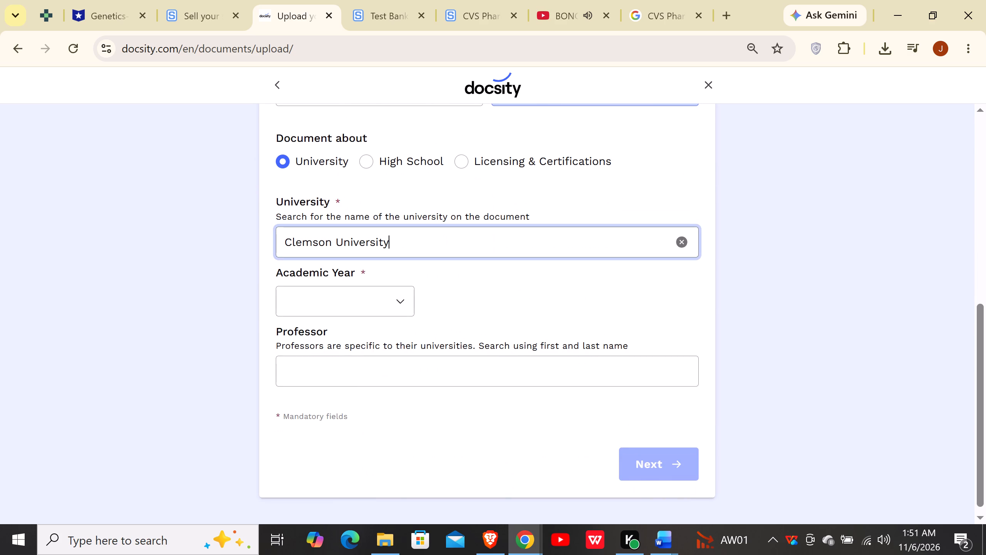
pyautogui.press('BackSpace')
pyautogui.press('BackSpace')
pyautogui.press('BackSpace')
pyautogui.press('BackSpace')
pyautogui.press('BackSpace')
pyautogui.press('BackSpace')
pyautogui.press('BackSpace')
pyautogui.press('BackSpace')
pyautogui.press('BackSpace')
pyautogui.press('BackSpace')
pyautogui.press('BackSpace')
pyautogui.press('BackSpace')
pyautogui.press('BackSpace')
pyautogui.press('BackSpace')
pyautogui.press('BackSpace')
pyautogui.press('BackSpace')
pyautogui.press('BackSpace')
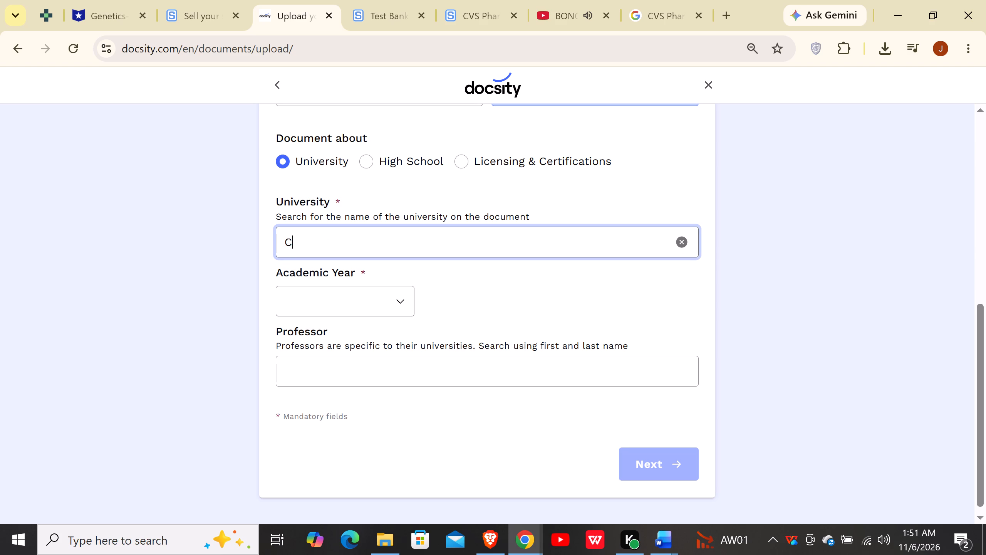
pyautogui.press('h')
pyautogui.press('a')
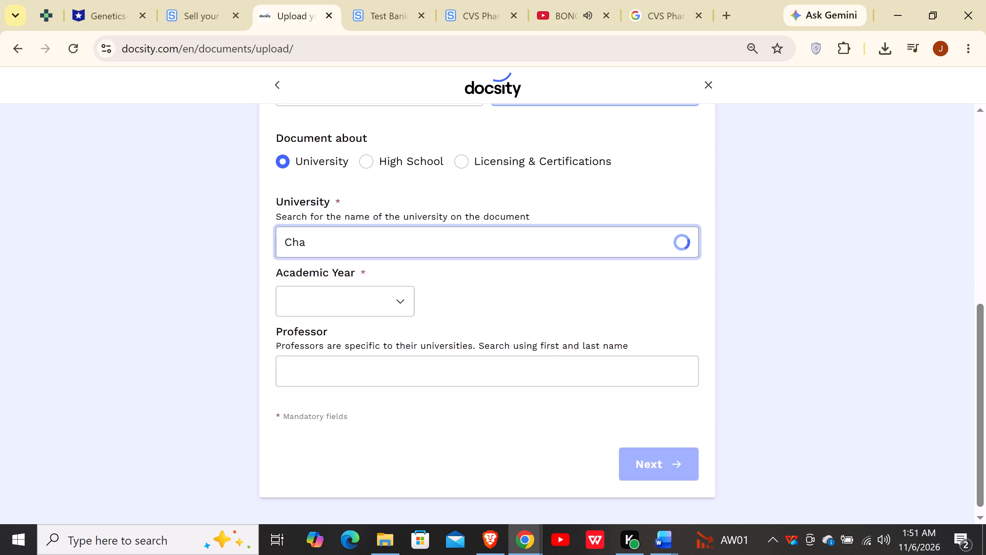
pyautogui.press('m')
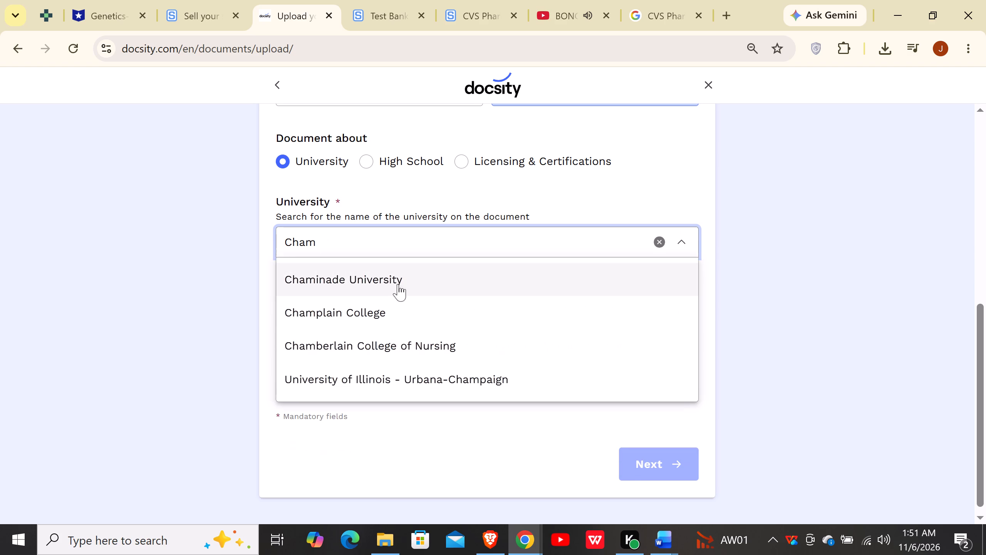
pyautogui.click(379, 345)
# Set the academic year to 2026/2027 and continue to step 2.
pyautogui.click(374, 298)
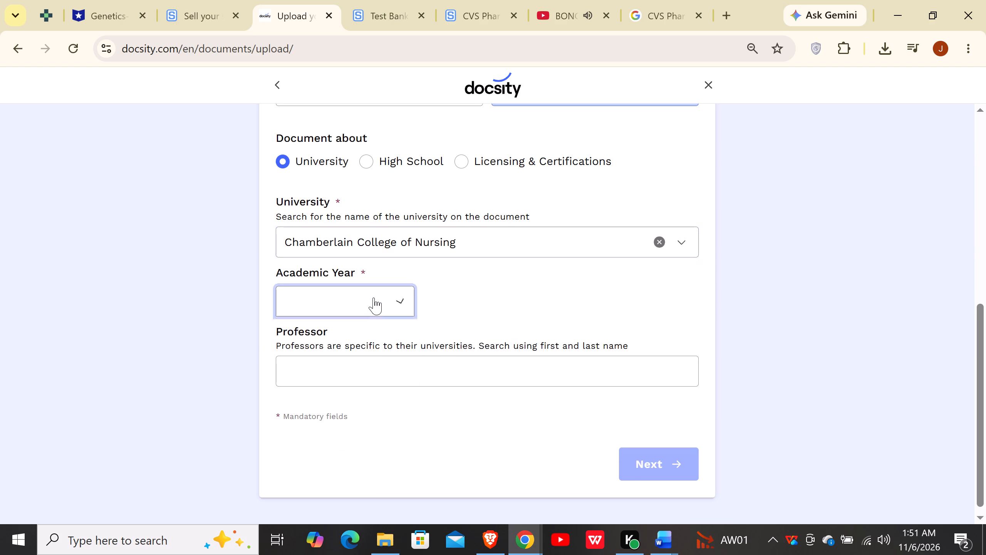
pyautogui.click(356, 343)
pyautogui.scroll(-1, 655, 408)
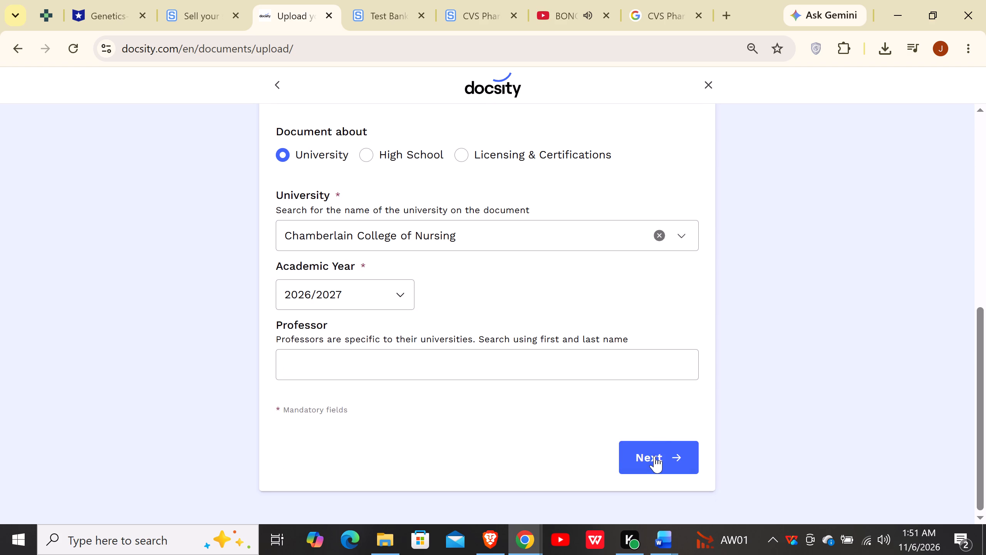
pyautogui.click(654, 456)
# Classify the document with subject Pharmacy, type Exercises and typology Exams, and continue to step 3.
pyautogui.click(464, 292)
pyautogui.write('pha')
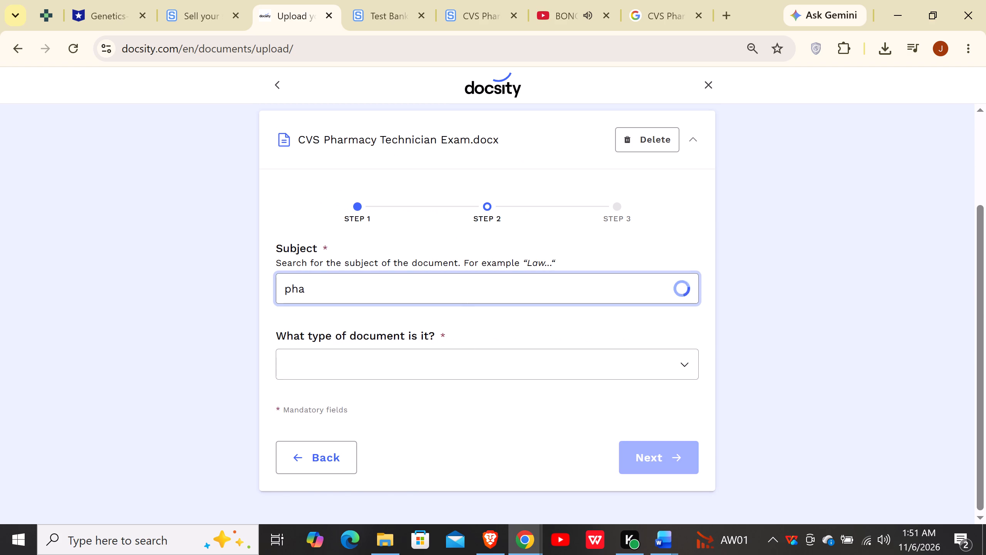
pyautogui.click(412, 354)
pyautogui.click(394, 353)
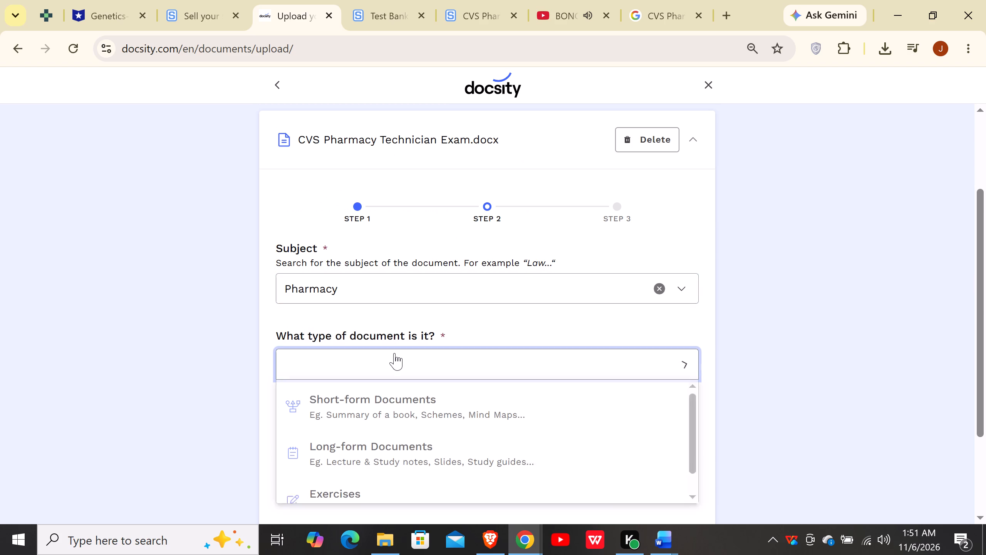
pyautogui.scroll(-2, 372, 439)
pyautogui.click(392, 359)
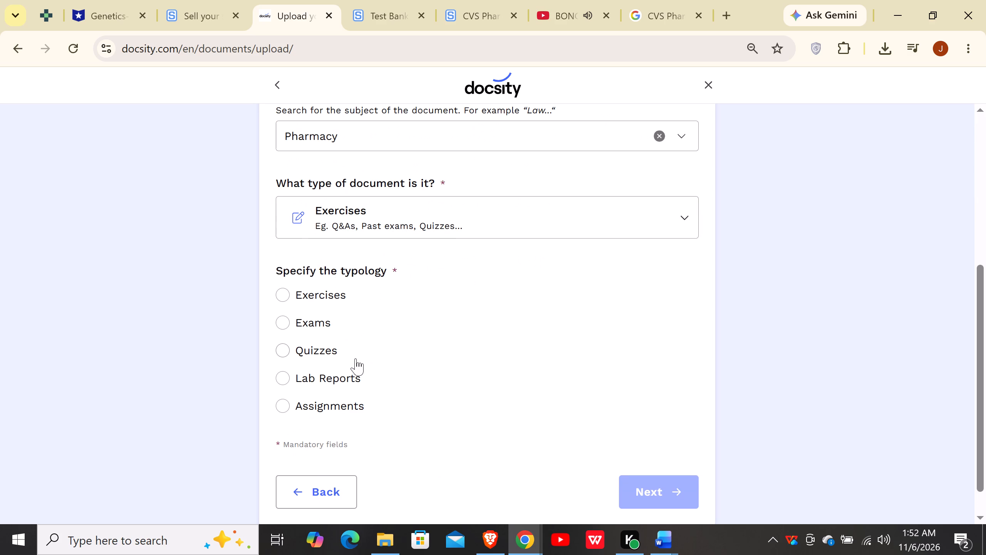
pyautogui.click(287, 325)
pyautogui.scroll(-1, 609, 361)
pyautogui.click(659, 454)
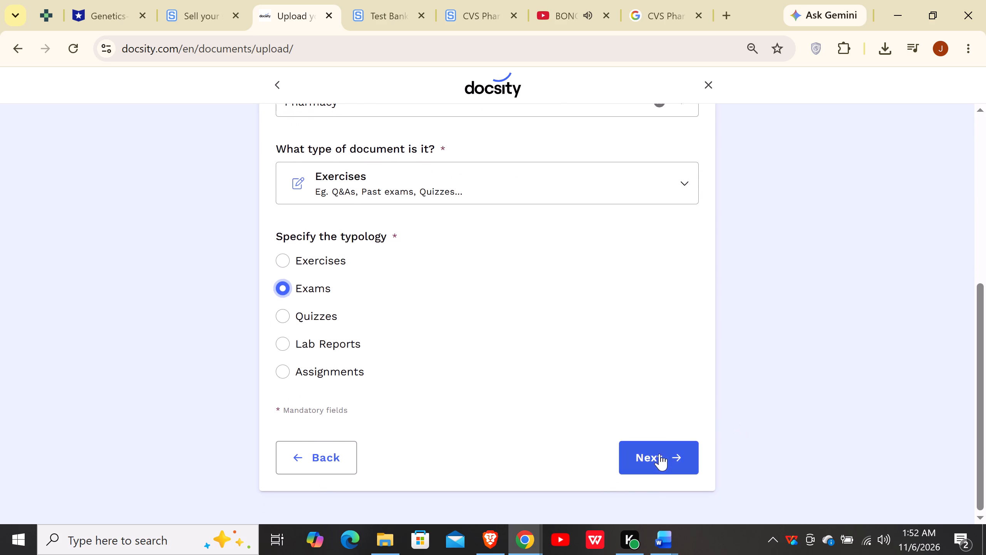
# Set the price of the second document to 100 points.
pyautogui.scroll(2, 663, 447)
pyautogui.click(481, 256)
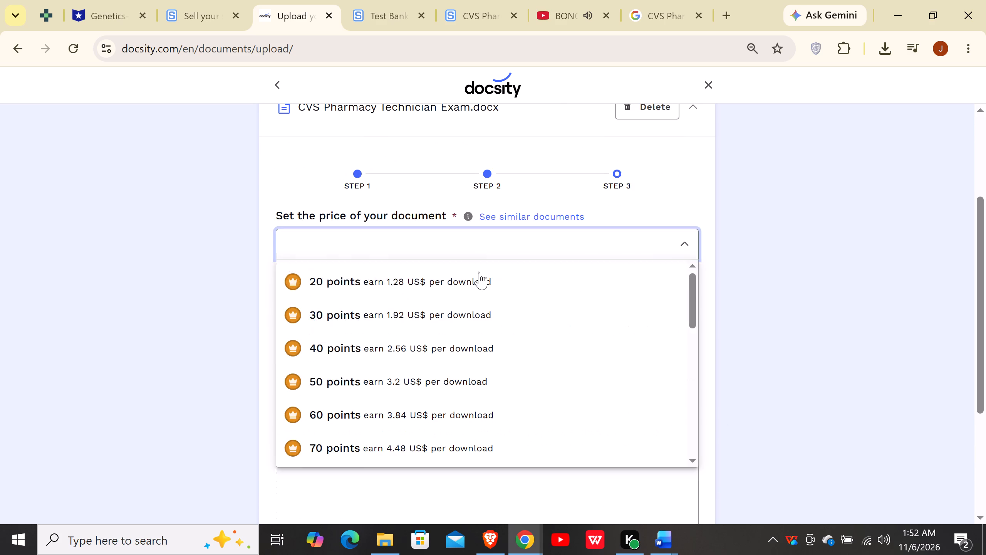
pyautogui.scroll(-2, 449, 339)
pyautogui.click(429, 389)
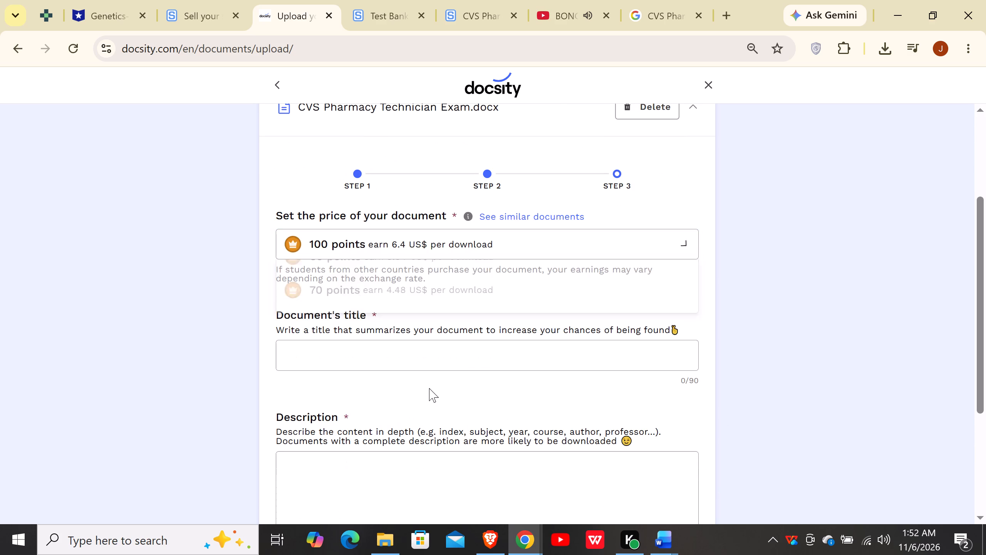
# Copy the exam title from the Word cover page and enter "CVS Pharmacy Technician Exam 1" as the Docsity document's title.
pyautogui.scroll(-1, 434, 386)
pyautogui.click(434, 275)
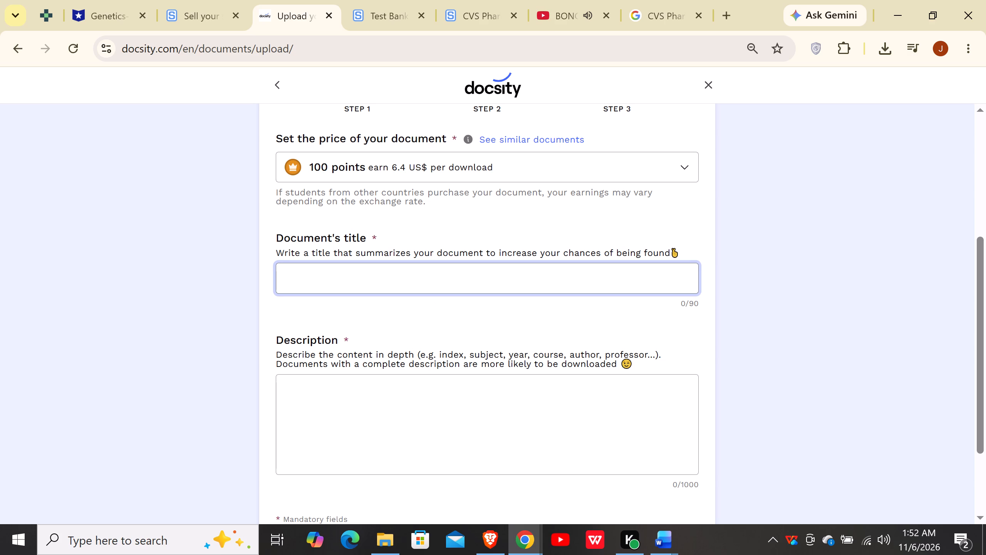
pyautogui.scroll(3, 434, 275)
pyautogui.scroll(-3, 434, 275)
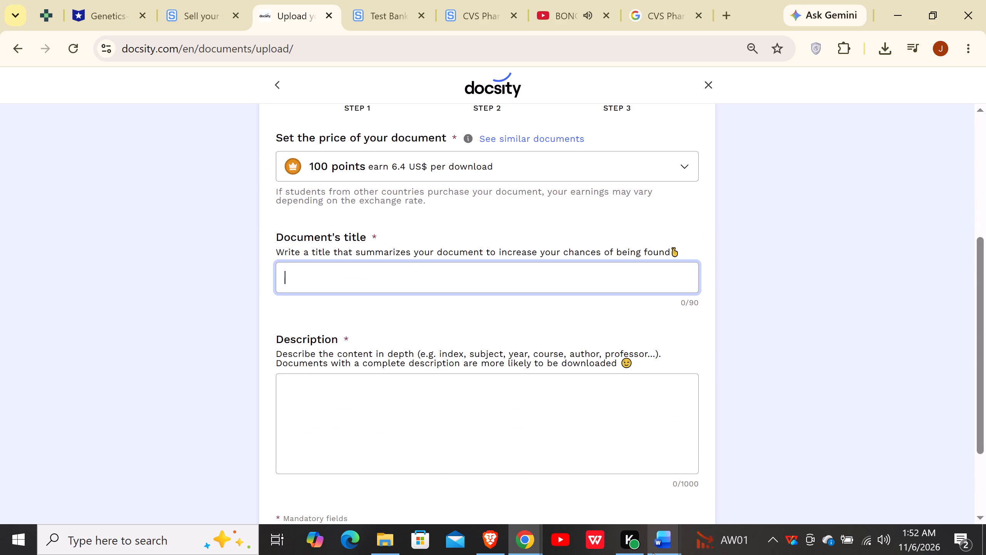
pyautogui.click(810, 494)
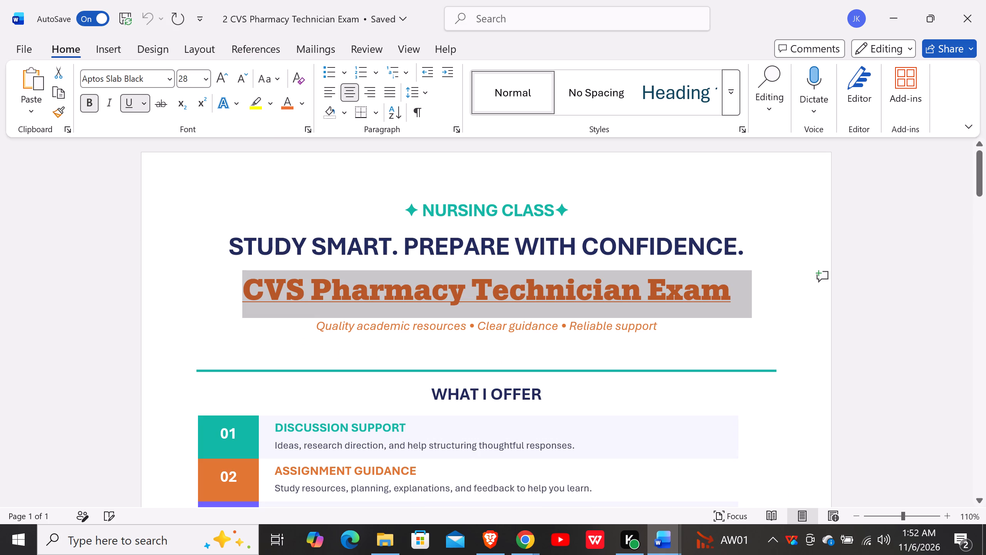
pyautogui.hotkey('ctrl', 'c')
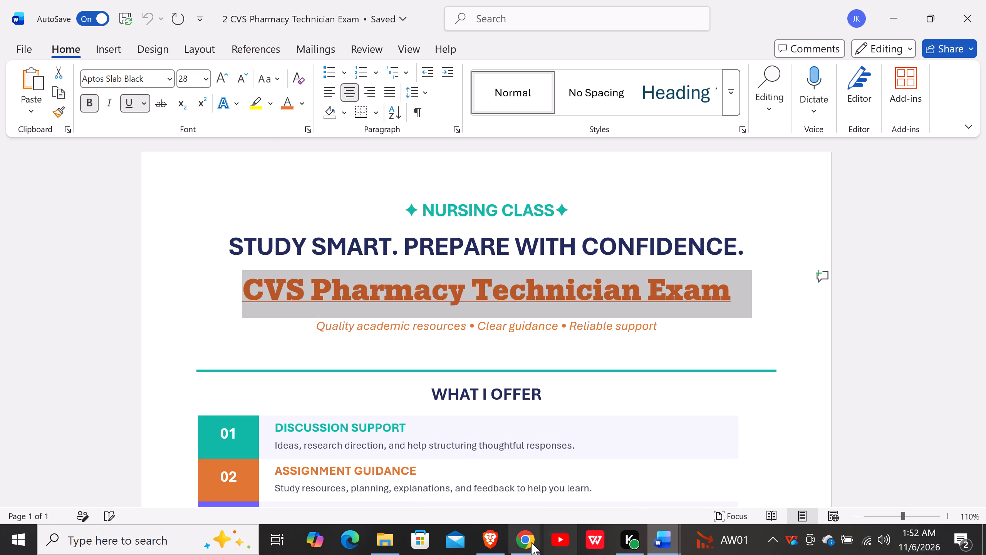
pyautogui.click(568, 488)
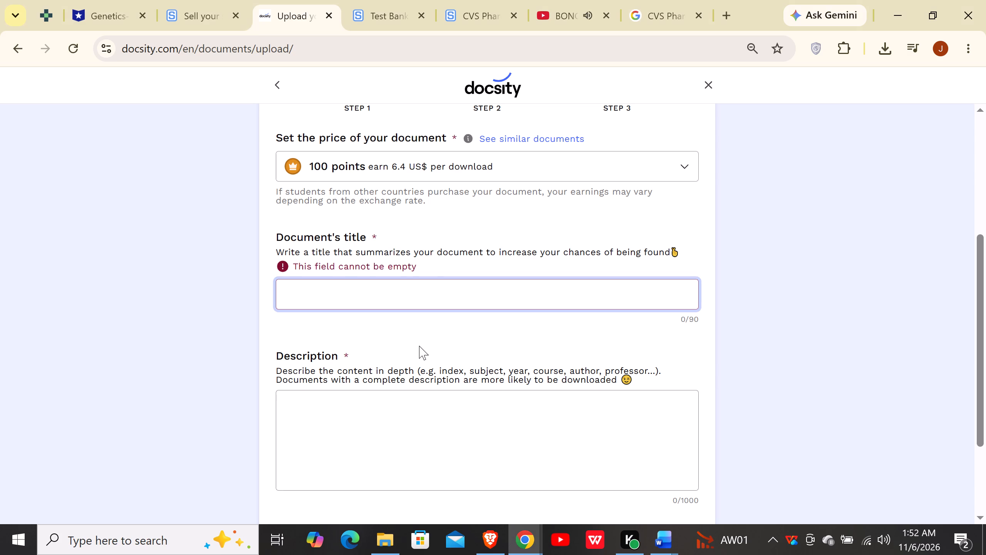
pyautogui.hotkey('ctrl', 'v')
pyautogui.press('space')
pyautogui.write('1')
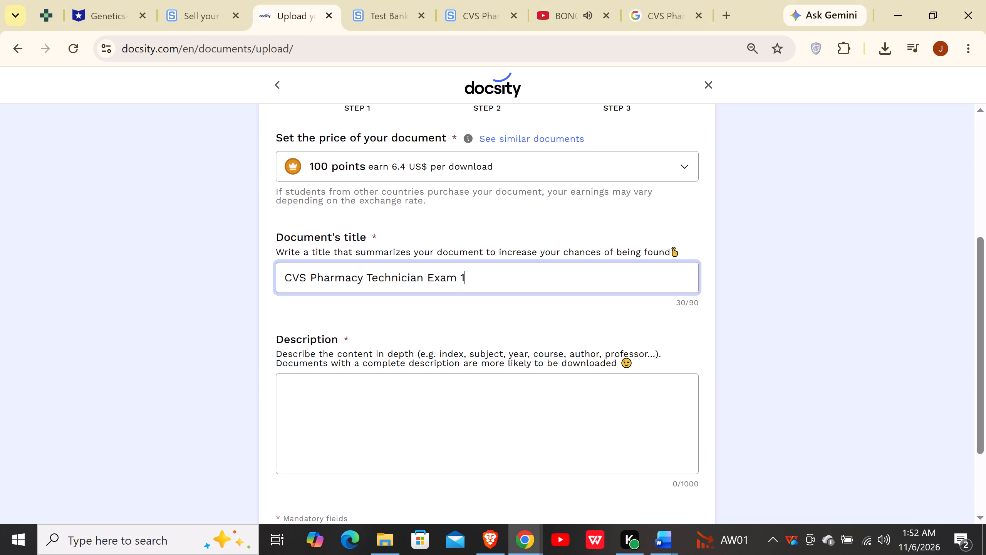
# Fill the description with "CVS Pharmacy Technician Exam" followed by the Stuvia listing's description paragraph, and submit the document.
pyautogui.click(411, 410)
pyautogui.hotkey('ctrl', 'v')
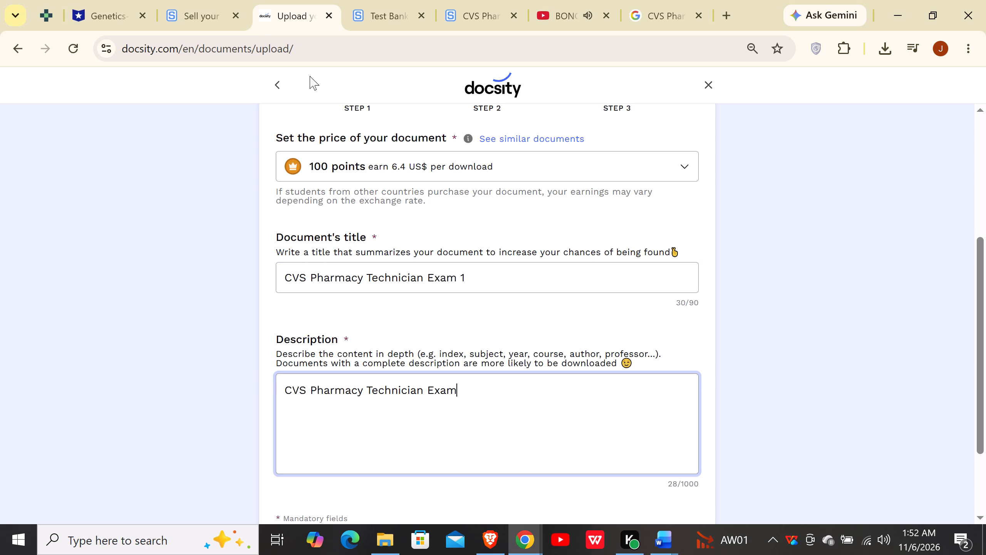
pyautogui.click(484, 12)
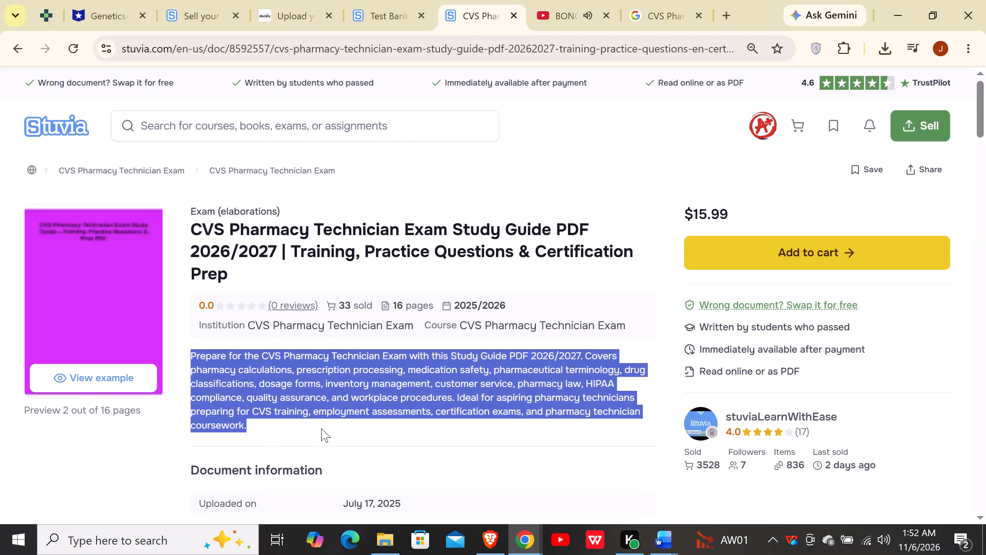
pyautogui.hotkey('ctrl', 'c')
pyautogui.click(298, 19)
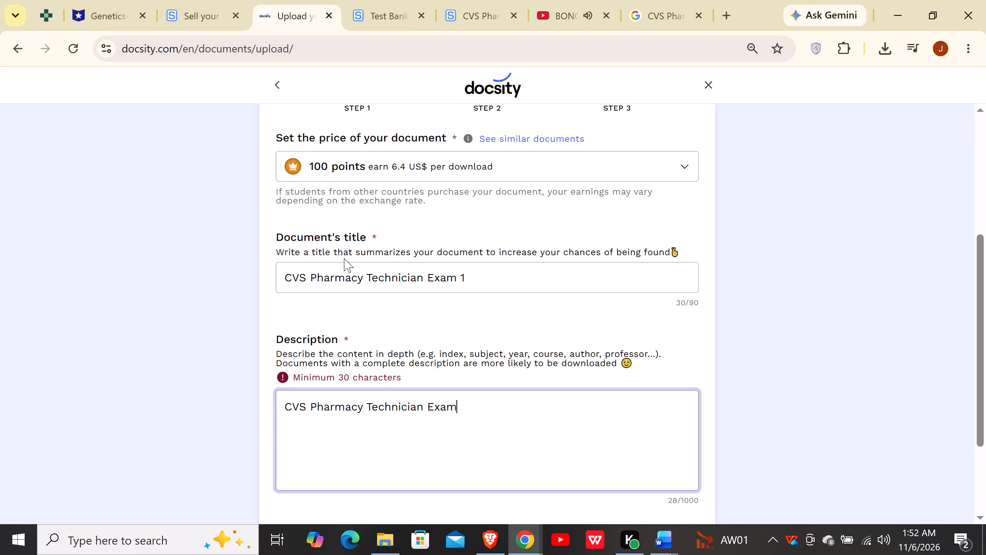
pyautogui.hotkey('ctrl', 'v')
pyautogui.scroll(-3, 522, 436)
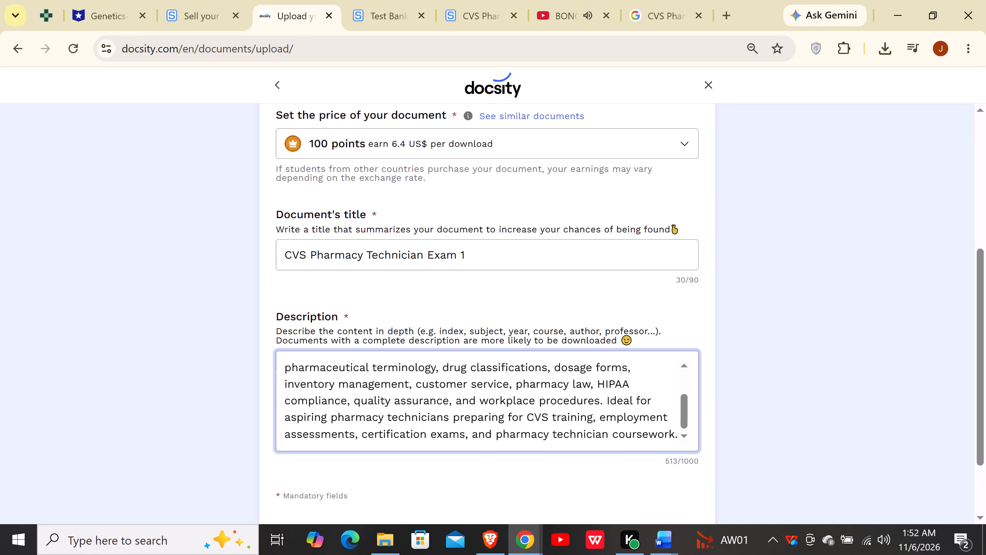
pyautogui.scroll(-1, 646, 419)
pyautogui.click(642, 451)
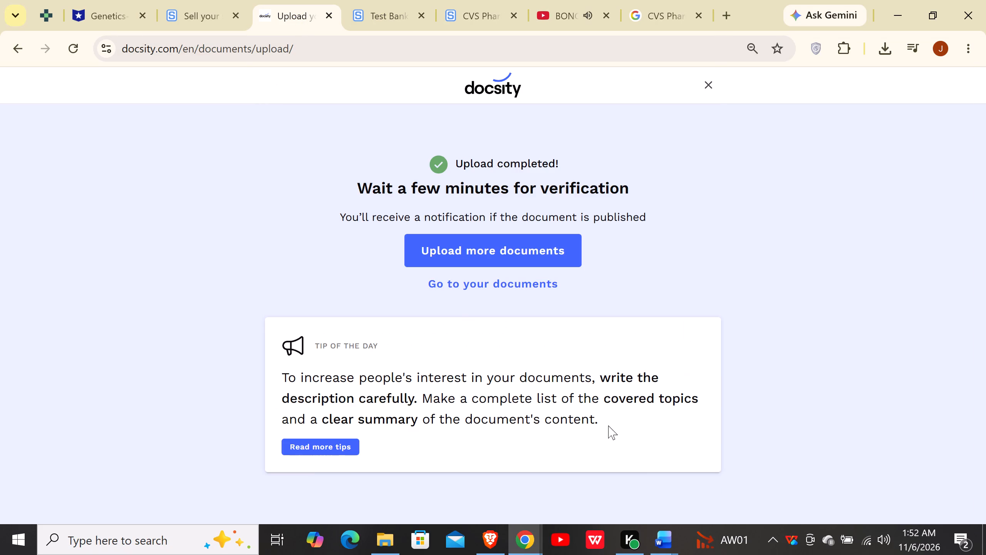
# Switch to the Stuvia upload page and submit the two attached CVS Pharmacy Technician Exam documents.
pyautogui.click(198, 18)
pyautogui.scroll(-2, 399, 251)
pyautogui.click(607, 355)
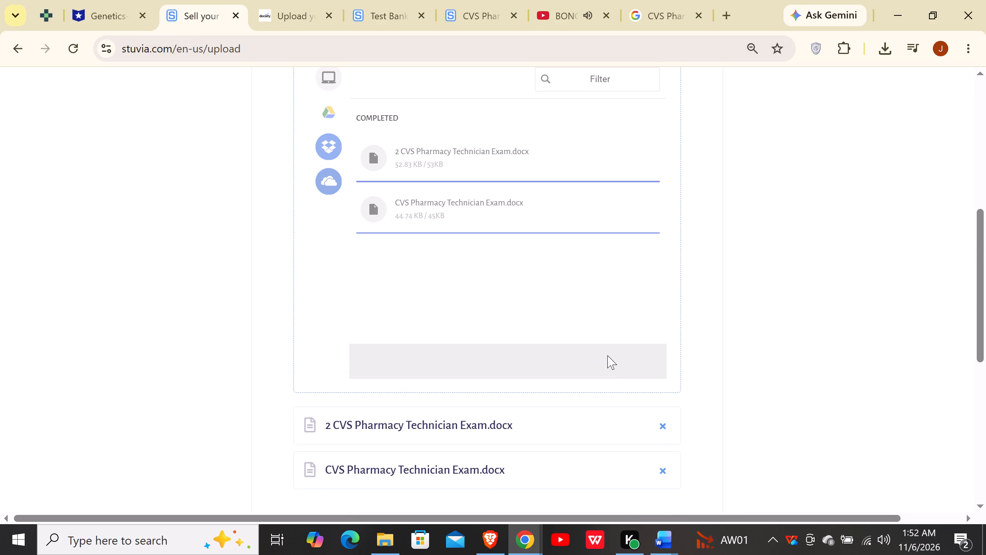
pyautogui.scroll(-2, 482, 322)
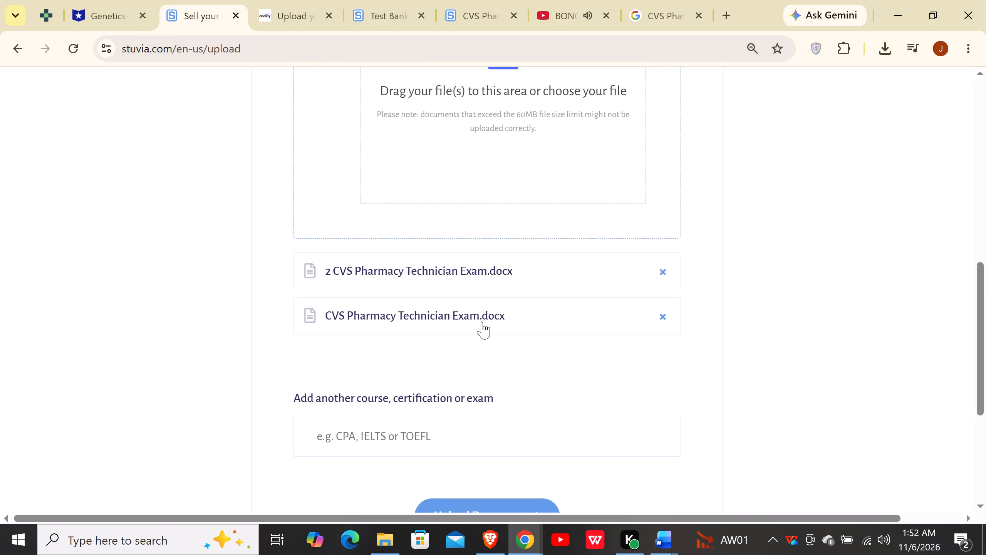
pyautogui.scroll(-2, 482, 321)
pyautogui.click(453, 357)
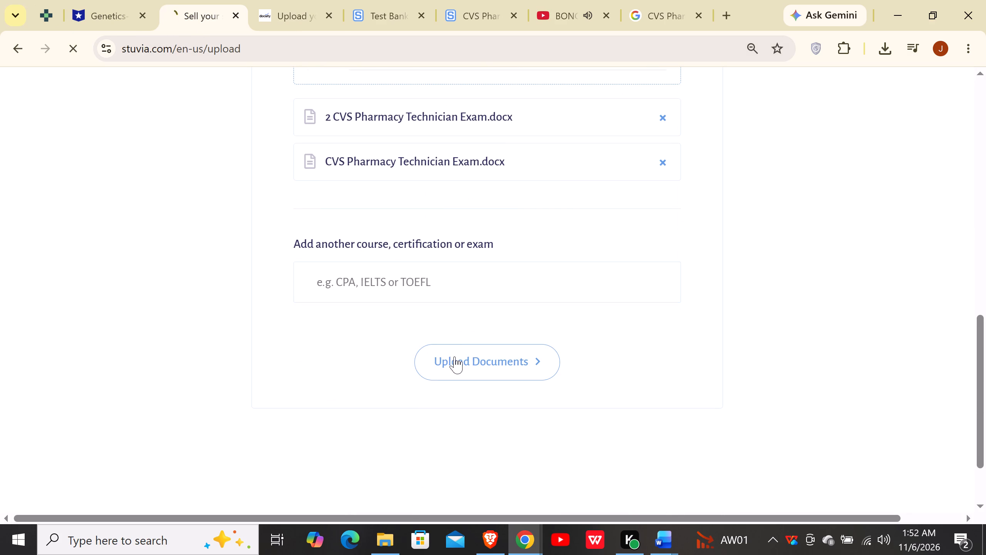
# Set the category of 2 CVS Pharmacy Technician Exam.docx to Exam (elaborations).
pyautogui.scroll(-2, 455, 349)
pyautogui.click(407, 232)
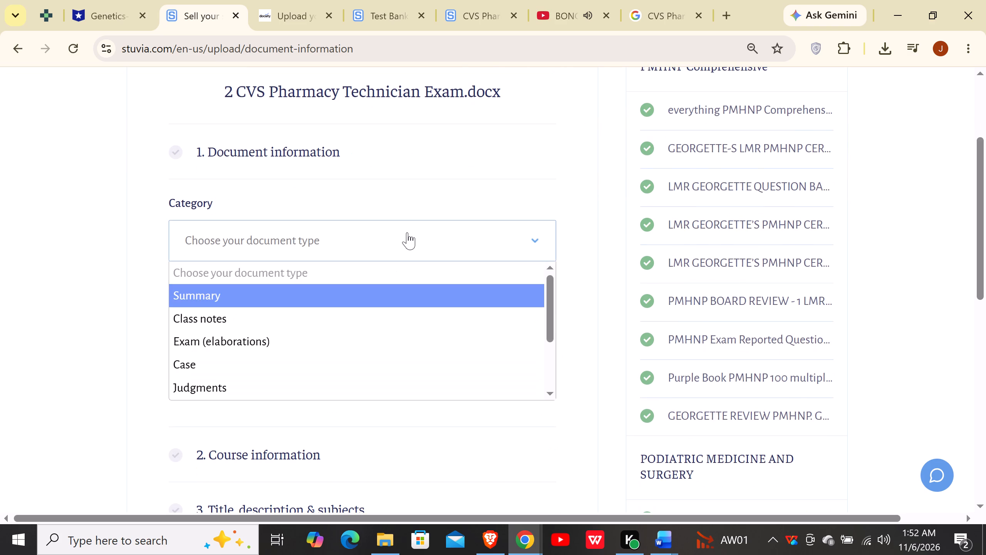
pyautogui.click(354, 349)
pyautogui.scroll(-1, 367, 342)
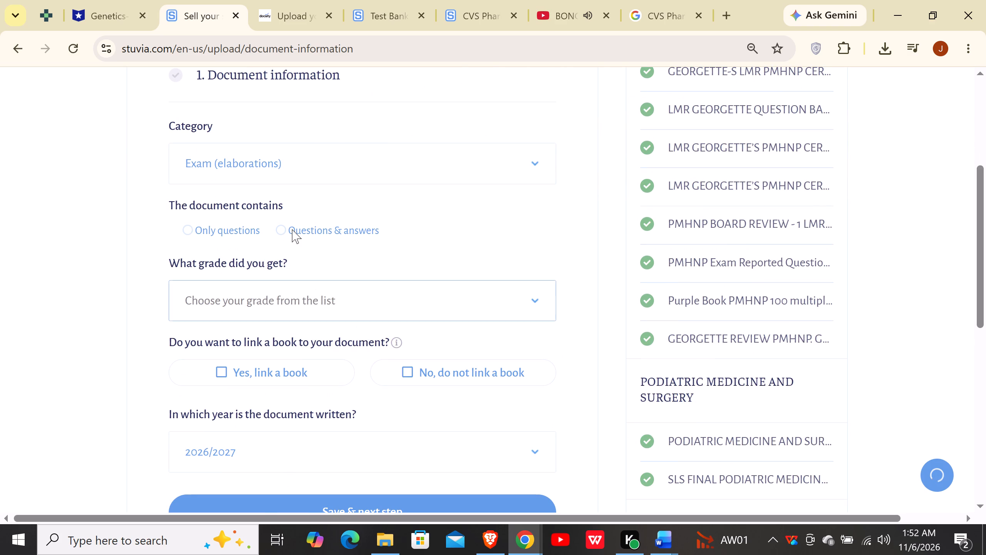
# Mark the document as containing Questions & answers, with grade A+ and no linked book, and save the document information.
pyautogui.click(285, 227)
pyautogui.click(399, 304)
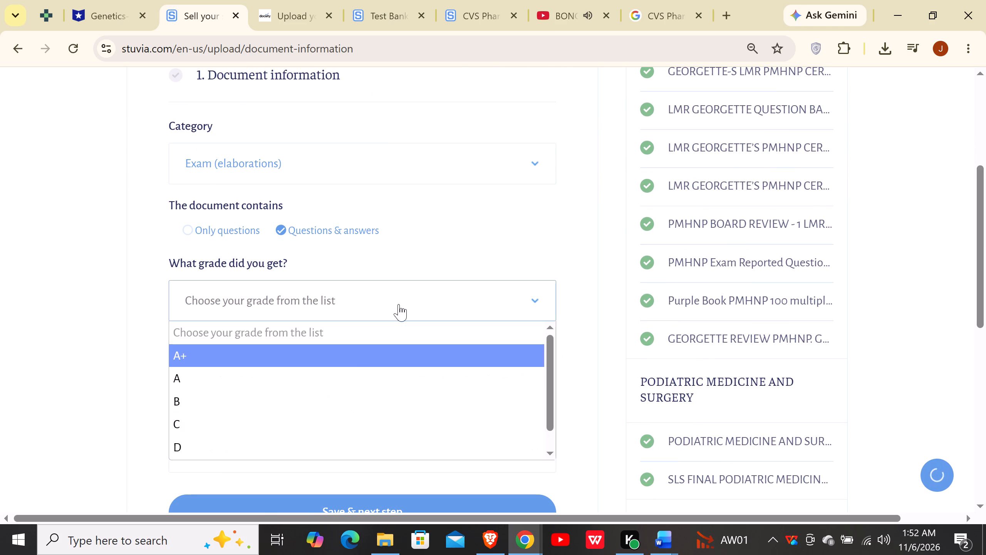
pyautogui.click(373, 355)
pyautogui.scroll(3, 426, 355)
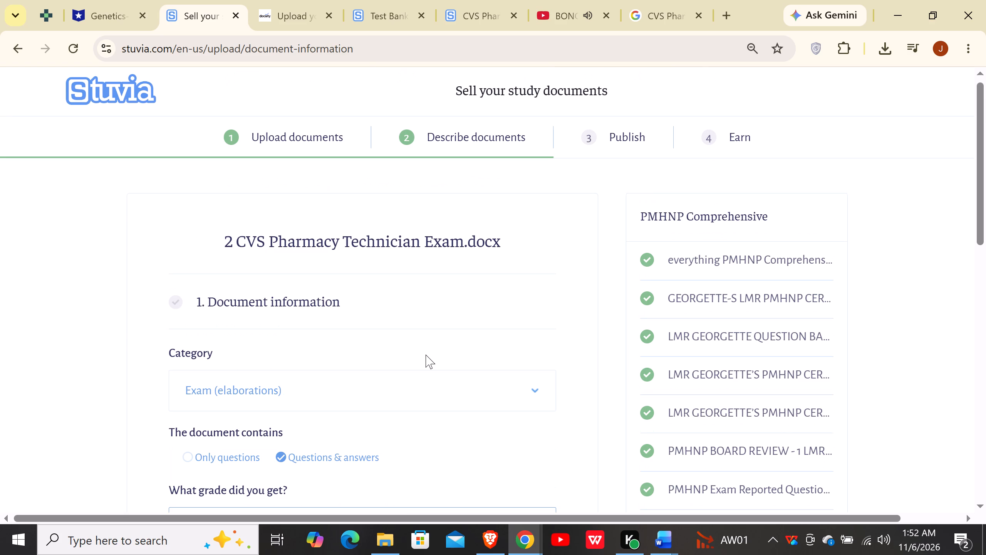
pyautogui.scroll(-3, 426, 355)
pyautogui.click(411, 369)
pyautogui.scroll(-2, 547, 344)
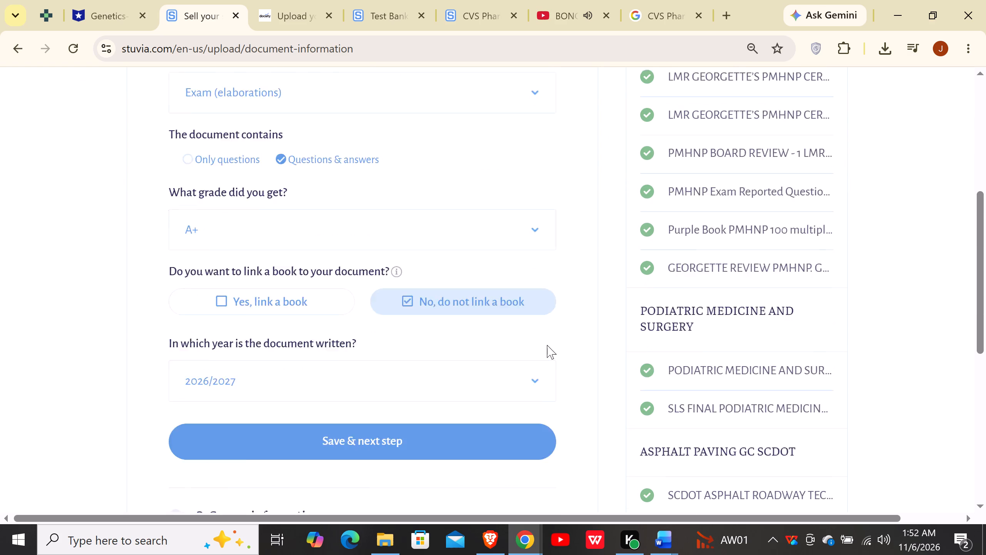
pyautogui.click(495, 357)
# Save the course information without an exam date.
pyautogui.scroll(-2, 495, 357)
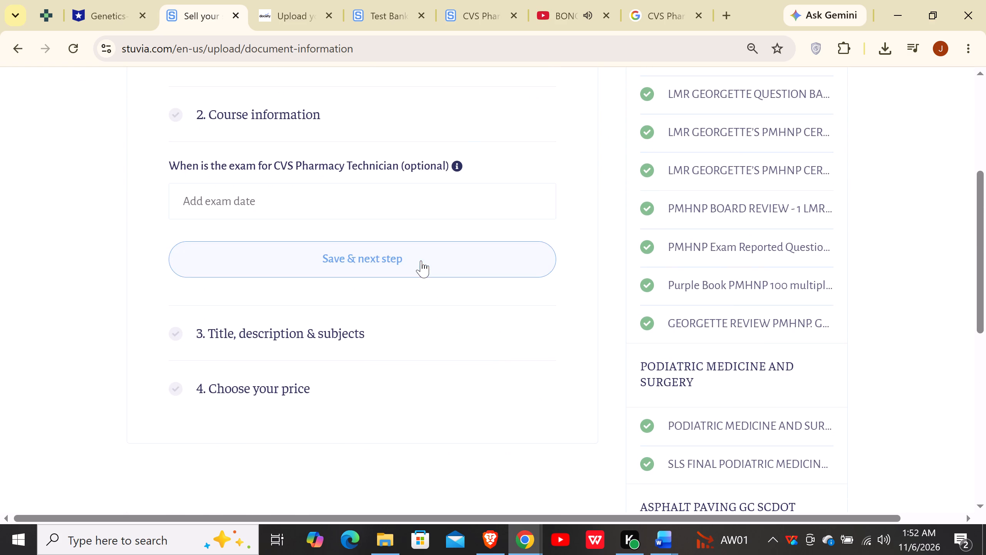
pyautogui.click(421, 261)
# Copy "CVS Pharmacy Technician Exam" from the file name heading and enter it as the keyword text.
pyautogui.scroll(-2, 421, 261)
pyautogui.scroll(2, 422, 251)
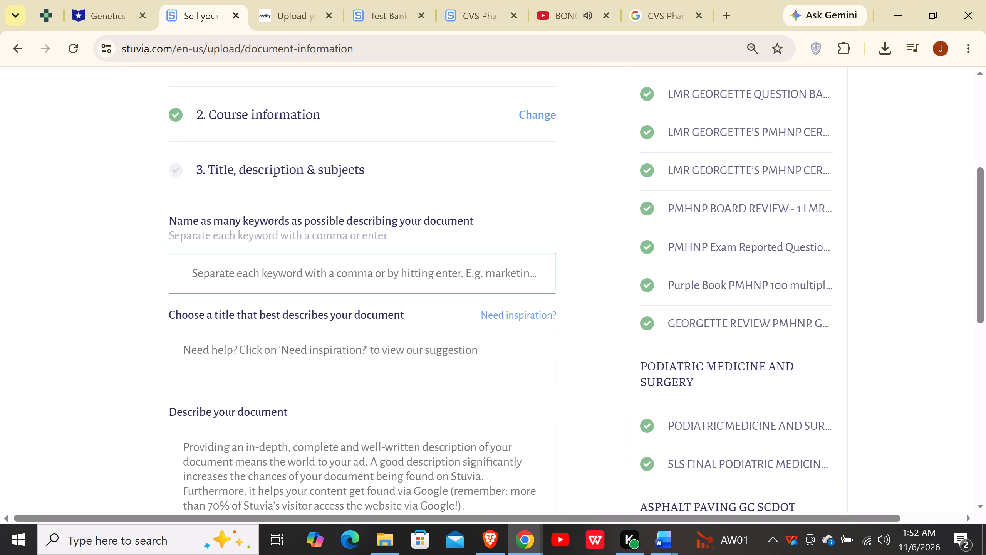
pyautogui.click(382, 274)
pyautogui.scroll(4, 384, 272)
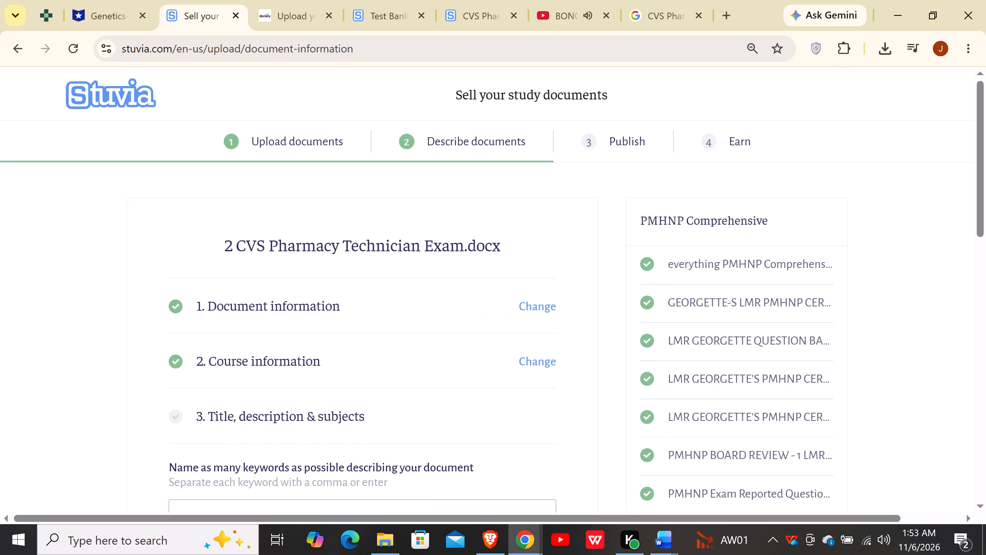
pyautogui.moveTo(464, 245); pyautogui.dragTo(248, 252)
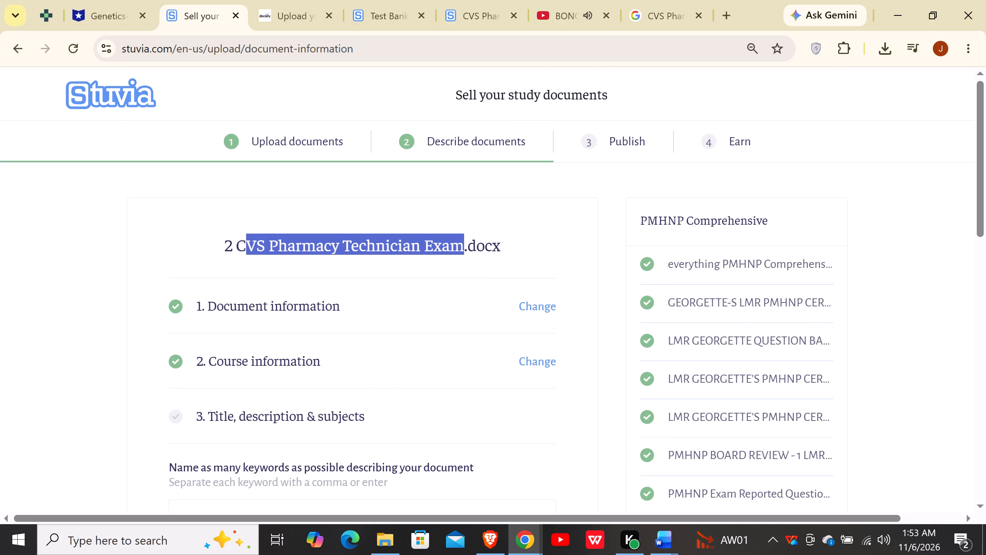
pyautogui.moveTo(248, 252); pyautogui.dragTo(240, 245)
pyautogui.hotkey('ctrl', 'c')
pyautogui.scroll(-2, 408, 299)
pyautogui.click(351, 362)
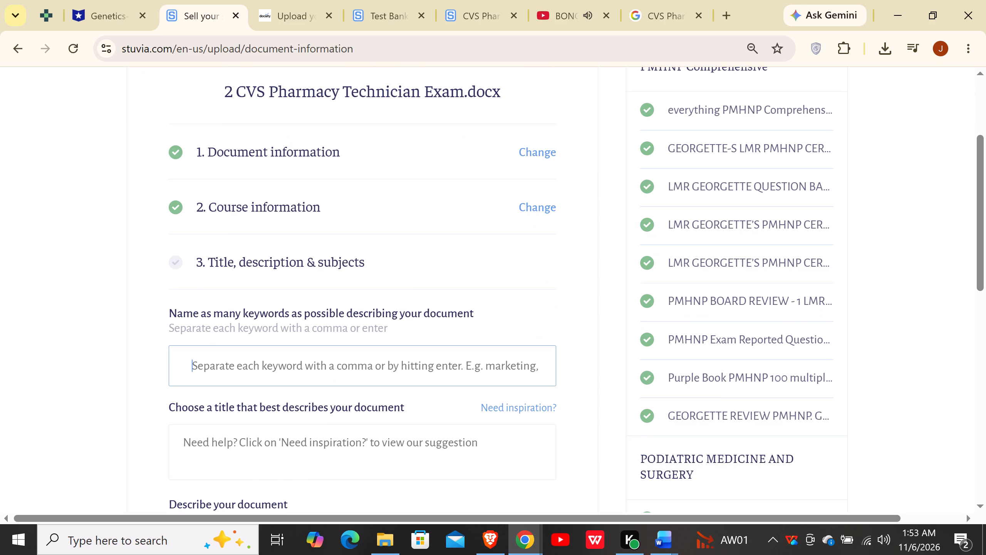
pyautogui.hotkey('ctrl', 'v')
# Set the document title to "CVS Pharmacy Technician Exam 2".
pyautogui.scroll(-3, 361, 357)
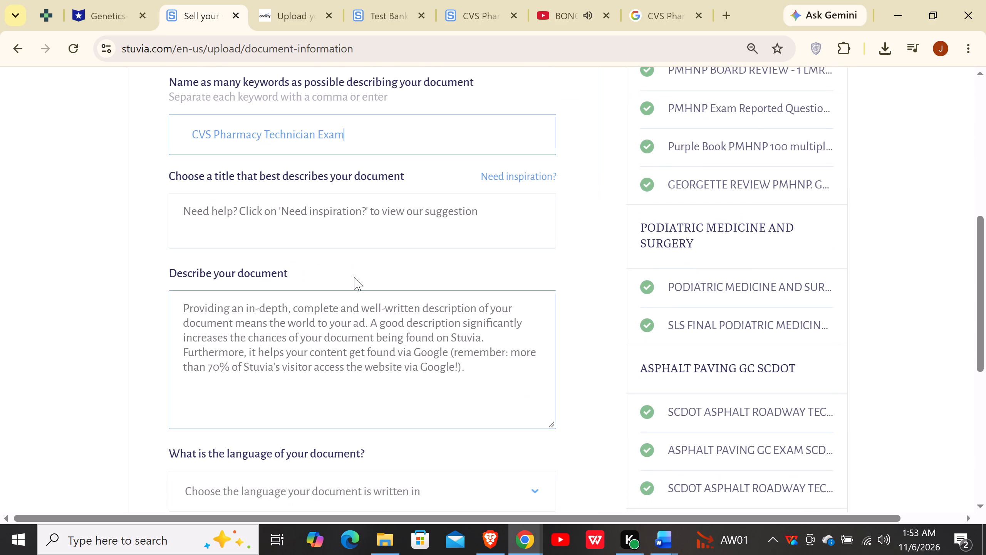
pyautogui.click(345, 218)
pyautogui.hotkey('ctrl', 'v')
pyautogui.press('space')
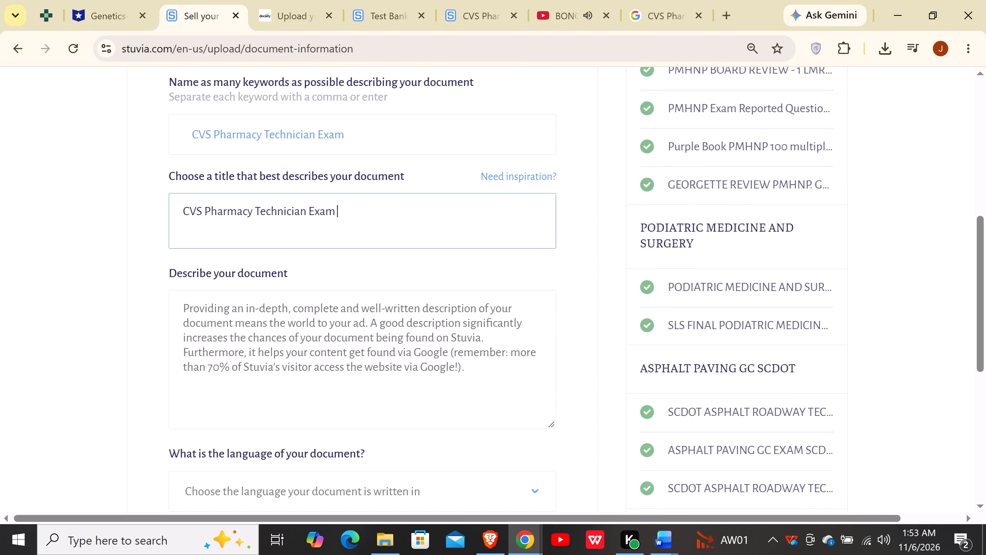
pyautogui.write('2')
# Fill the description with "CVS Pharmacy Technician Exam" followed by the description paragraph copied from the existing Stuvia study guide listing.
pyautogui.click(355, 338)
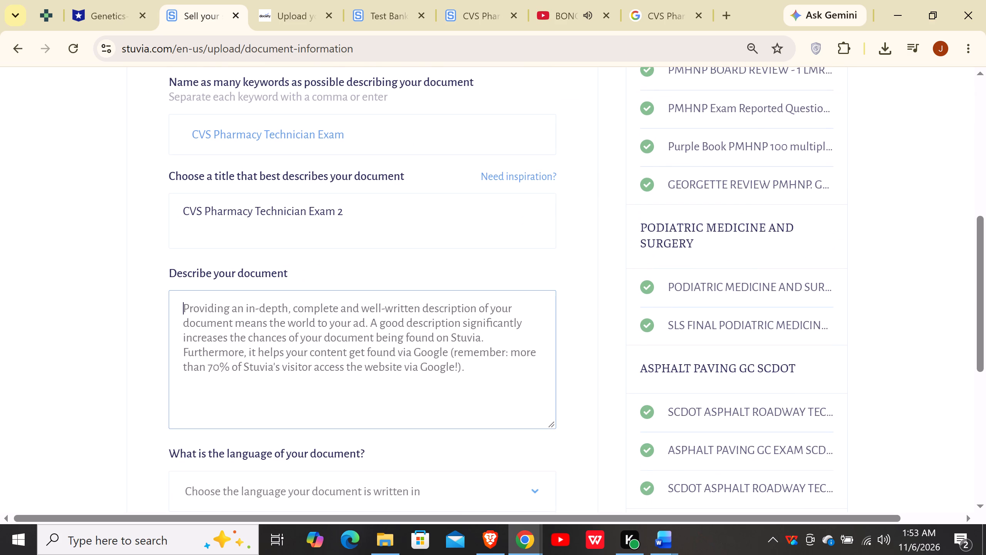
pyautogui.hotkey('ctrl', 'v')
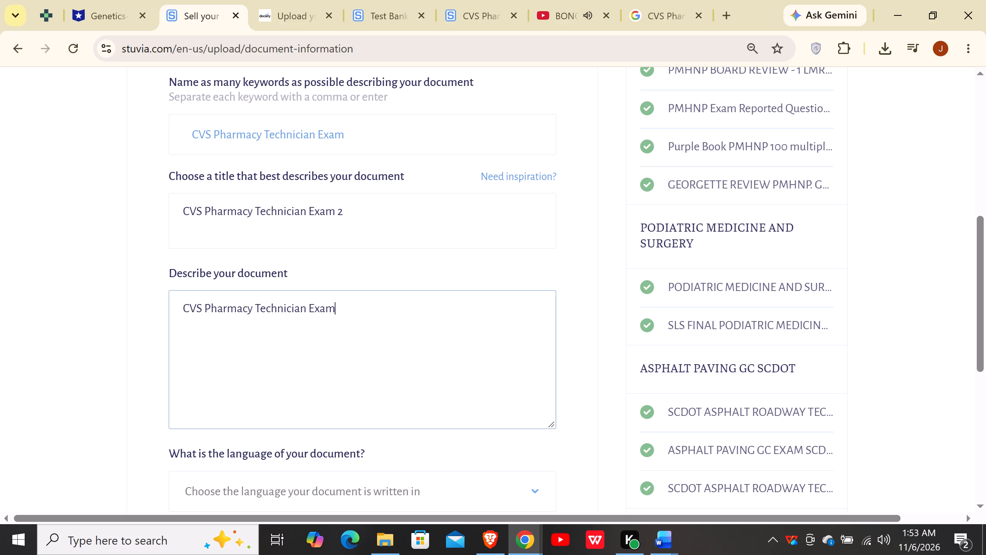
pyautogui.click(486, 18)
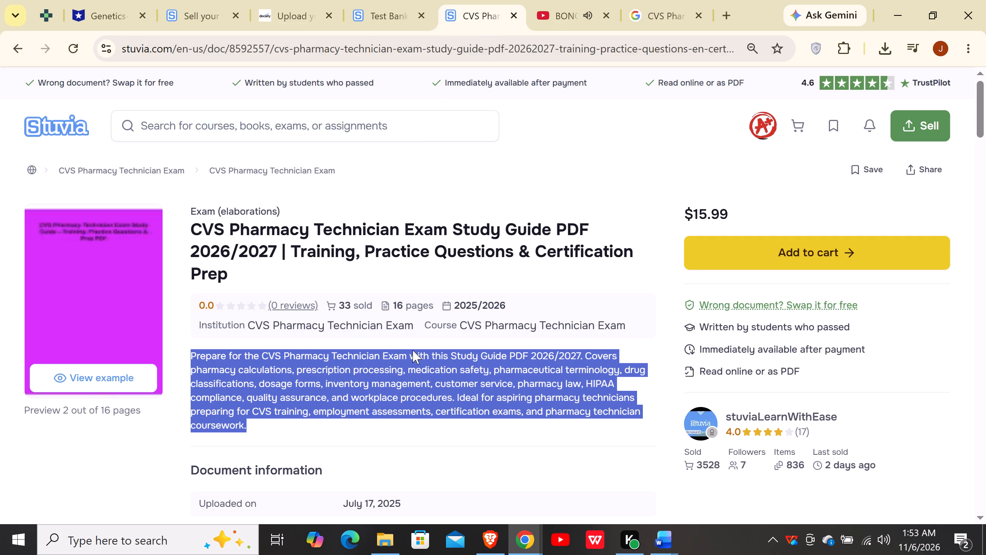
pyautogui.hotkey('ctrl', 'c')
pyautogui.click(193, 11)
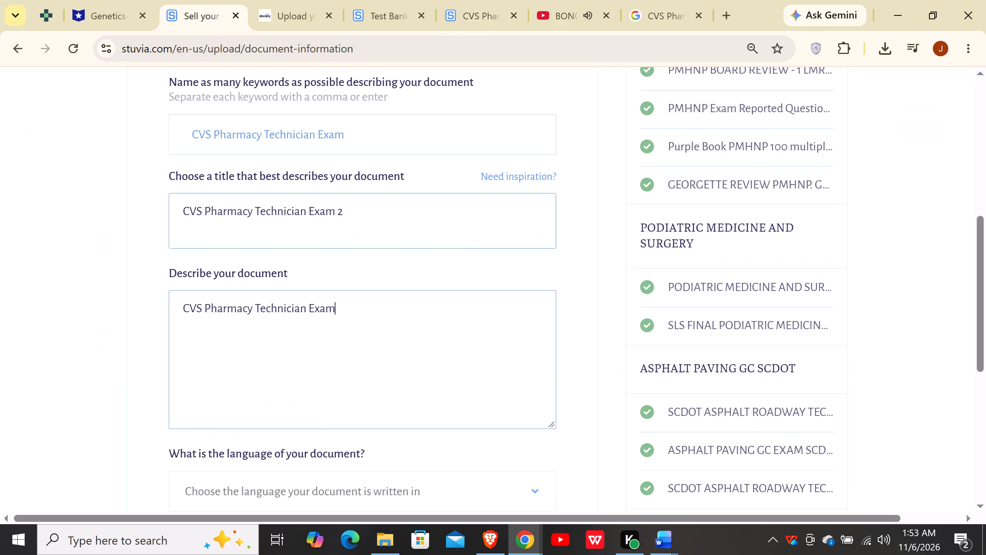
pyautogui.hotkey('ctrl', 'v')
# Set the document language to English and try to save the title, description and subjects section.
pyautogui.scroll(-2, 386, 375)
pyautogui.click(386, 341)
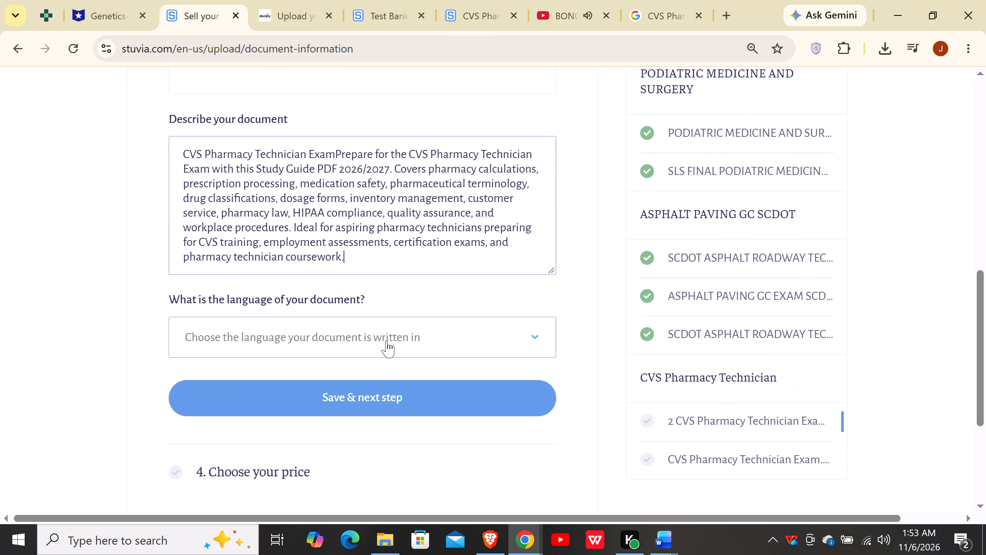
pyautogui.click(240, 216)
pyautogui.click(372, 394)
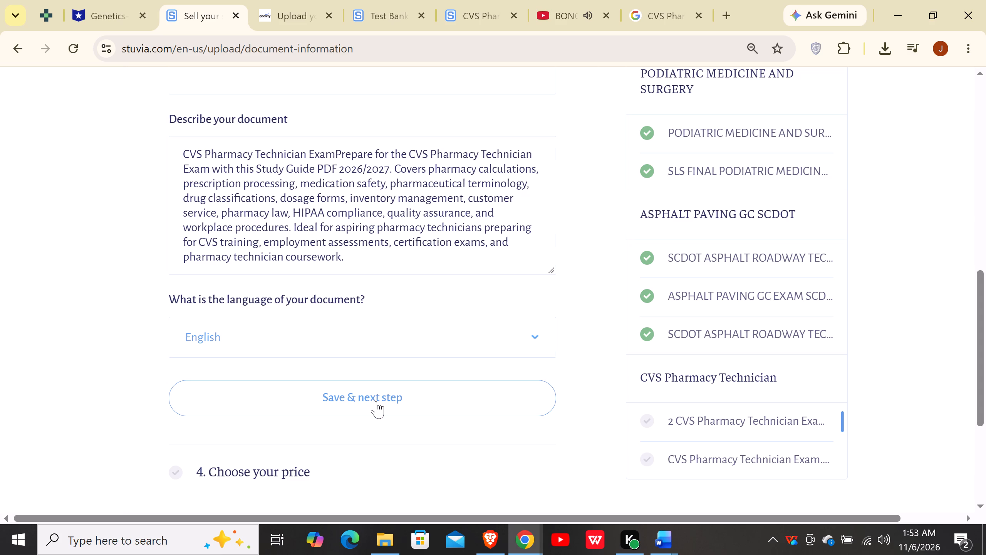
pyautogui.click(376, 401)
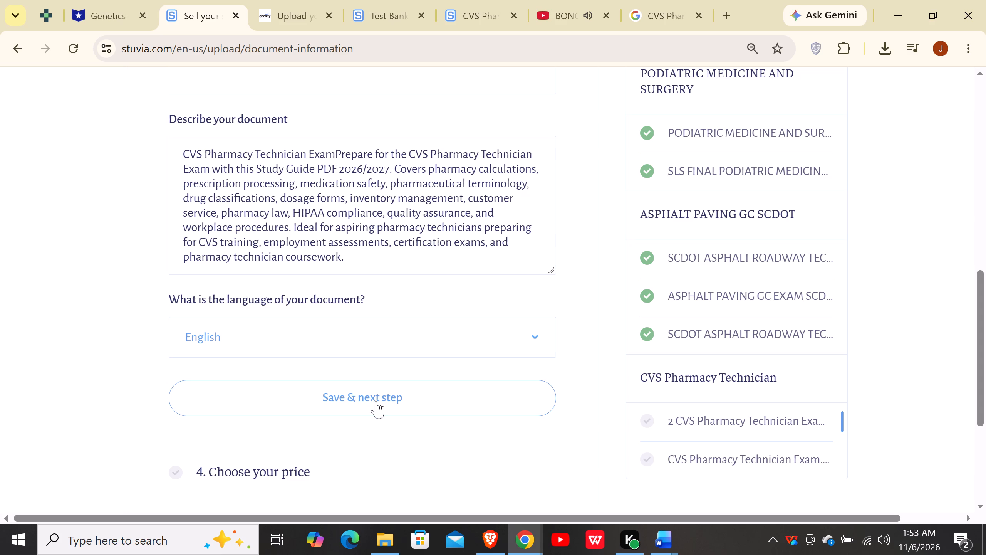
pyautogui.doubleClick(376, 401)
# Add the entered text as the keyword "cvs pharmacy technician exam" and save the title, description and subjects section.
pyautogui.scroll(5, 376, 392)
pyautogui.click(394, 368)
pyautogui.press('Return')
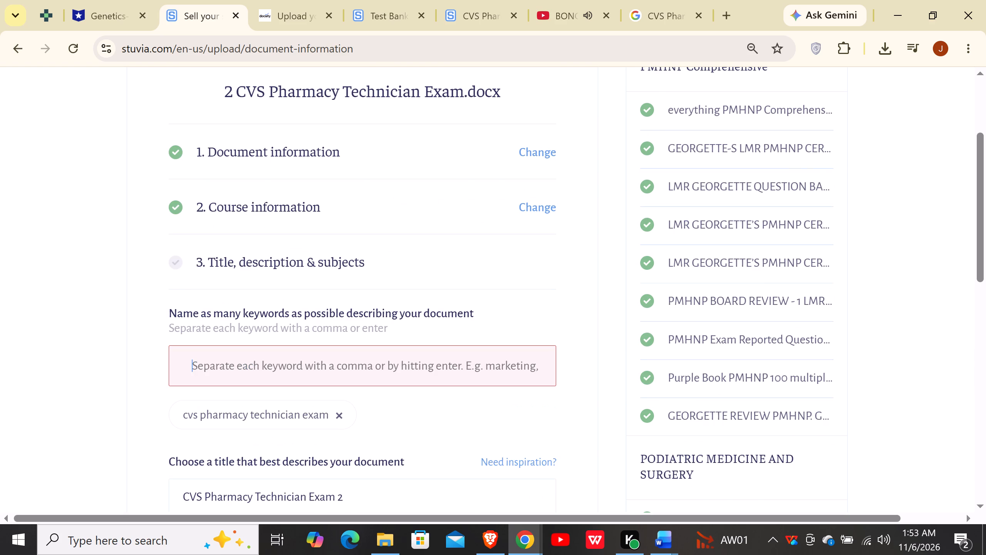
pyautogui.scroll(-8, 391, 371)
pyautogui.click(372, 222)
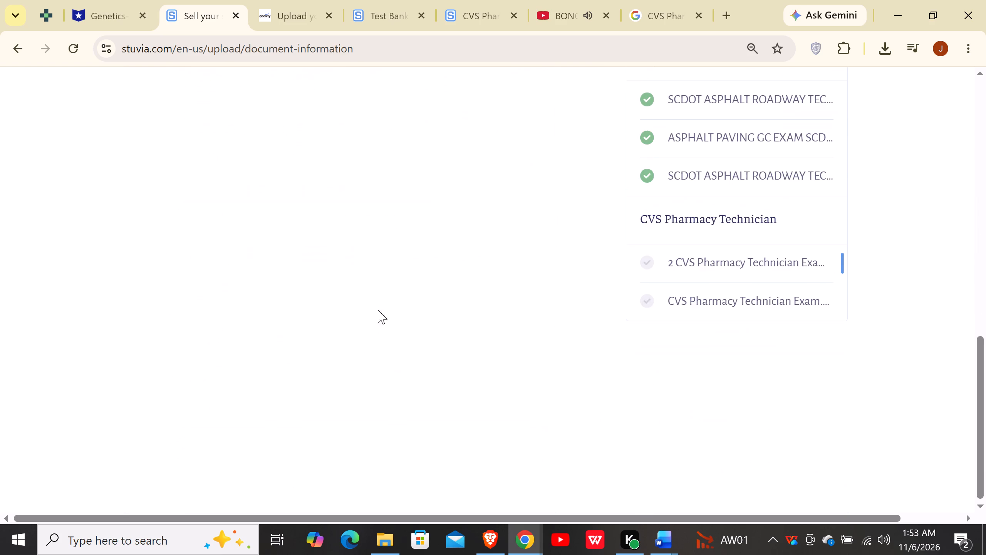
# Set the price to 15.00, then save and publish 2 CVS Pharmacy Technician Exam.docx.
pyautogui.scroll(5, 380, 326)
pyautogui.tripleClick(257, 239)
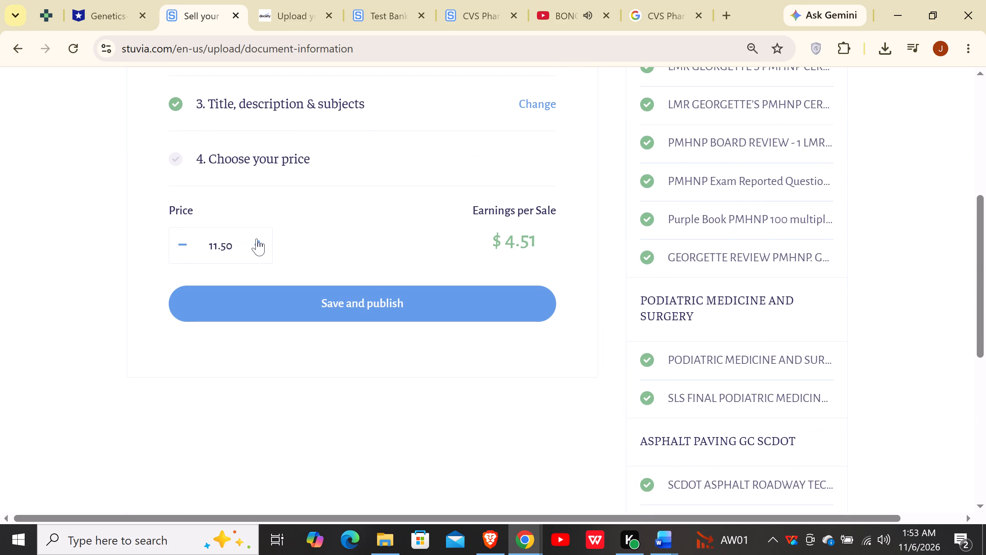
pyautogui.tripleClick(257, 239)
pyautogui.tripleClick(257, 239)
pyautogui.click(255, 239)
pyautogui.click(294, 304)
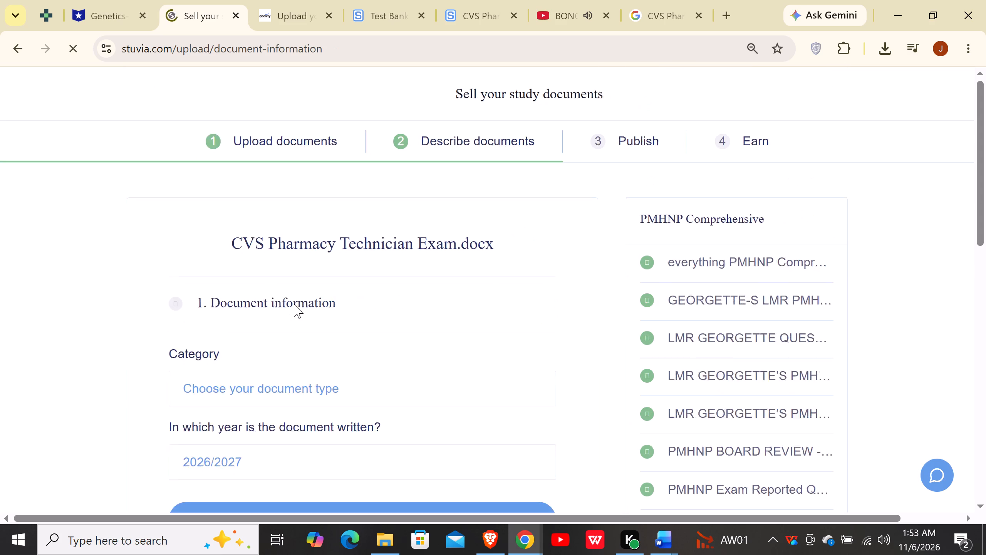
# For CVS Pharmacy Technician Exam.docx, set Exam (elaborations), Questions & answers, grade A+ and no linked book, and save the document information.
pyautogui.scroll(-1, 293, 304)
pyautogui.click(395, 318)
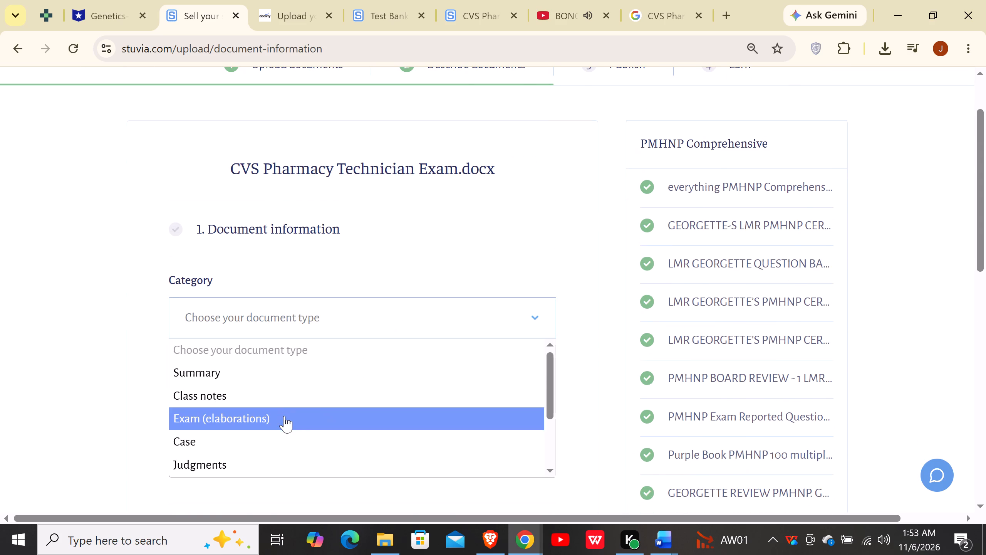
pyautogui.click(284, 417)
pyautogui.scroll(-2, 313, 390)
pyautogui.click(279, 225)
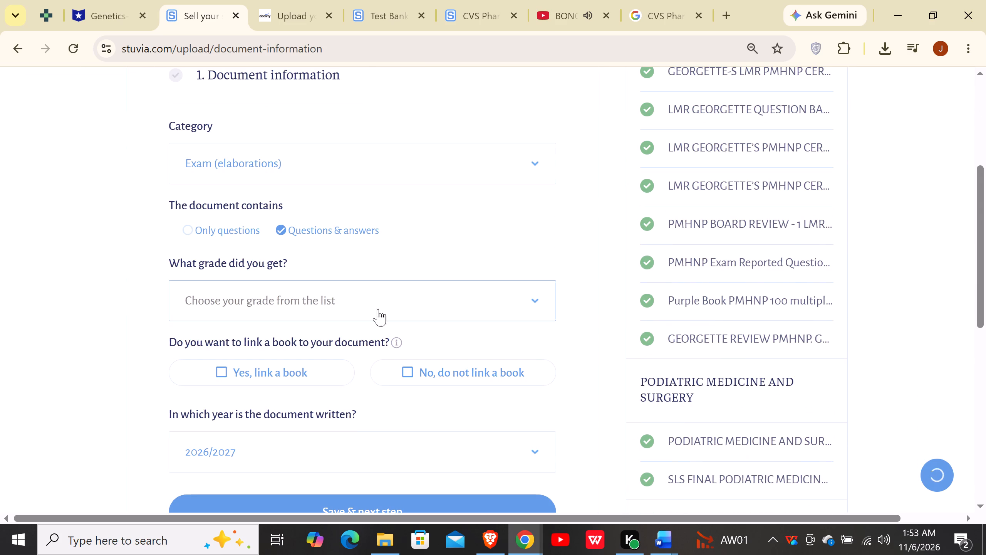
pyautogui.click(384, 312)
pyautogui.click(346, 350)
pyautogui.click(401, 371)
pyautogui.scroll(-2, 416, 372)
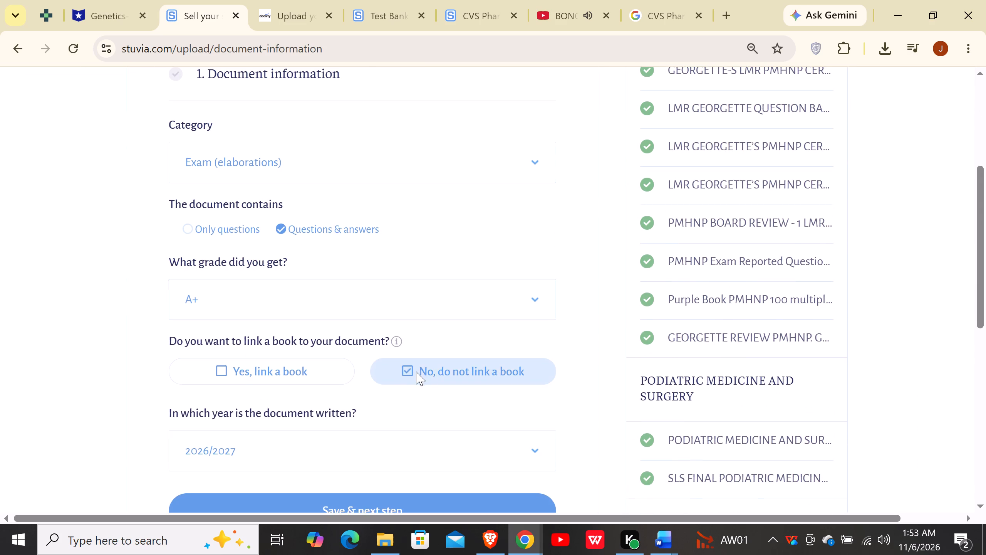
pyautogui.click(402, 368)
# Save this document's course information without an exam date.
pyautogui.scroll(1, 402, 368)
pyautogui.scroll(-1, 402, 367)
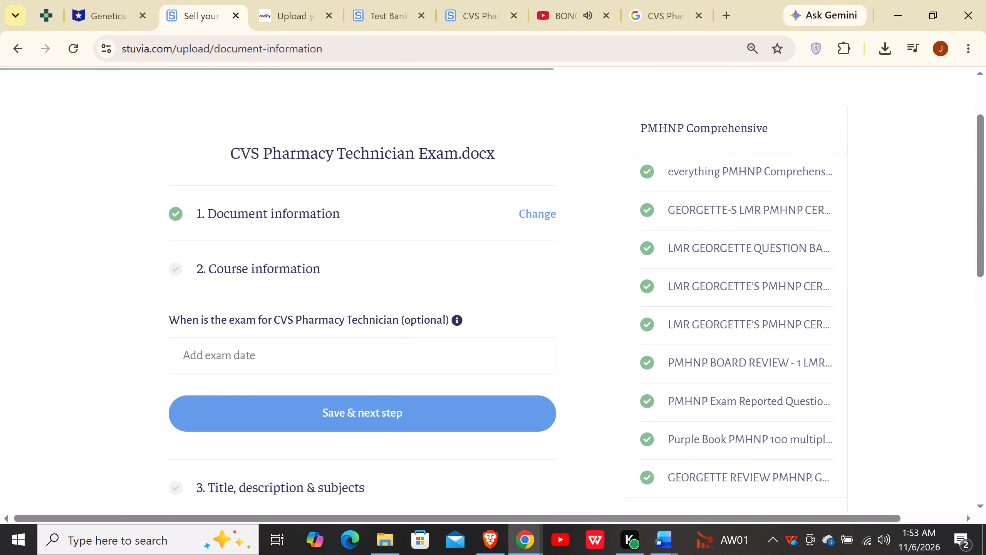
pyautogui.click(362, 409)
# Copy "CVS Pharmacy Technician Exam" from the file name heading and add it as a keyword.
pyautogui.scroll(-2, 364, 403)
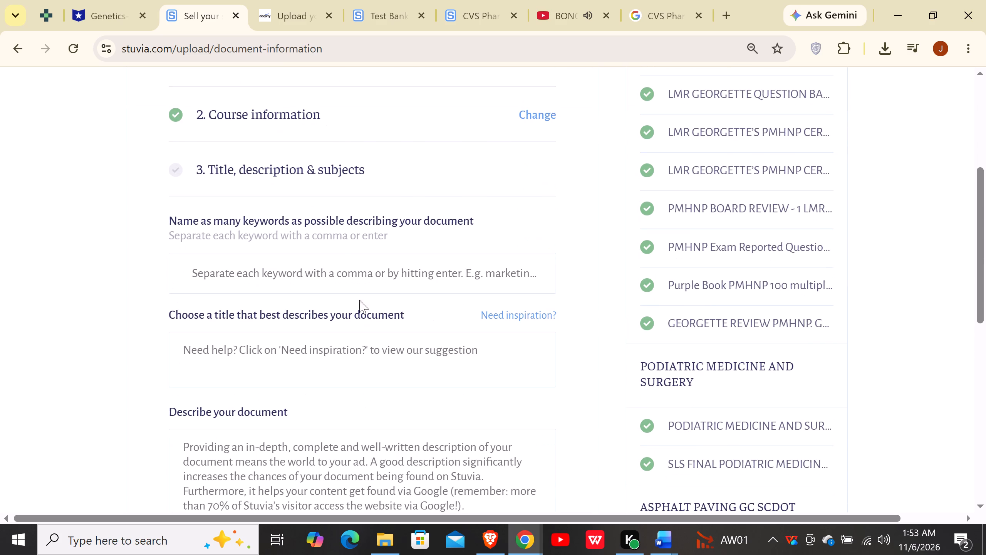
pyautogui.click(362, 274)
pyautogui.scroll(4, 362, 274)
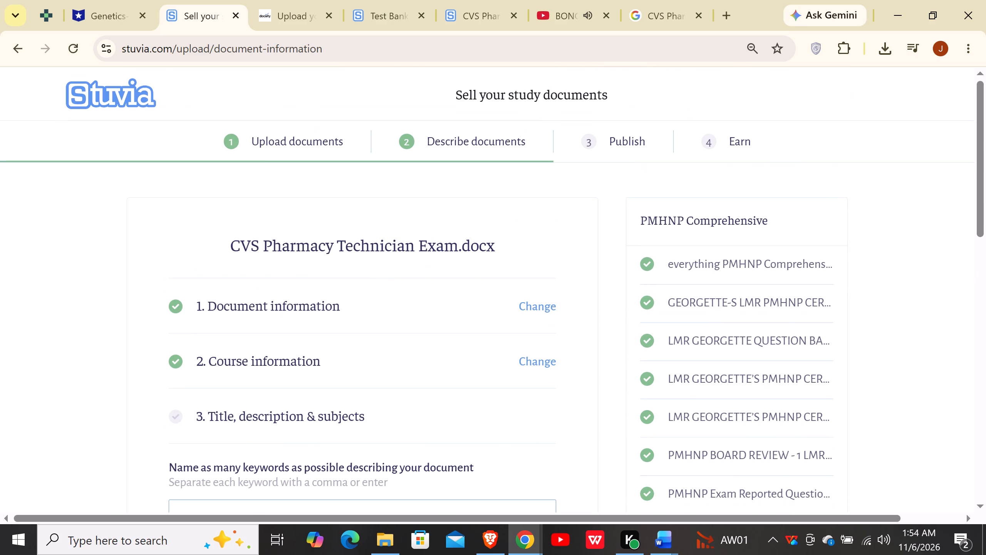
pyautogui.moveTo(459, 244); pyautogui.dragTo(231, 239)
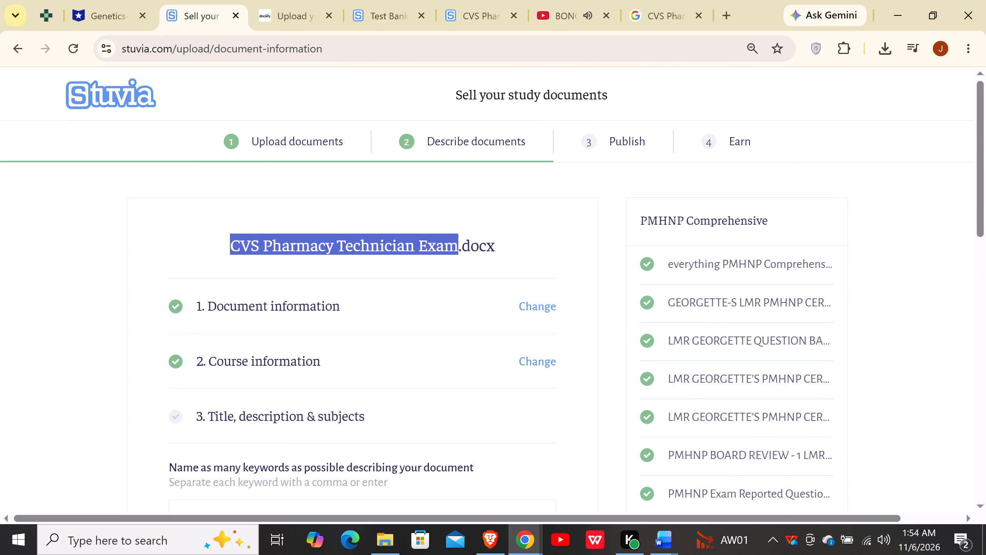
pyautogui.rightClick(266, 244)
pyautogui.click(319, 266)
pyautogui.scroll(-2, 322, 278)
pyautogui.click(324, 352)
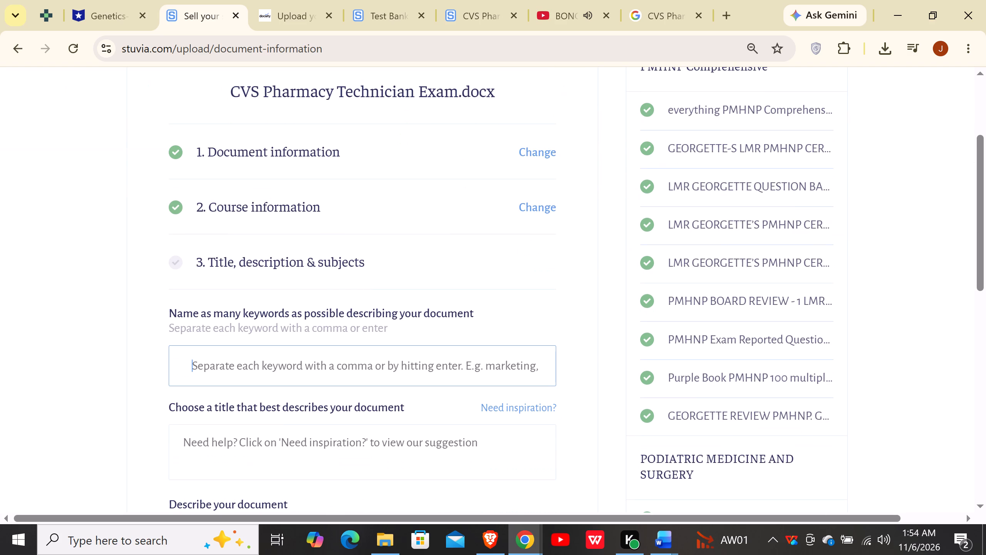
pyautogui.hotkey('ctrl', 'v')
pyautogui.press('Return')
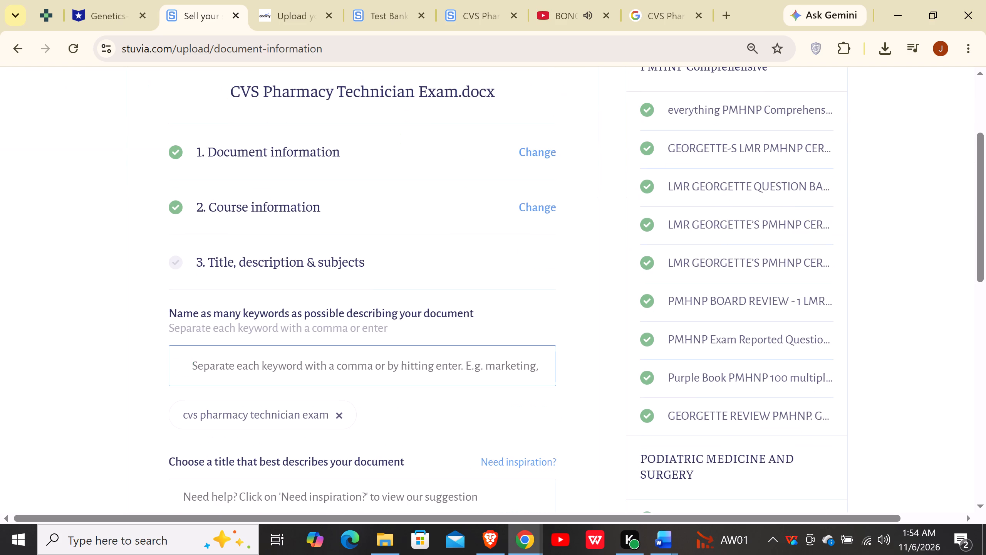
# Add "prescriptions" as a keyword for the document.
pyautogui.press('p')
pyautogui.write('rscr')
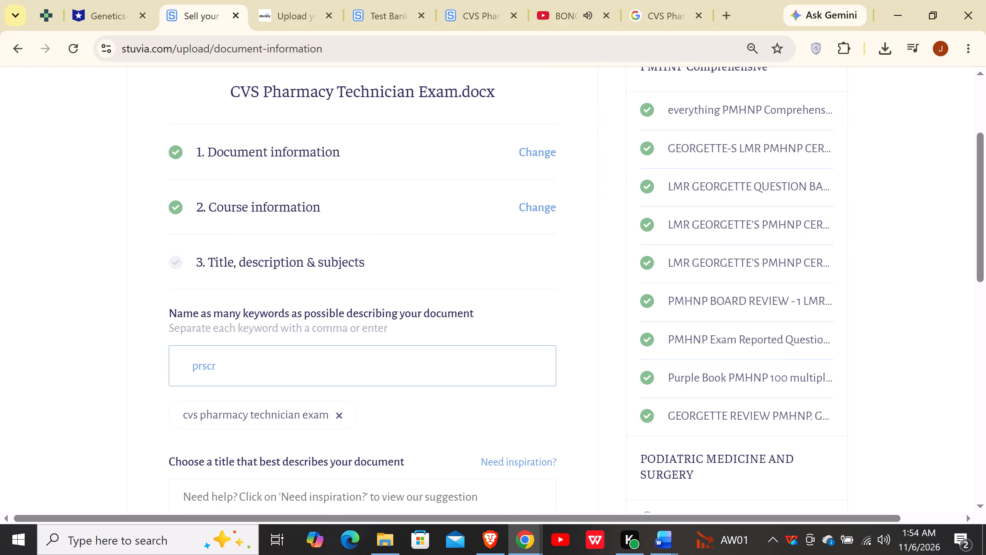
pyautogui.press('BackSpace')
pyautogui.press('BackSpace')
pyautogui.press('BackSpace')
pyautogui.write('escriptio')
pyautogui.press('n')
pyautogui.press('s')
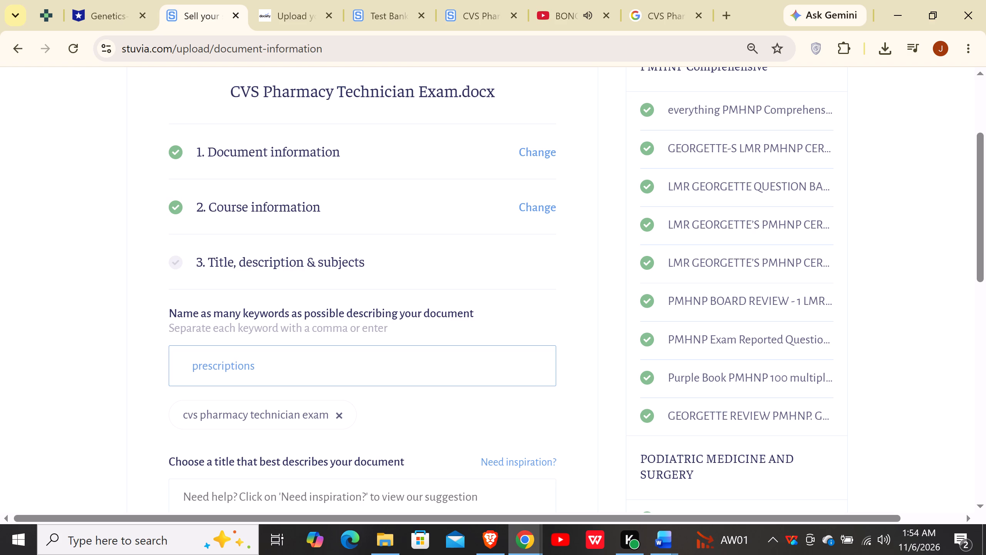
pyautogui.press('Return')
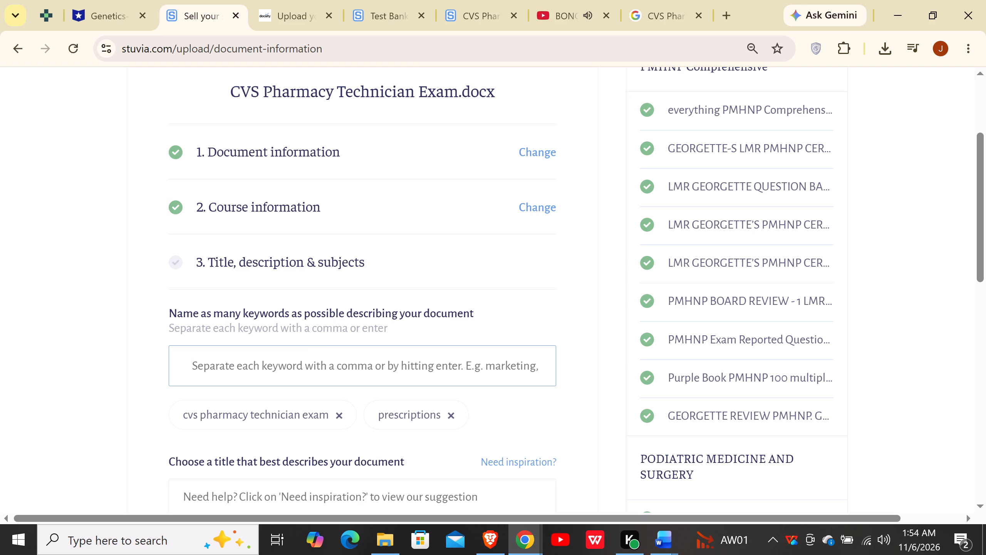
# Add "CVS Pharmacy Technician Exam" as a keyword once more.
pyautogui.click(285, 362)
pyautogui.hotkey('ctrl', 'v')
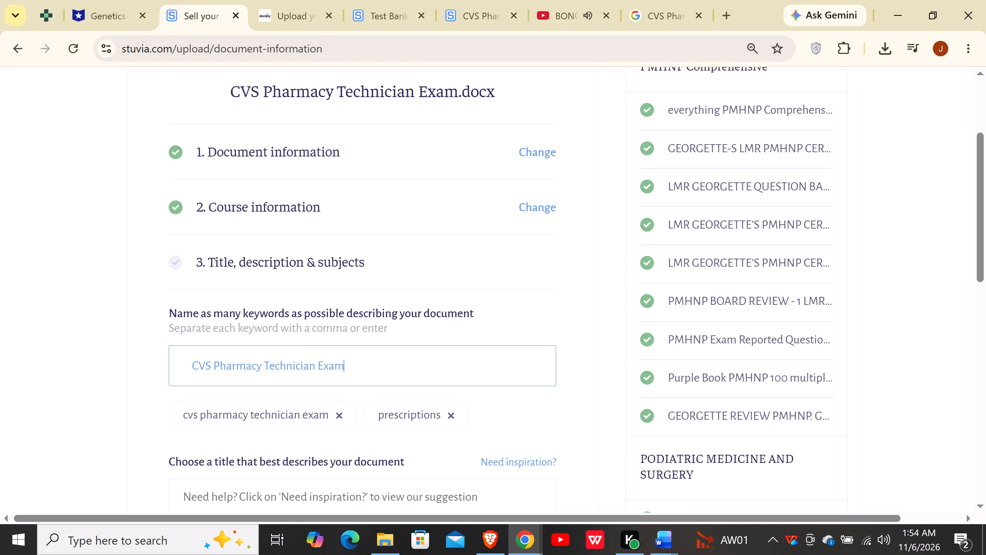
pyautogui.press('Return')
# Copy "pharmacy calculations" from the description of the published CVS Pharmacy Technician Exam Study Guide listing and return to the keyword form.
pyautogui.scroll(-3, 331, 344)
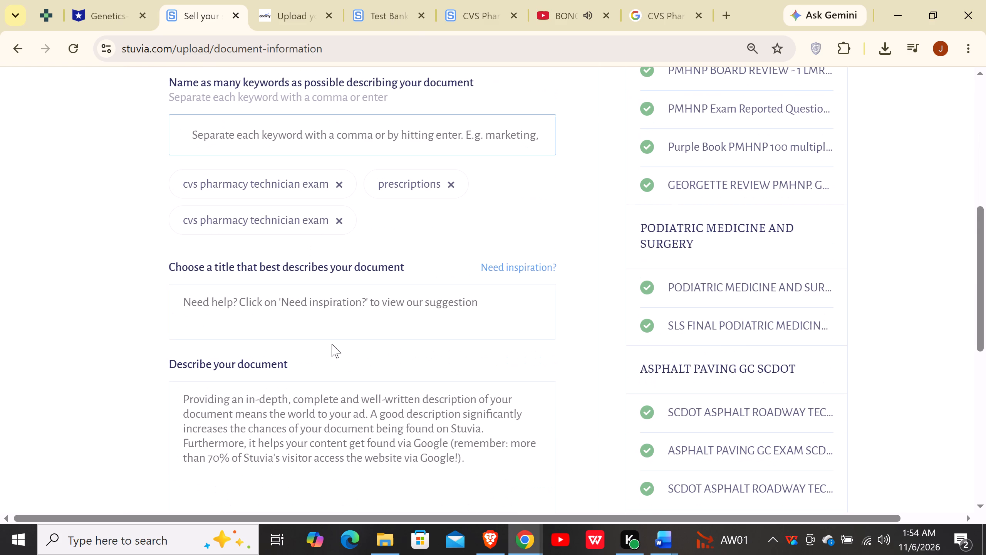
pyautogui.click(469, 8)
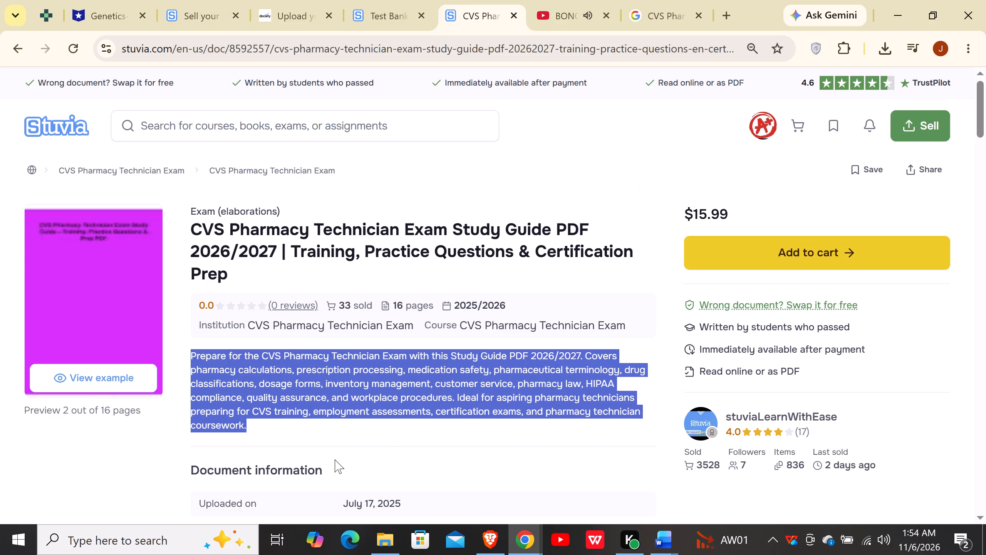
pyautogui.click(385, 433)
pyautogui.moveTo(292, 368); pyautogui.dragTo(184, 377)
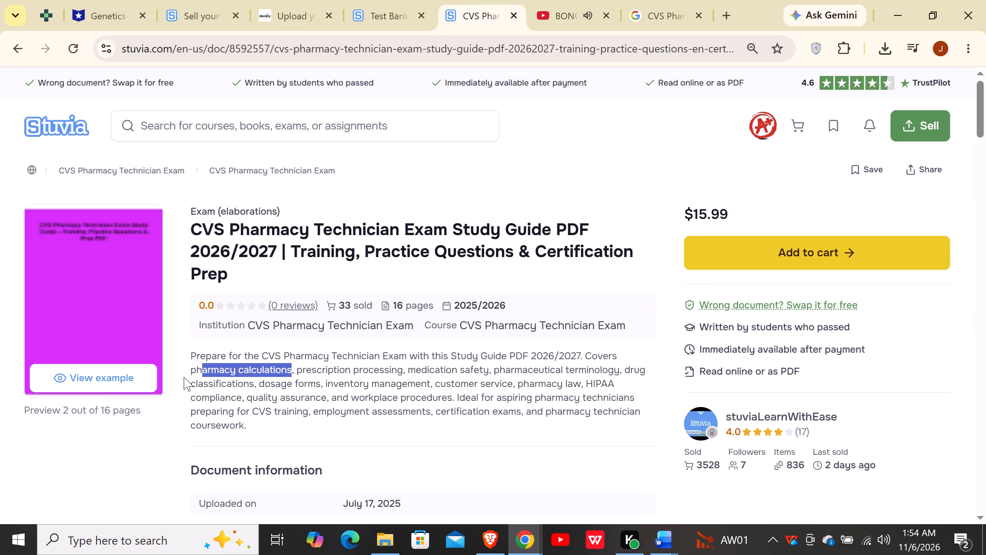
pyautogui.moveTo(184, 377); pyautogui.dragTo(183, 377)
pyautogui.rightClick(209, 368)
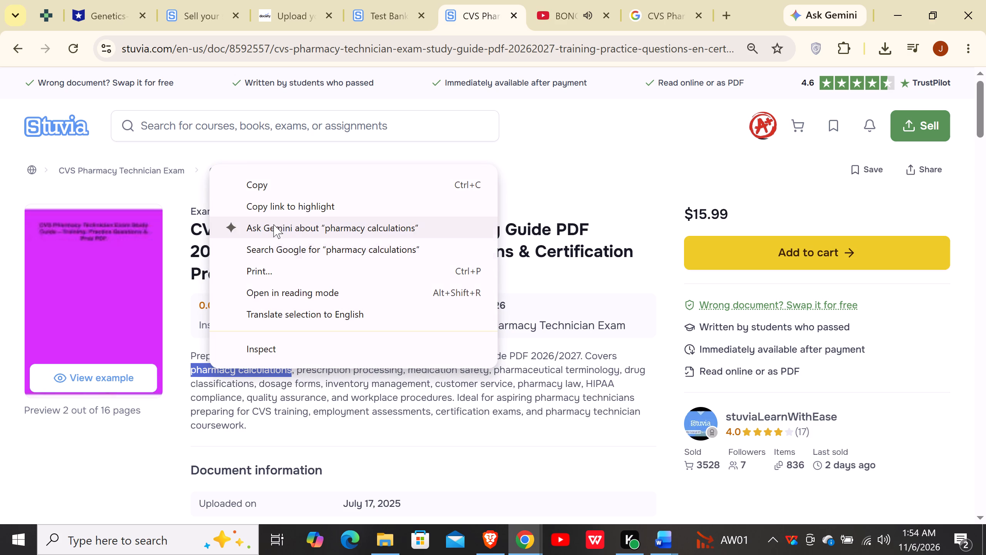
pyautogui.hotkey('ctrl', 'c')
pyautogui.click(185, 22)
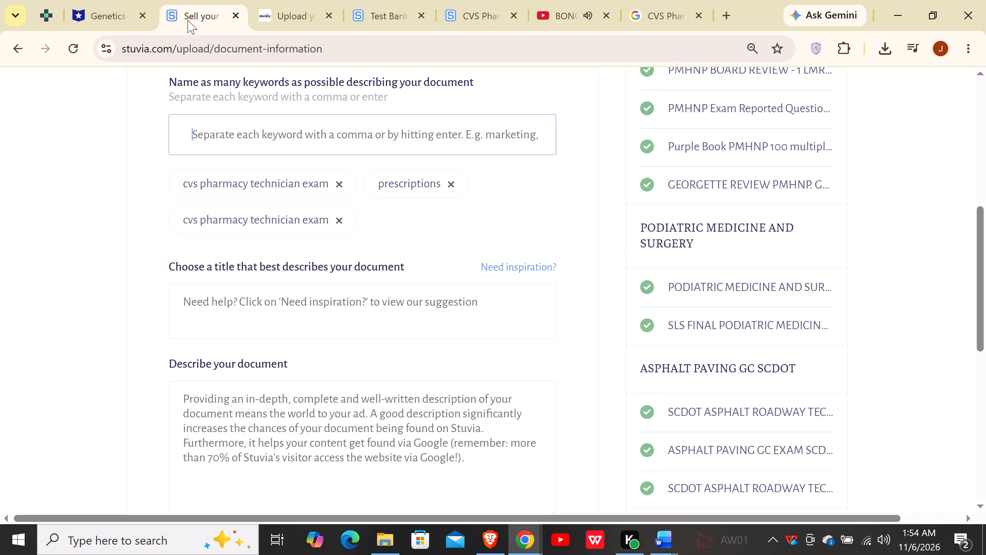
pyautogui.click(315, 126)
pyautogui.hotkey('ctrl', 'v')
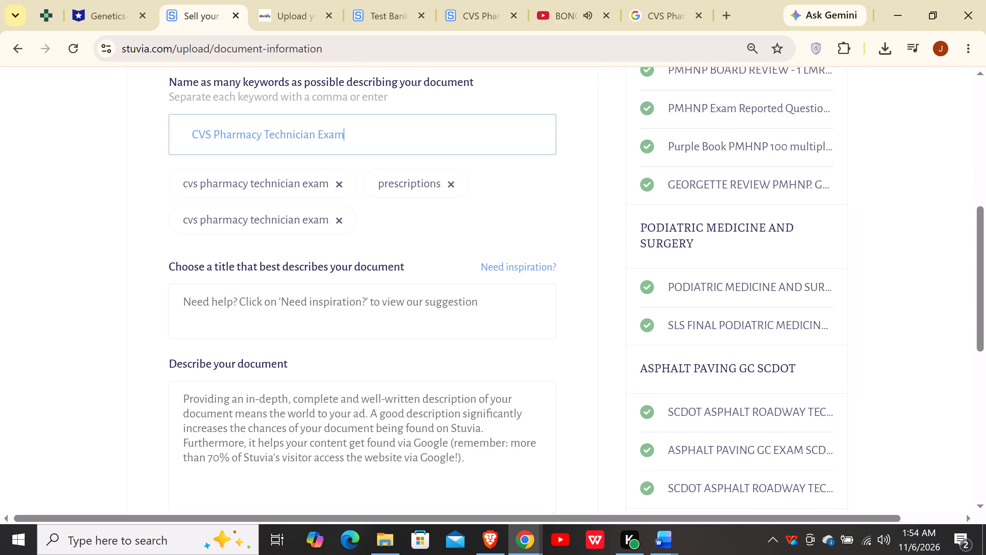
pyautogui.click(468, 10)
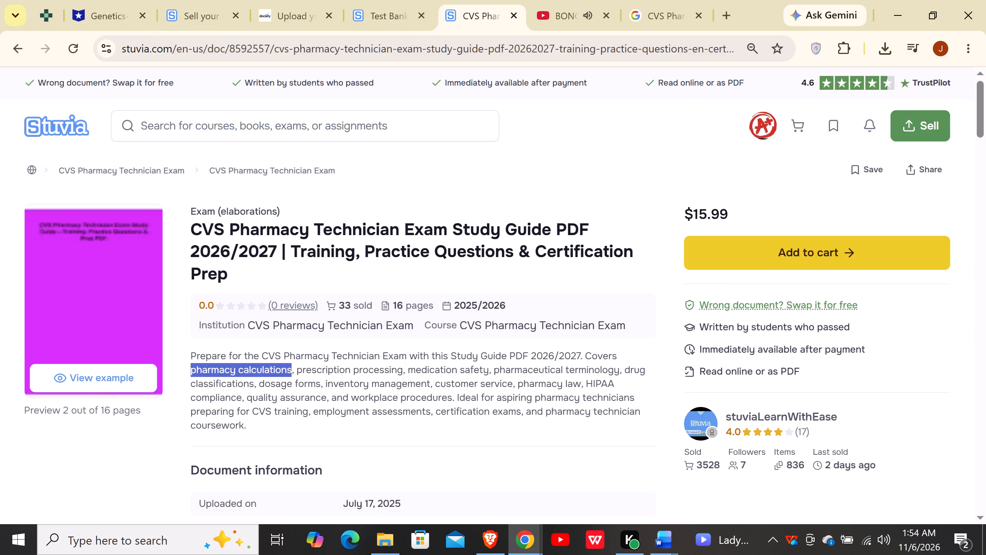
pyautogui.hotkey('ctrl', 'c')
pyautogui.click(198, 11)
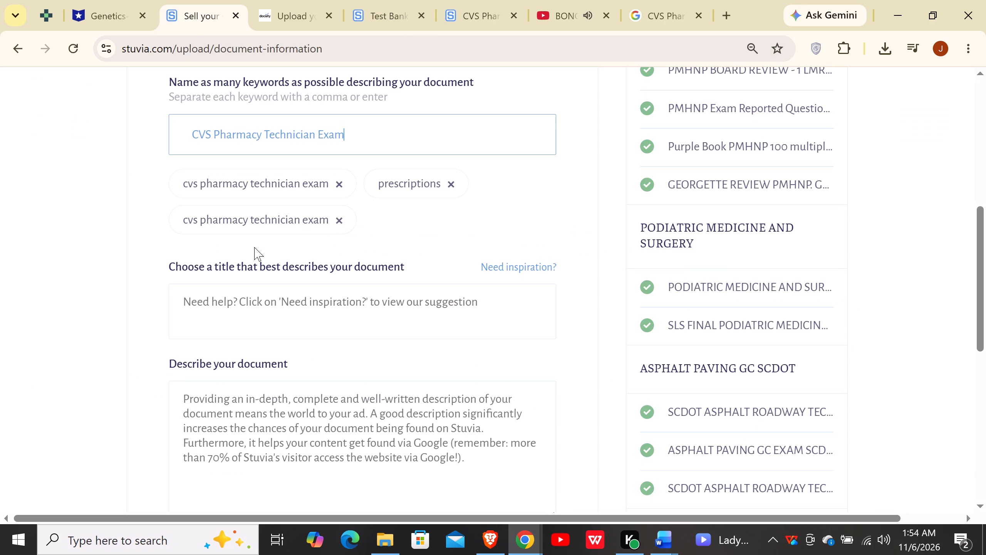
# Clear the text in the keyword box and delete the "cvs pharmacy technician exam" keywords.
pyautogui.press('BackSpace')
pyautogui.press('BackSpace')
pyautogui.press('BackSpace')
pyautogui.press('BackSpace')
pyautogui.press('BackSpace')
pyautogui.press('BackSpace')
pyautogui.press('BackSpace')
pyautogui.press('BackSpace')
pyautogui.press('BackSpace')
pyautogui.press('BackSpace')
pyautogui.press('BackSpace')
pyautogui.press('BackSpace')
pyautogui.press('BackSpace')
pyautogui.press('BackSpace')
pyautogui.press('BackSpace')
pyautogui.press('BackSpace')
pyautogui.press('BackSpace')
pyautogui.press('BackSpace')
pyautogui.press('BackSpace')
pyautogui.press('BackSpace')
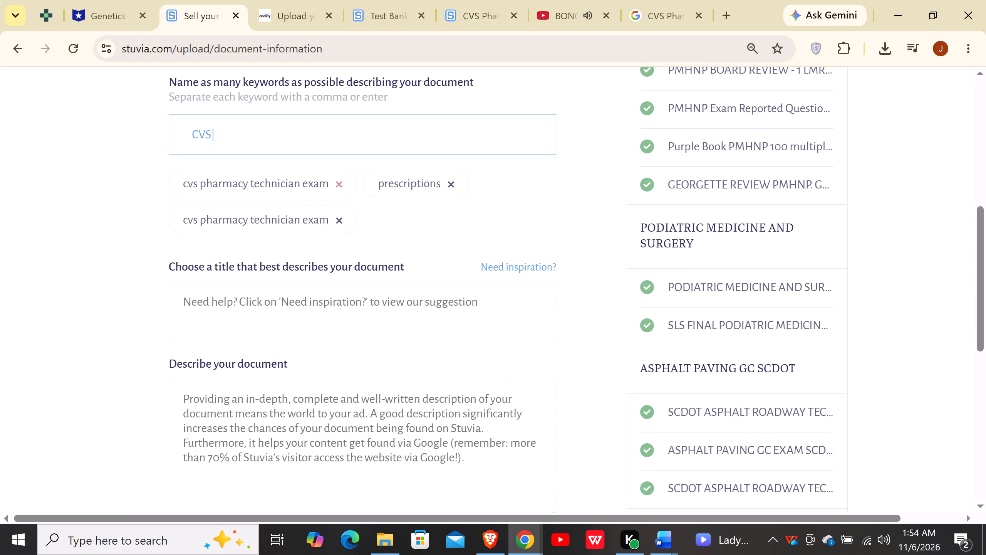
# Add the copied phrase "pharmacy calculations" as a keyword.
pyautogui.scroll(2, 320, 195)
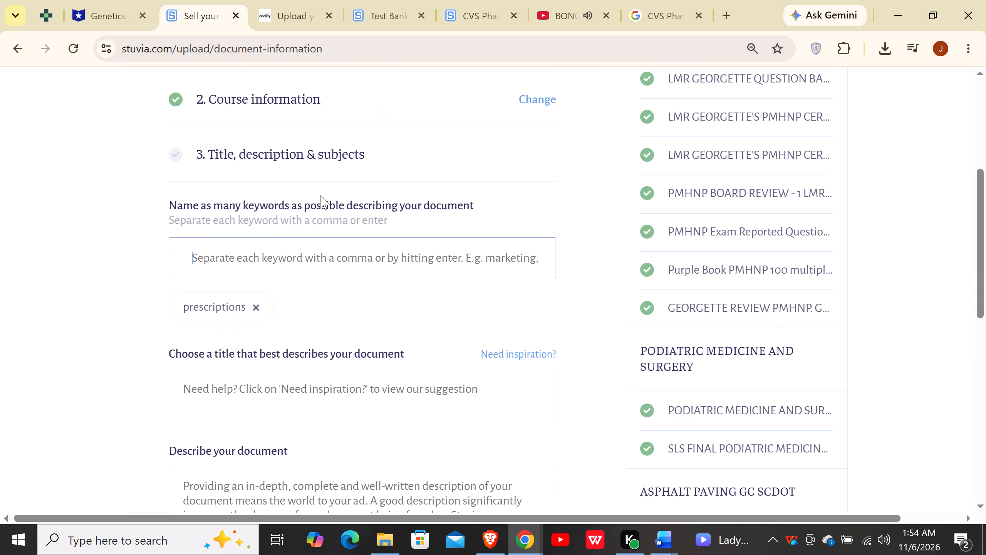
pyautogui.hotkey('ctrl', 'v')
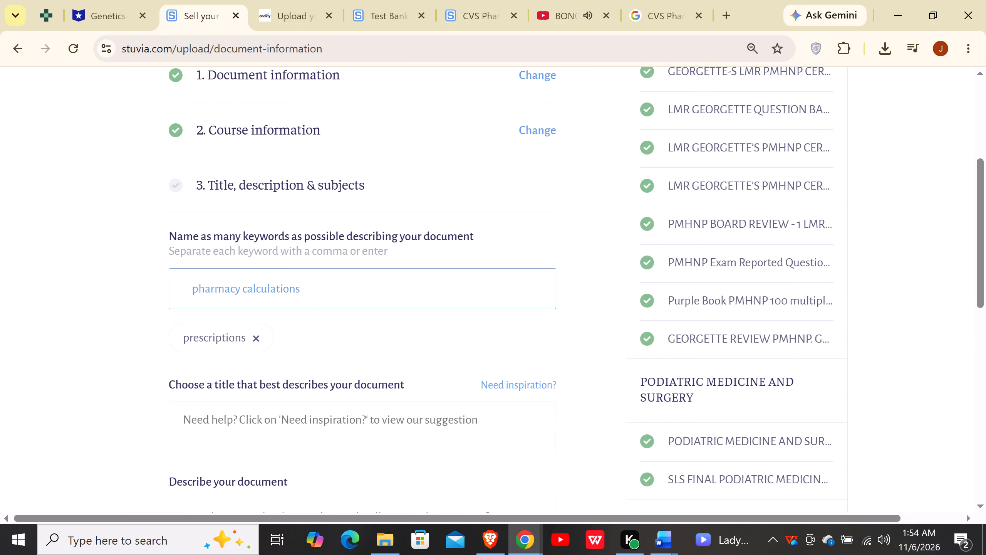
pyautogui.press('Return')
# Copy "prescription processing, medication safety" from the published study guide listing's description and add it as a keyword.
pyautogui.click(478, 17)
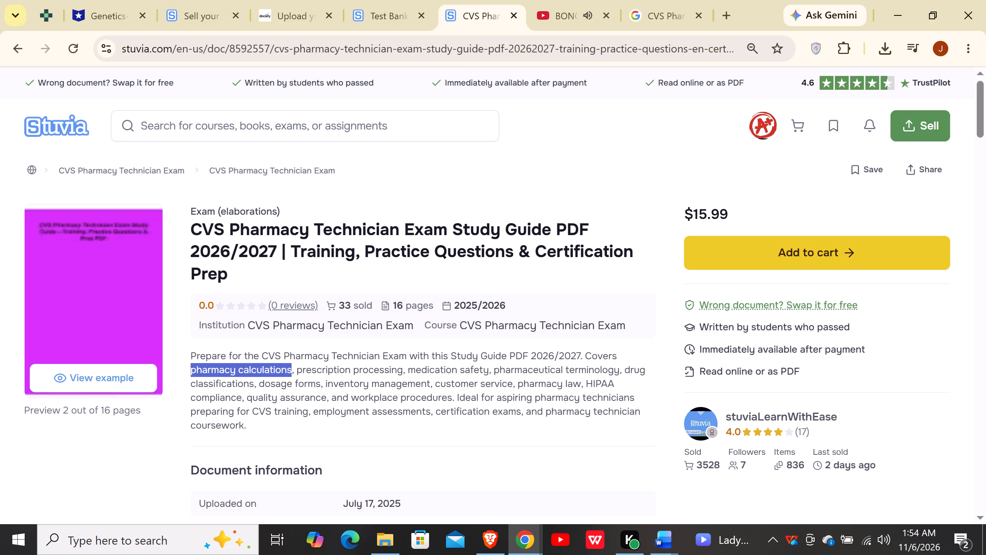
pyautogui.moveTo(297, 371); pyautogui.dragTo(365, 372)
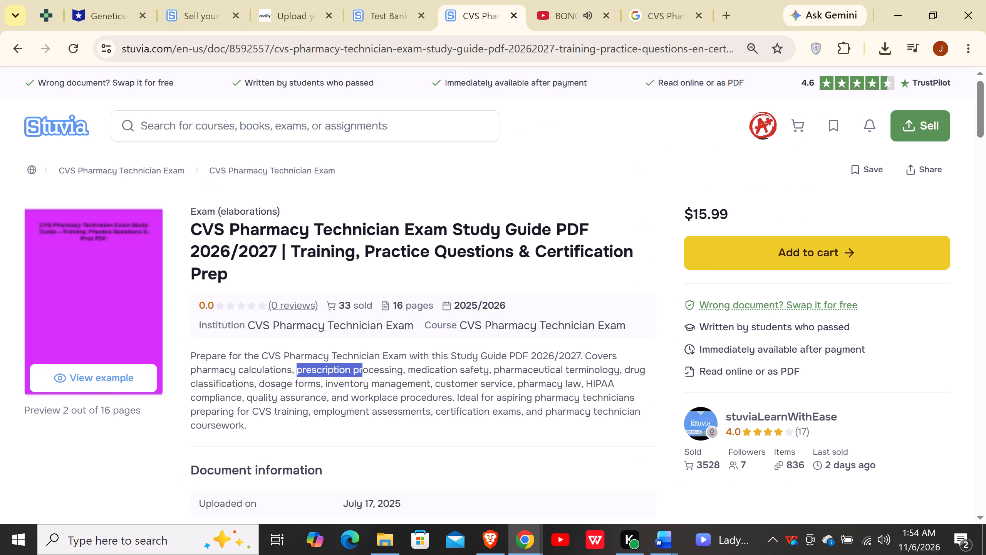
pyautogui.moveTo(365, 372); pyautogui.dragTo(405, 373)
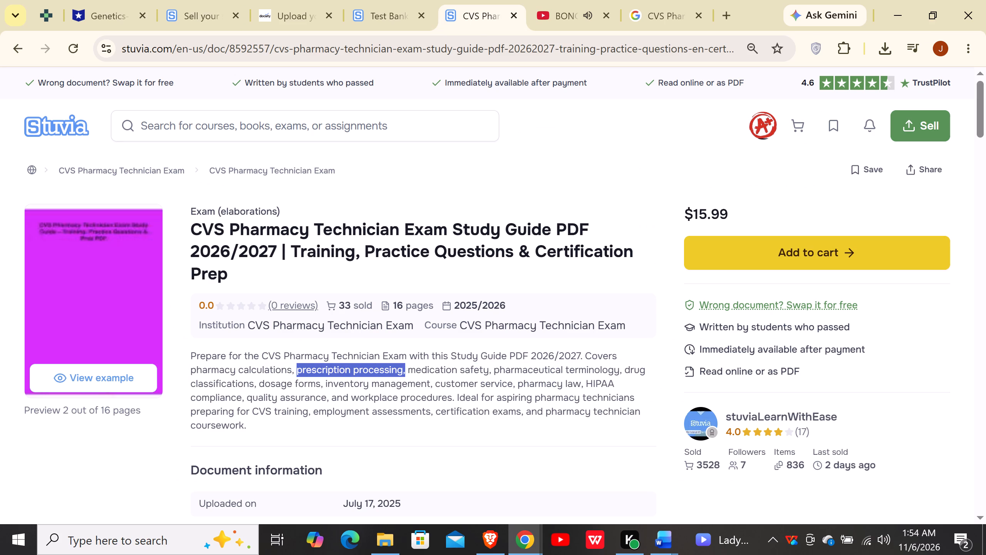
pyautogui.moveTo(405, 373); pyautogui.dragTo(490, 374)
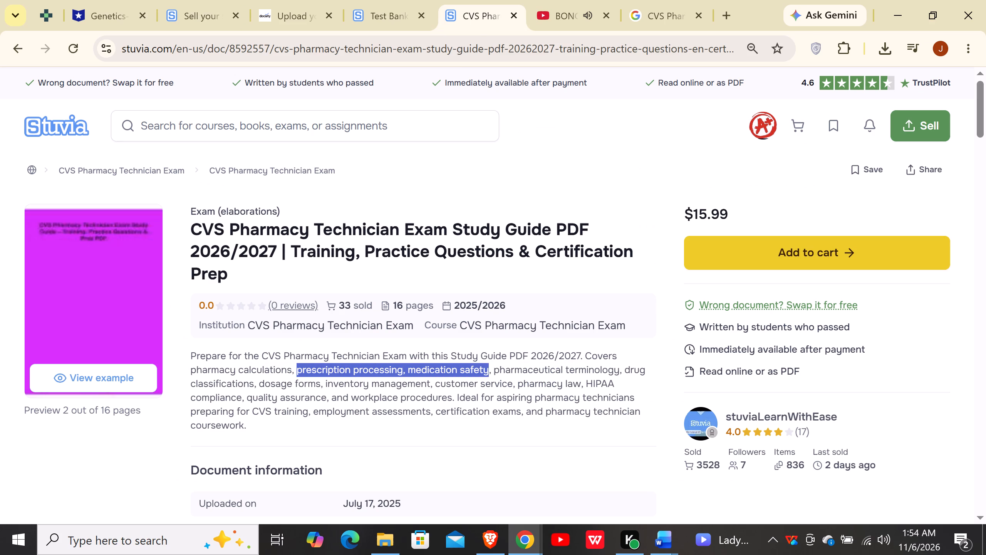
pyautogui.hotkey('ctrl', 'c')
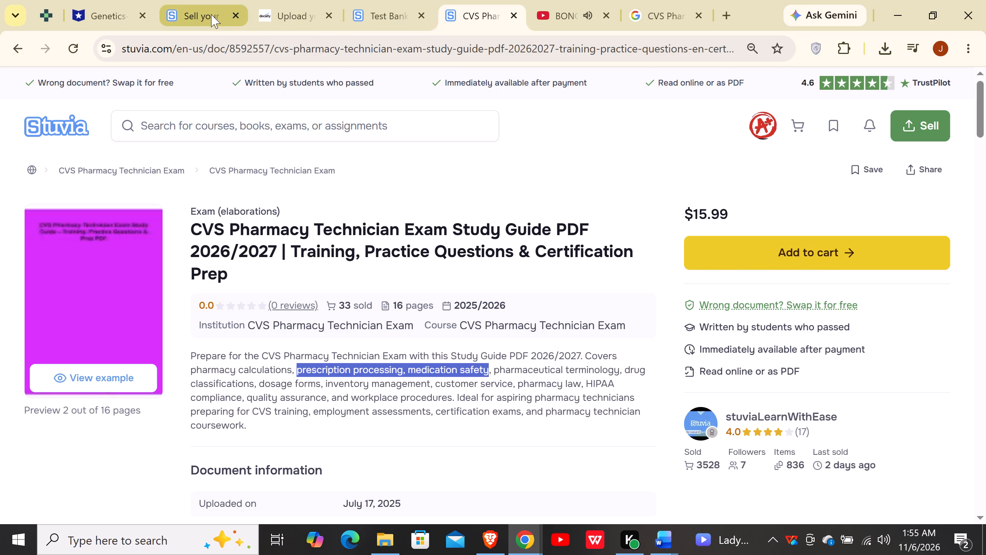
pyautogui.click(208, 13)
pyautogui.keyDown('ctrl'); pyautogui.click(269, 294); pyautogui.keyUp('ctrl')
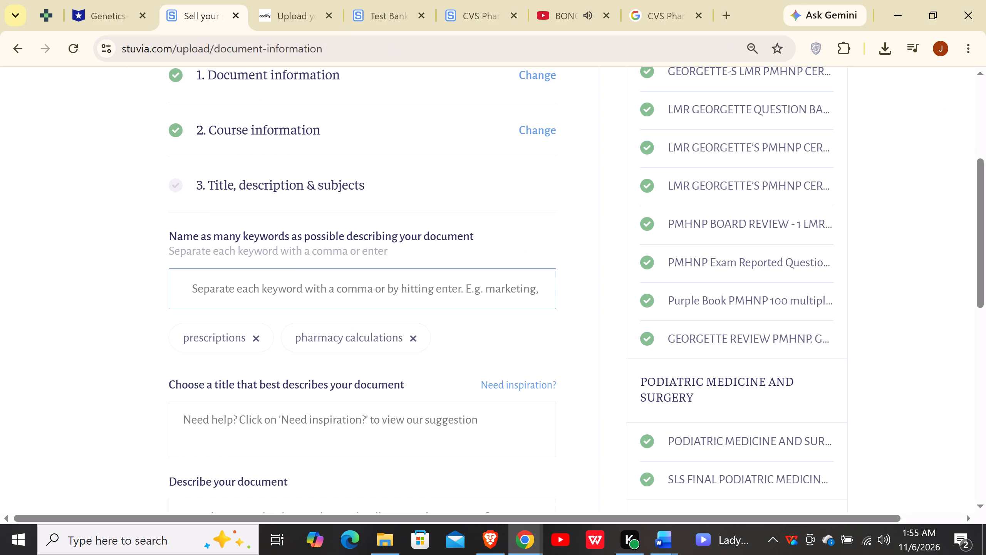
pyautogui.hotkey('ctrl', 'v')
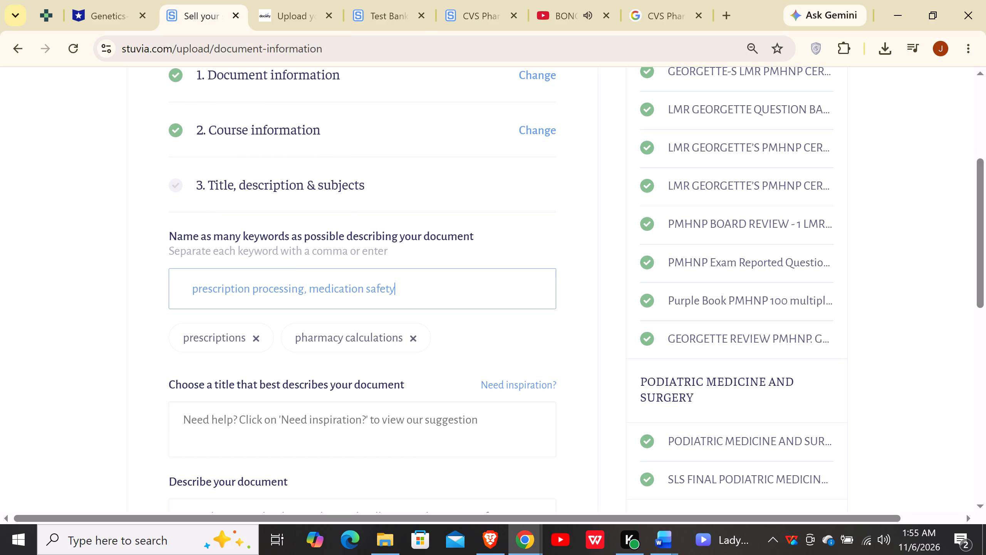
pyautogui.press('Return')
# Copy "pharmaceutical terminology, drug classifications" from the published study guide listing's description and add it as a keyword.
pyautogui.click(491, 0)
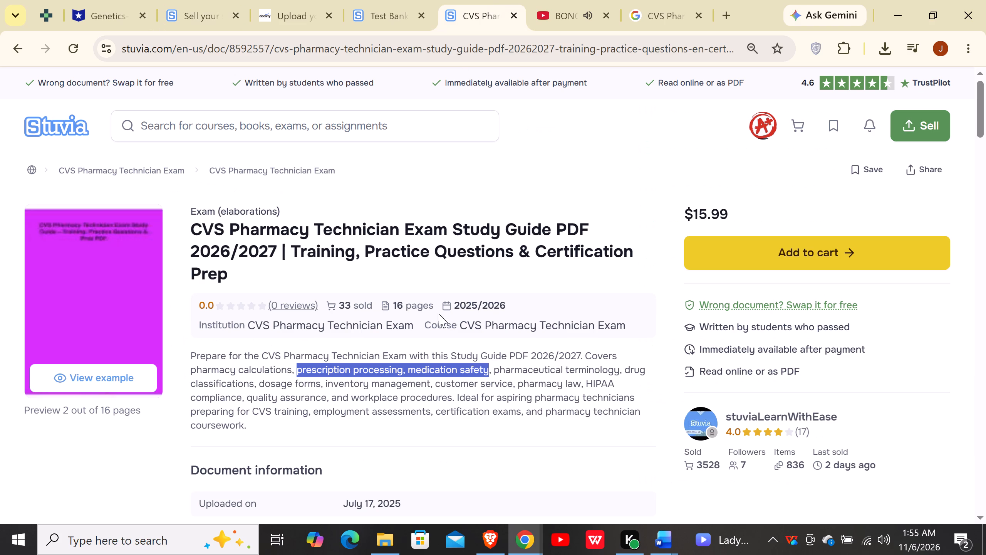
pyautogui.click(453, 395)
pyautogui.moveTo(493, 368); pyautogui.dragTo(602, 371)
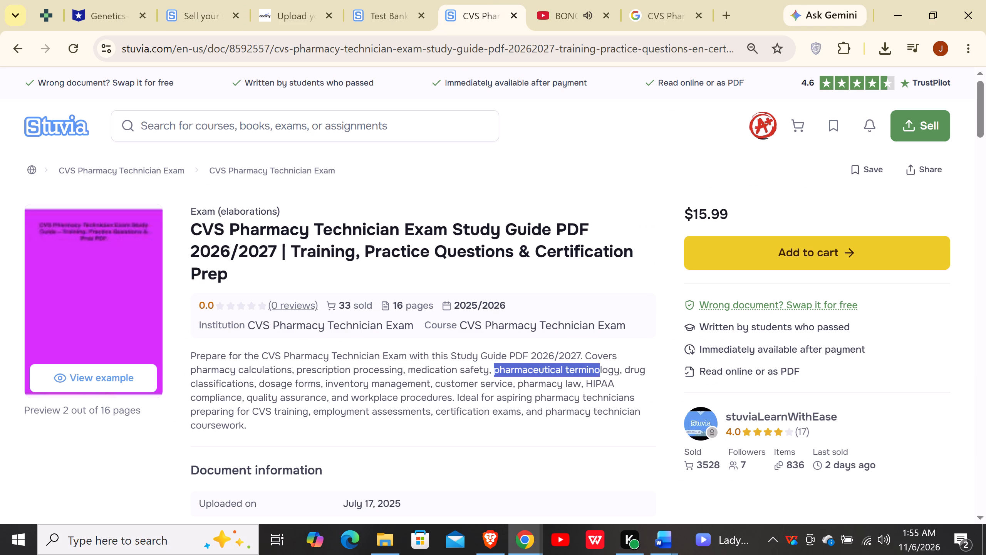
pyautogui.moveTo(602, 371); pyautogui.dragTo(615, 370)
pyautogui.moveTo(615, 370); pyautogui.dragTo(309, 383)
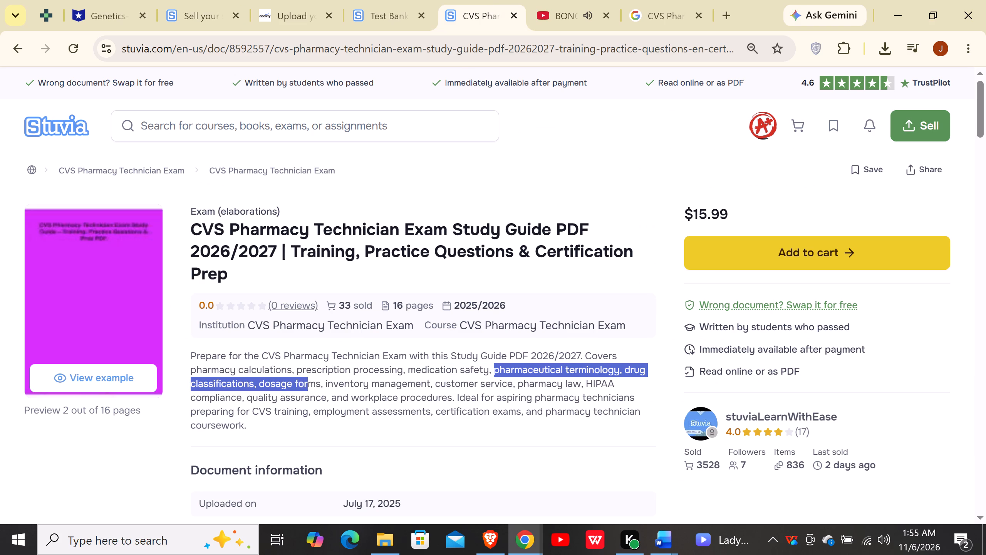
pyautogui.moveTo(309, 383); pyautogui.dragTo(255, 387)
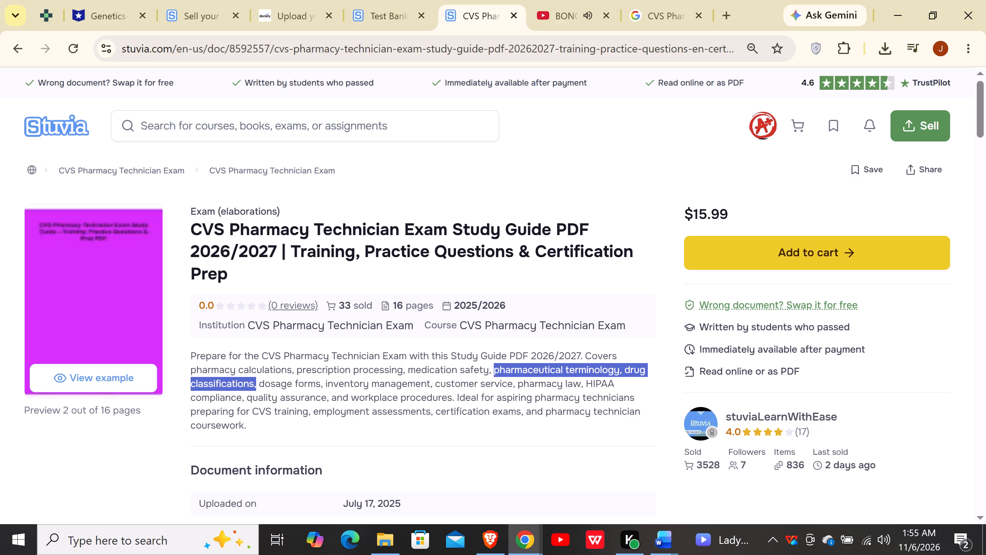
pyautogui.hotkey('ctrl', 'c')
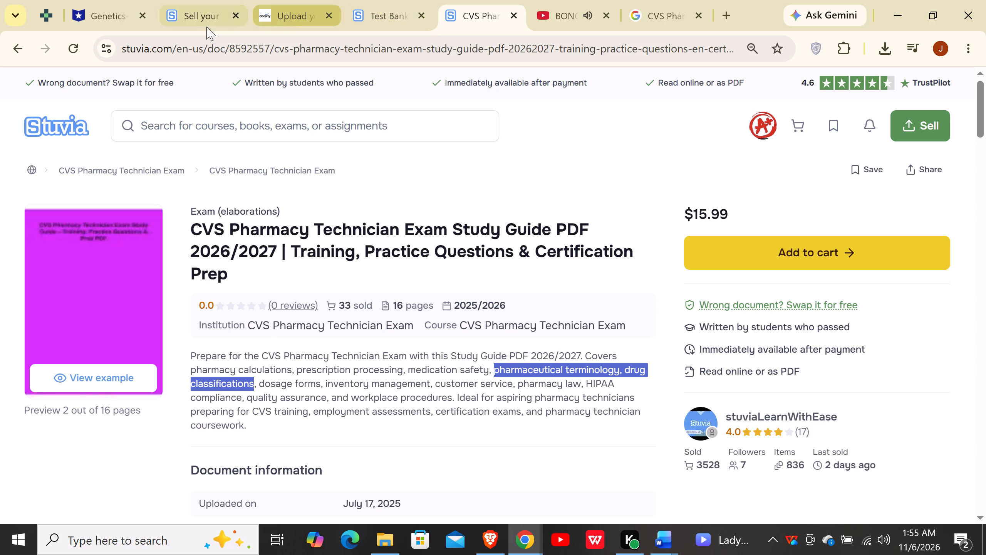
pyautogui.click(214, 11)
pyautogui.click(316, 283)
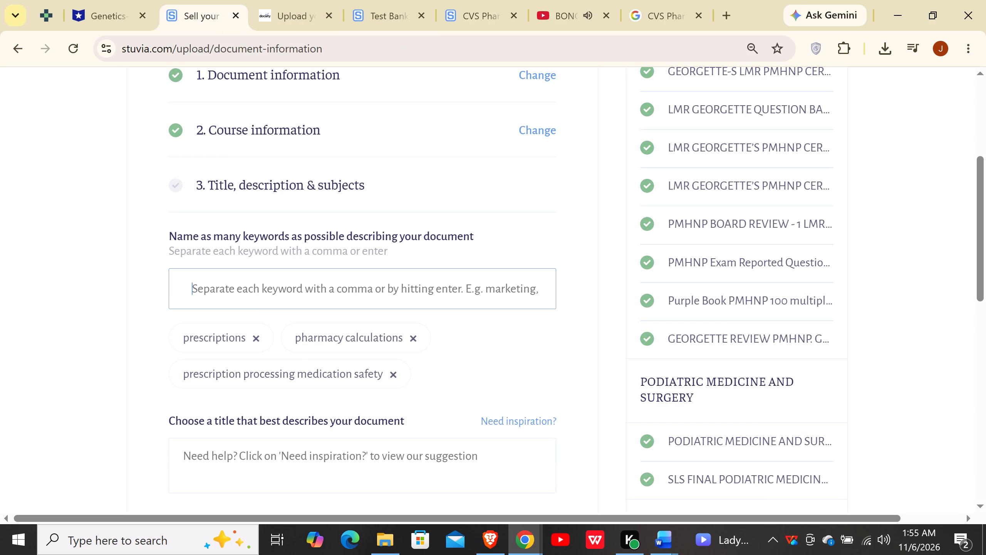
pyautogui.hotkey('ctrl', 'v')
pyautogui.press('Return')
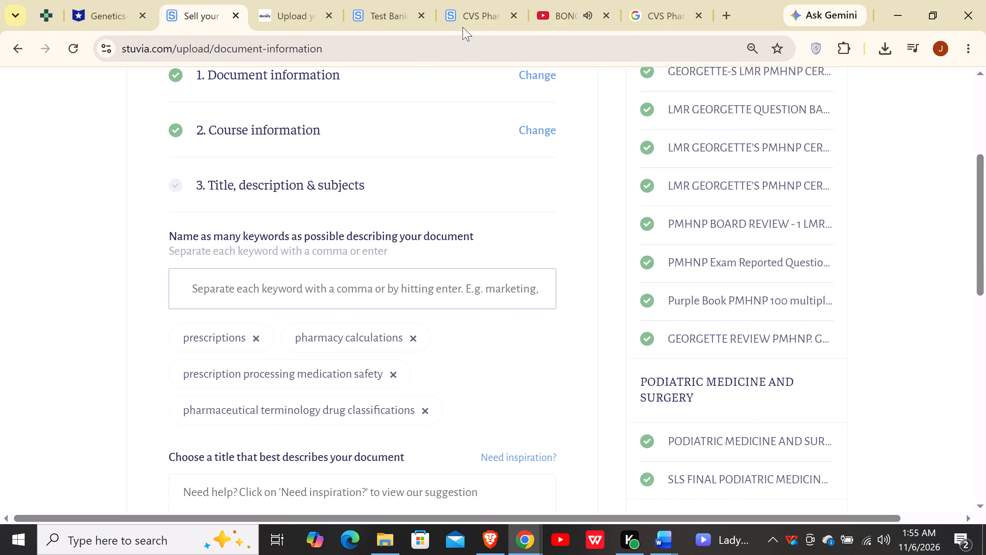
# Copy "dosage forms, inventory management" from the published study guide listing's description and add it as a keyword.
pyautogui.click(485, 10)
pyautogui.click(307, 445)
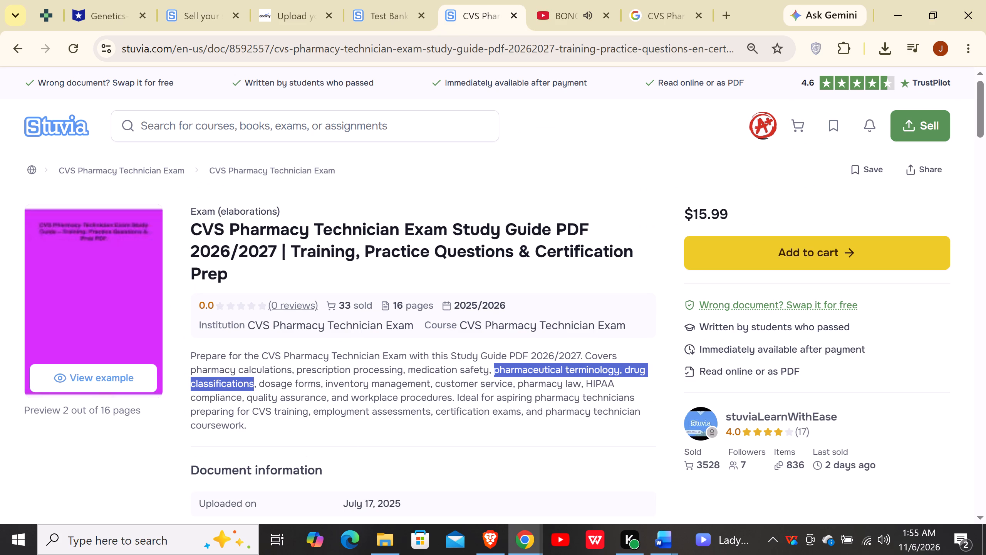
pyautogui.moveTo(260, 384); pyautogui.dragTo(324, 390)
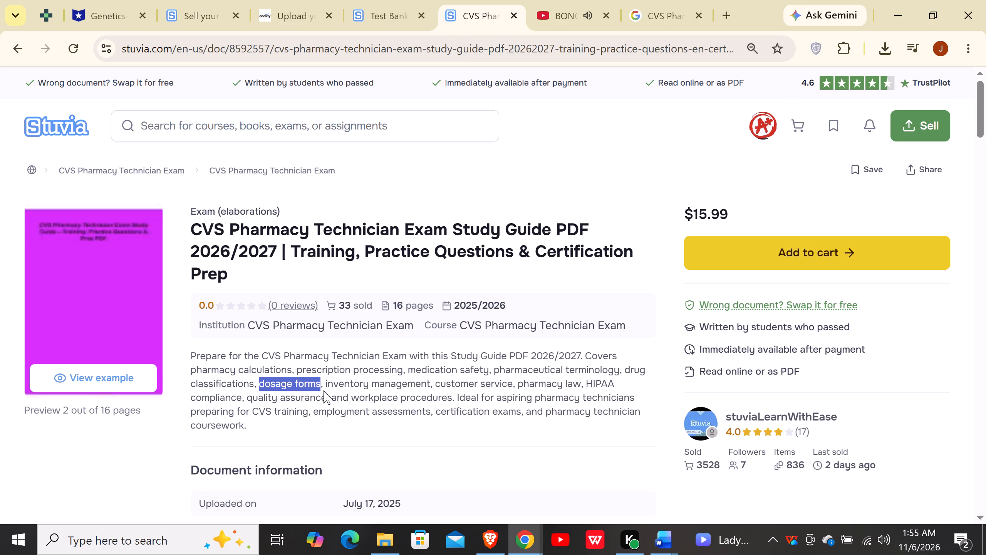
pyautogui.moveTo(324, 390); pyautogui.dragTo(431, 388)
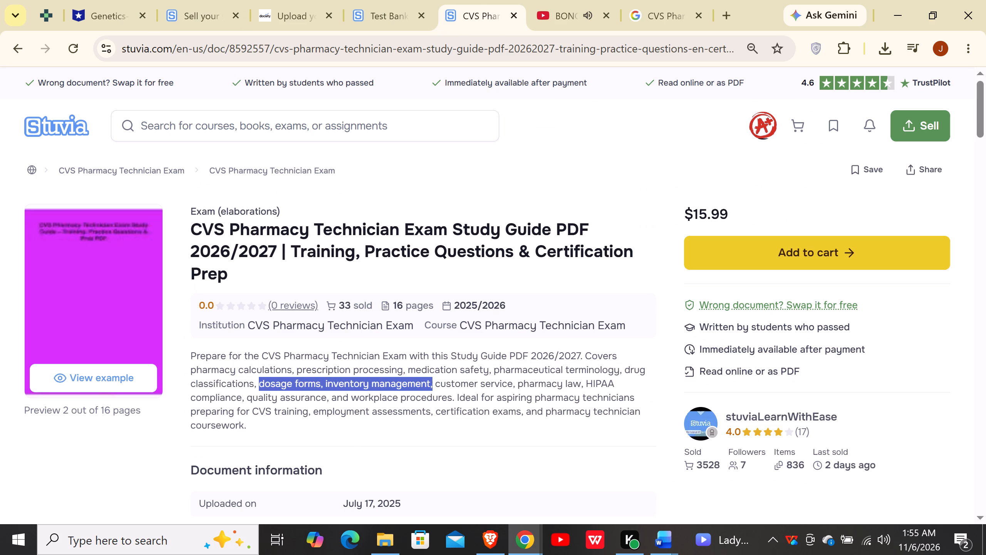
pyautogui.moveTo(431, 388); pyautogui.dragTo(429, 389)
pyautogui.hotkey('ctrl', 'c')
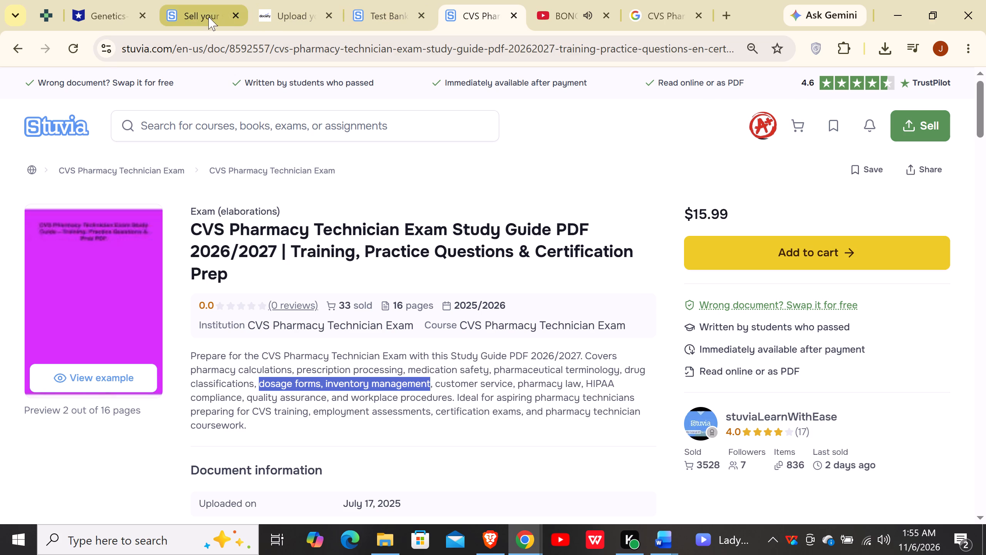
pyautogui.click(208, 17)
pyautogui.click(247, 291)
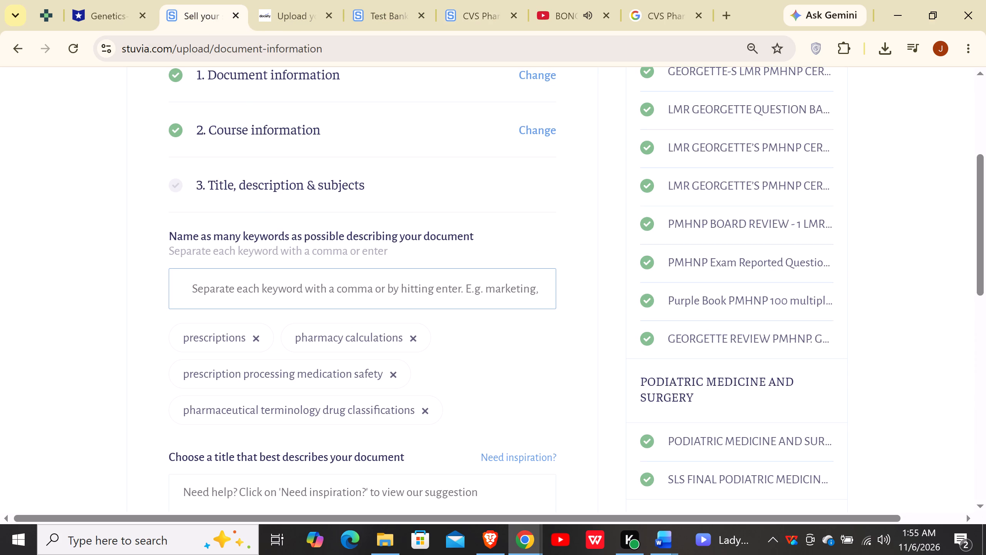
pyautogui.hotkey('ctrl', 'v')
pyautogui.press('Return')
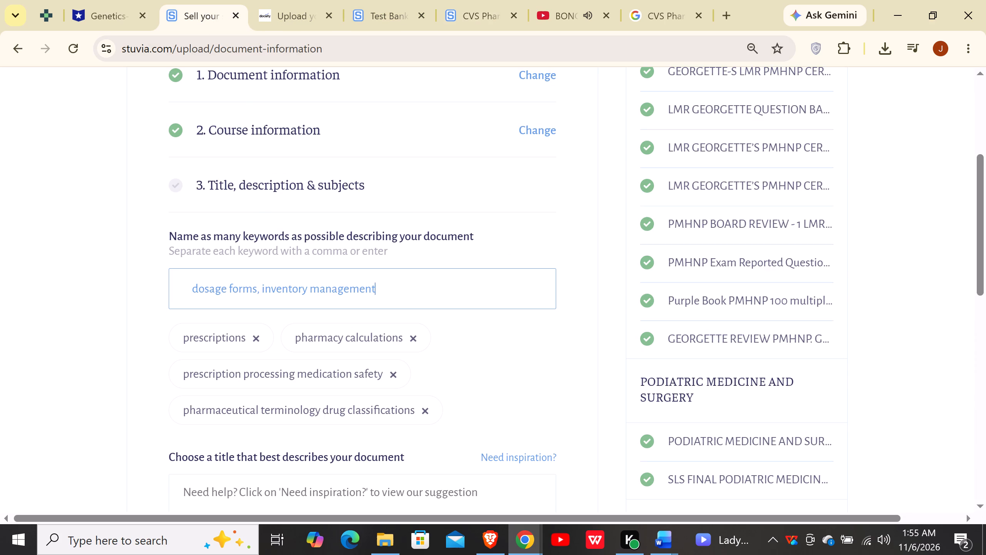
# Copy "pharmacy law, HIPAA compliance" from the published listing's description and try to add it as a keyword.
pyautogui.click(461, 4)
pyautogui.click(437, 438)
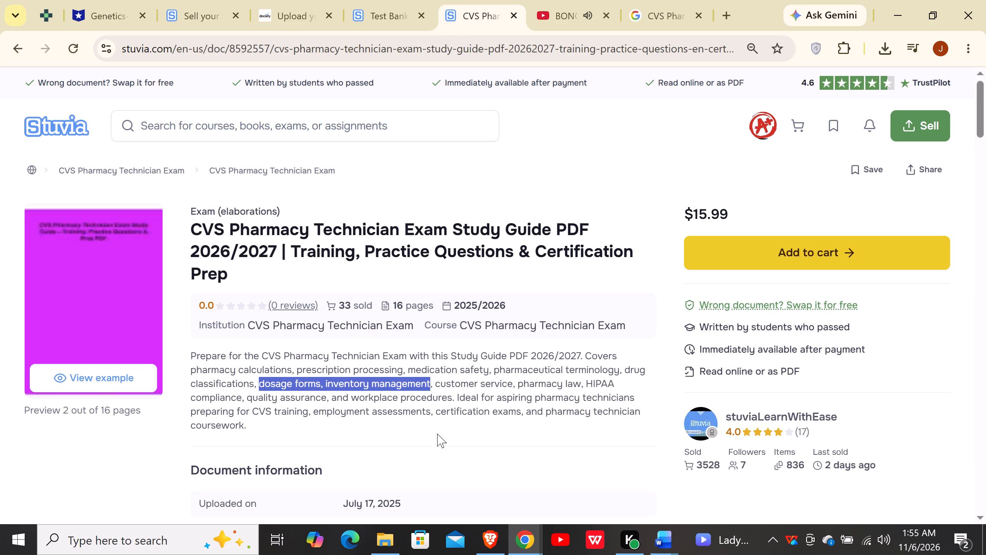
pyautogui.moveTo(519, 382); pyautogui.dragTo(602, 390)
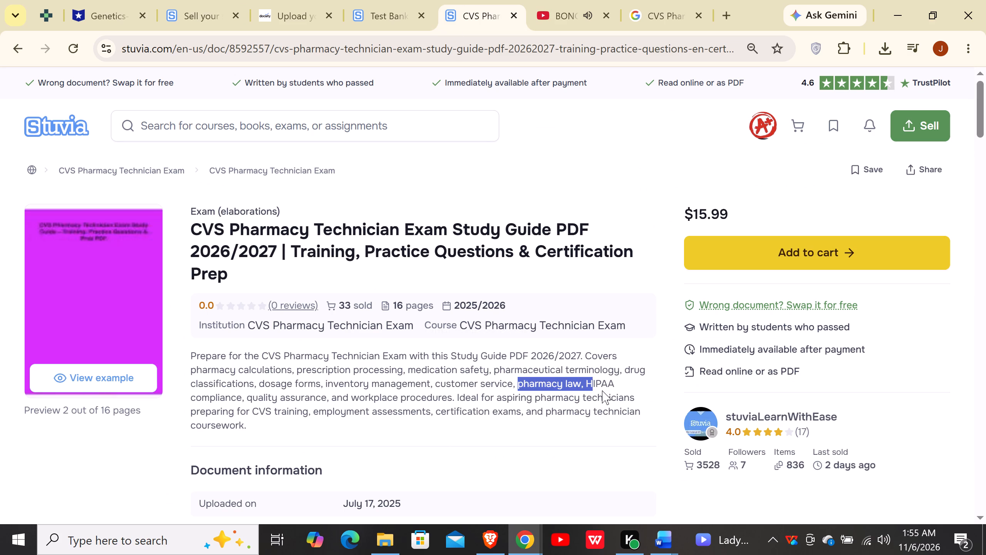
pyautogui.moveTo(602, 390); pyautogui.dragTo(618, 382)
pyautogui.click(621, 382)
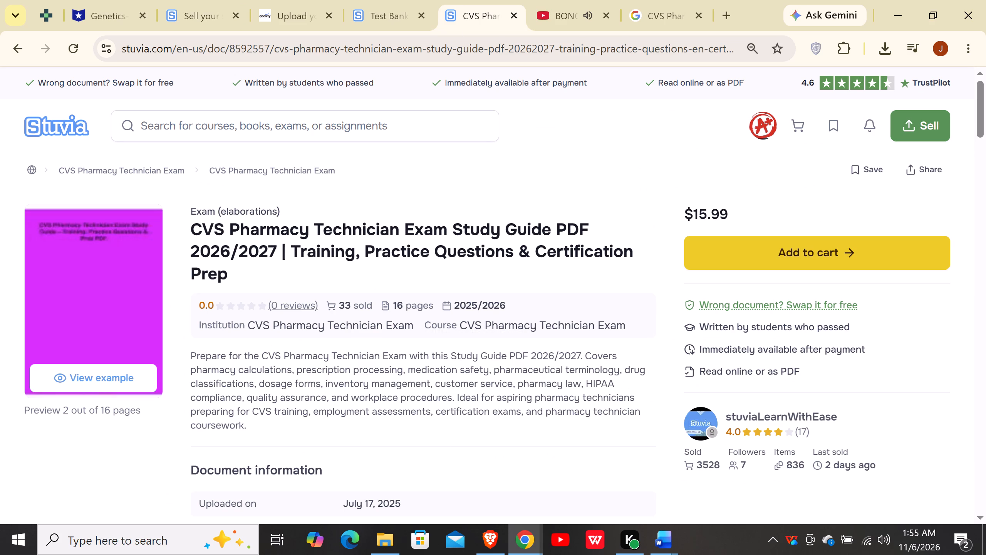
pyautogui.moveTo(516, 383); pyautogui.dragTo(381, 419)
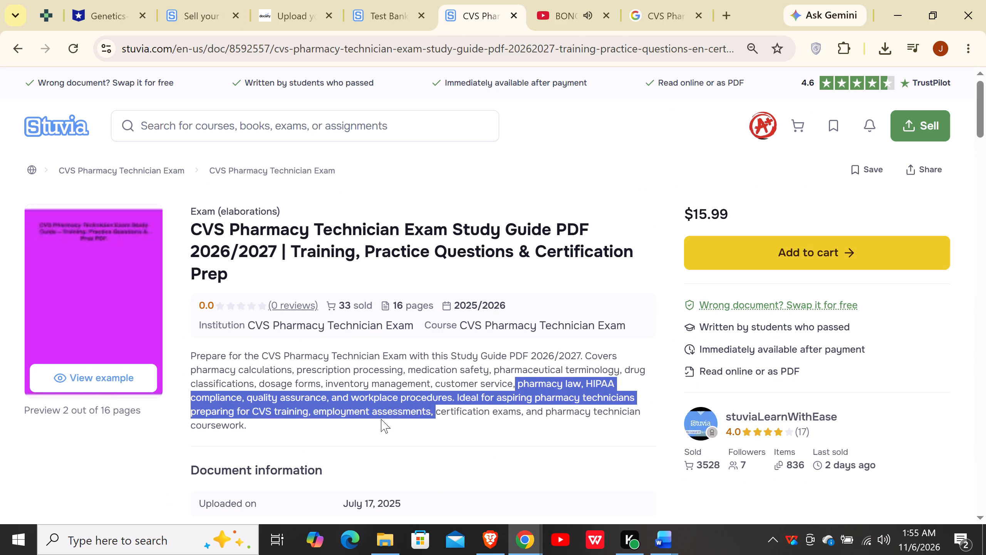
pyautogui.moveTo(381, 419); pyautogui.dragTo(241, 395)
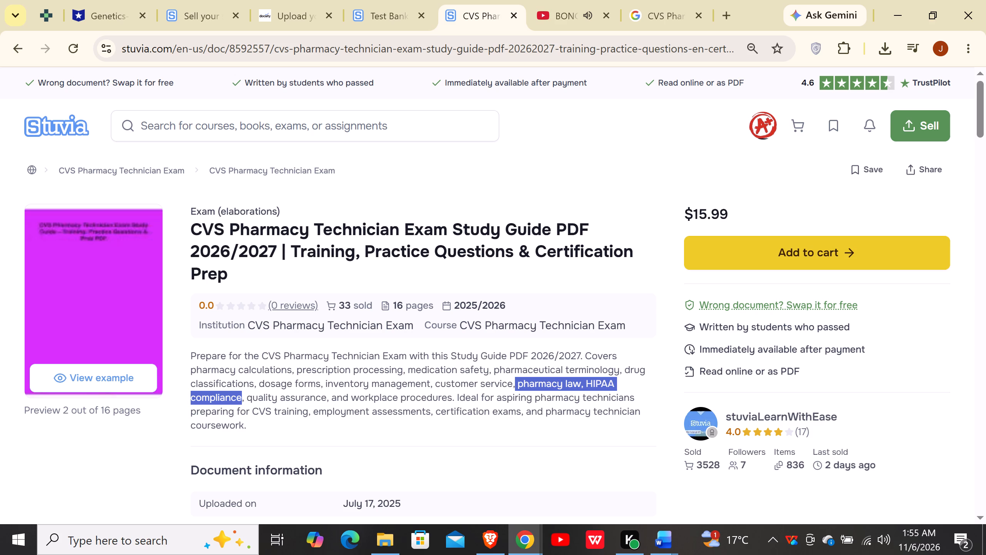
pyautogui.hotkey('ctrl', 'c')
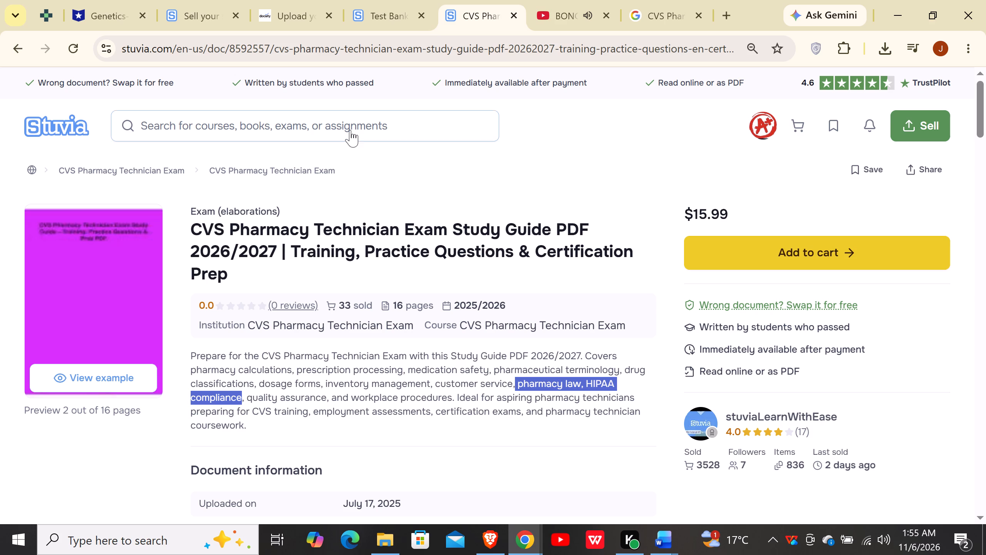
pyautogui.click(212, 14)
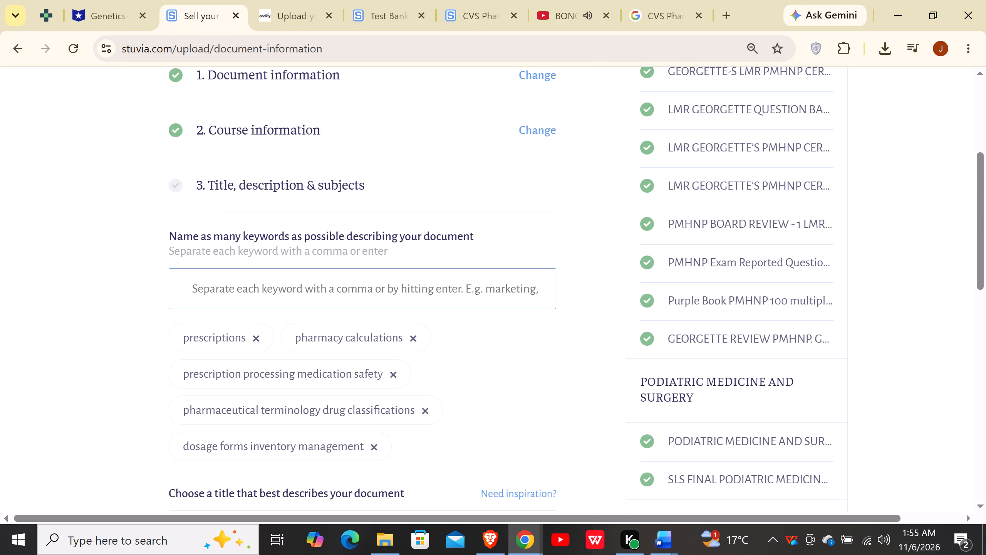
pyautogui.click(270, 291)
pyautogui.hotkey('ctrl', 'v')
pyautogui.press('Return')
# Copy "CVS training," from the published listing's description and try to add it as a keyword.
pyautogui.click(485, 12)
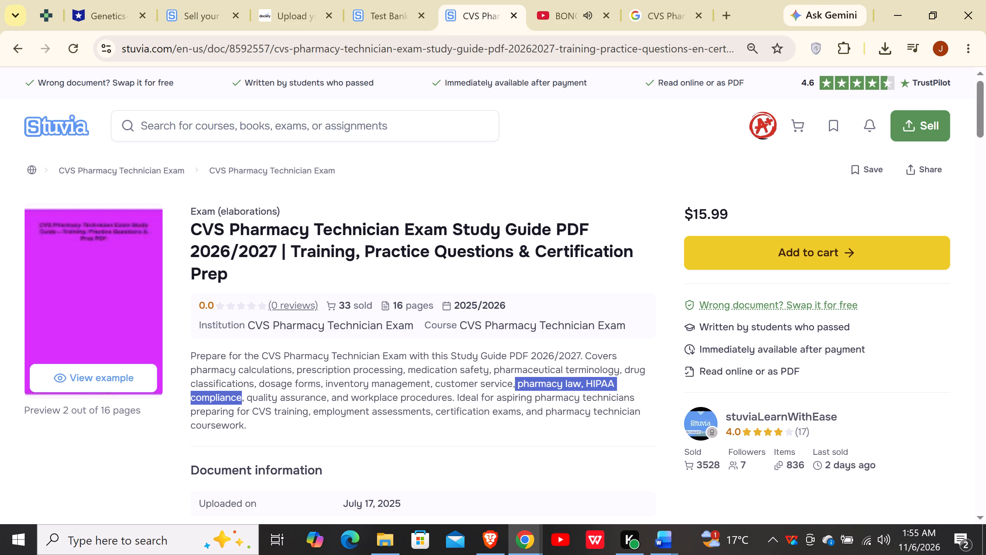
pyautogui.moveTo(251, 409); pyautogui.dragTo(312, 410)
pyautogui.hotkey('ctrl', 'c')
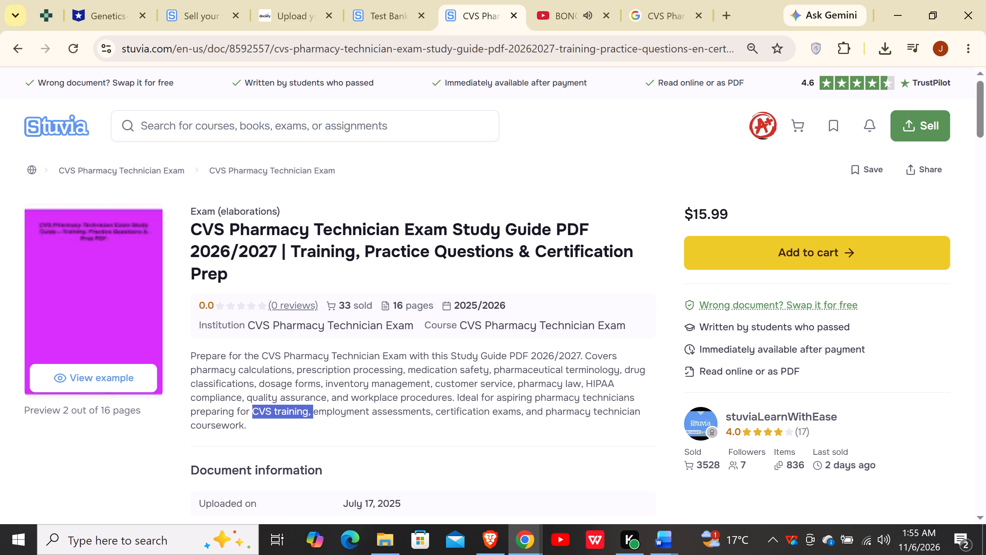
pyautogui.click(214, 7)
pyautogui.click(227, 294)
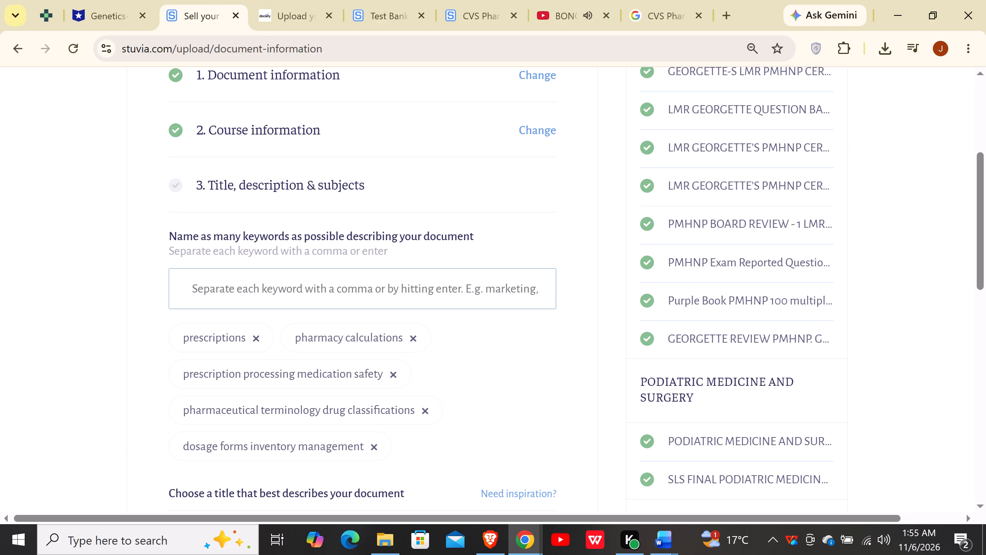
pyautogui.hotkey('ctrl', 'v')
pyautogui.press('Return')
# Copy "CVS Pharmacy Technician Exam" from the uploaded file's name without the extension and use it as the document title.
pyautogui.scroll(-2, 265, 294)
pyautogui.click(266, 381)
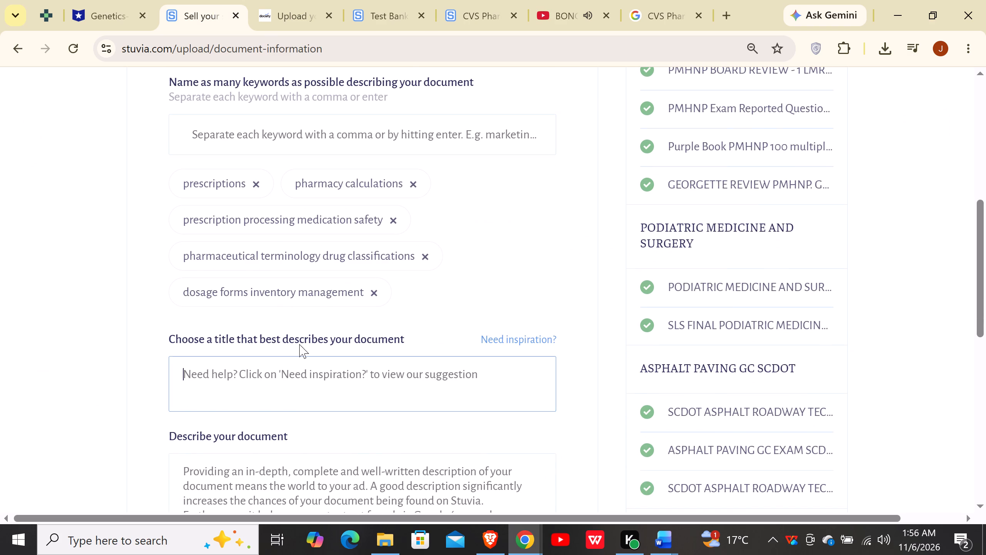
pyautogui.scroll(7, 318, 324)
pyautogui.moveTo(457, 244); pyautogui.dragTo(348, 248)
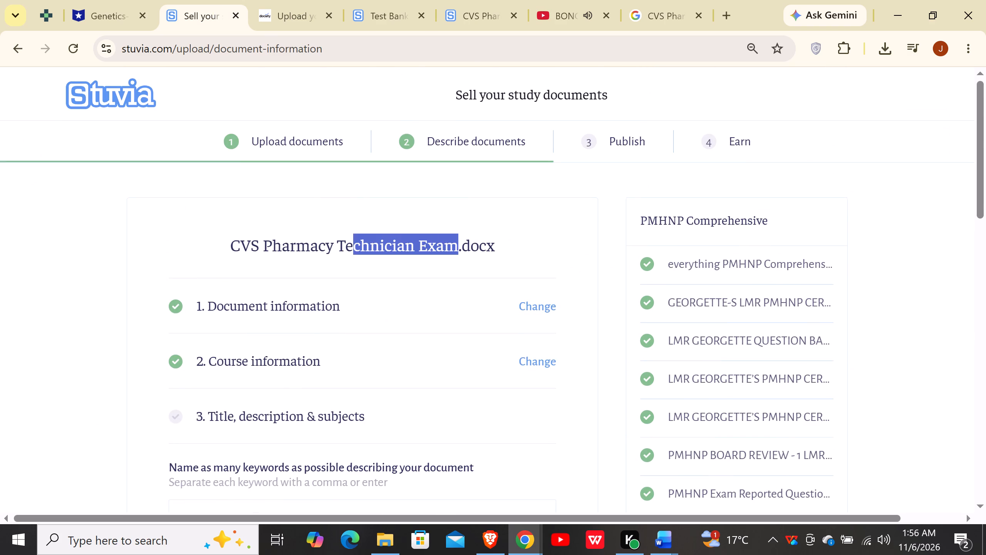
pyautogui.moveTo(348, 248); pyautogui.dragTo(223, 248)
pyautogui.hotkey('ctrl', 'c')
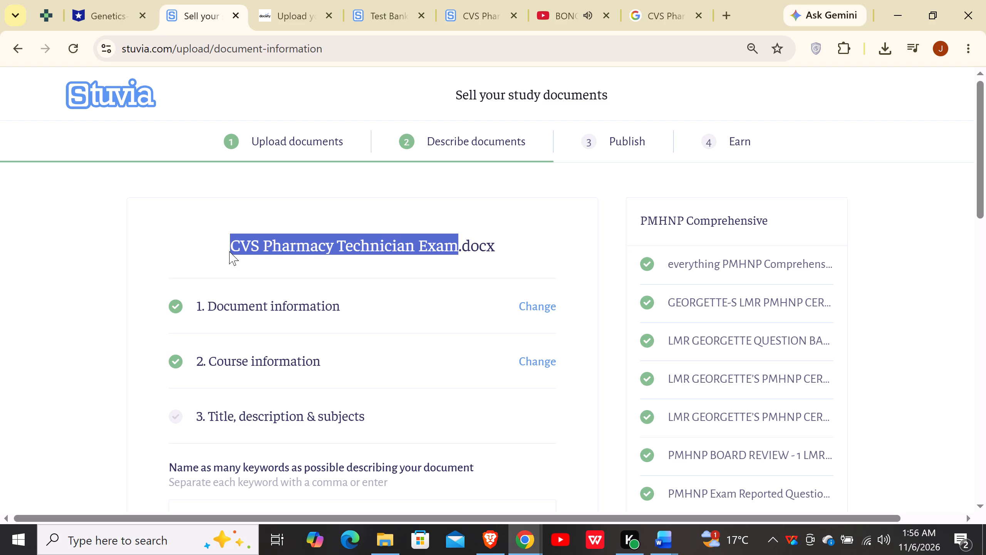
pyautogui.scroll(-4, 275, 284)
pyautogui.scroll(-2, 293, 375)
pyautogui.click(309, 314)
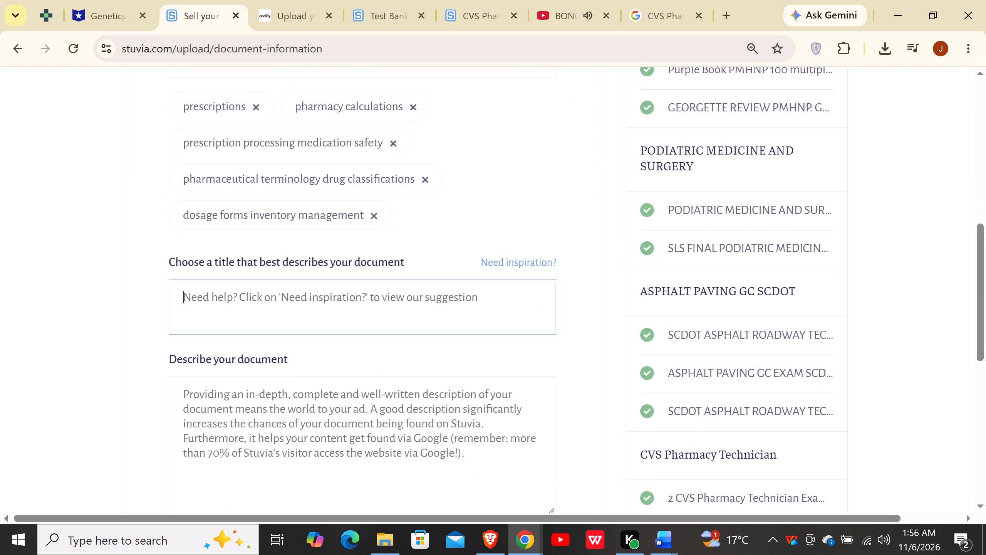
pyautogui.hotkey('ctrl', 'v')
# Copy the full description paragraph from the published study guide listing and use it as the document's description.
pyautogui.scroll(-2, 310, 313)
pyautogui.click(319, 286)
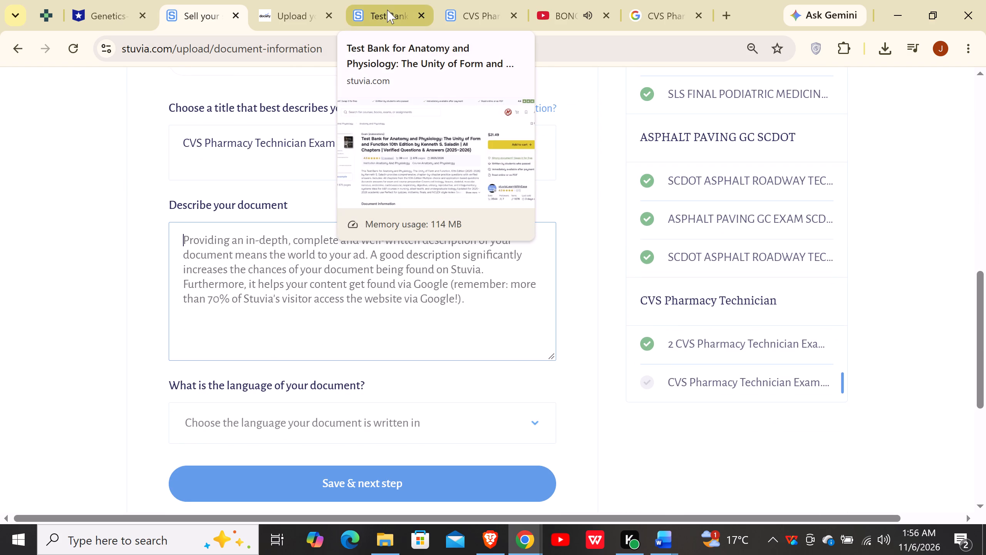
pyautogui.click(454, 19)
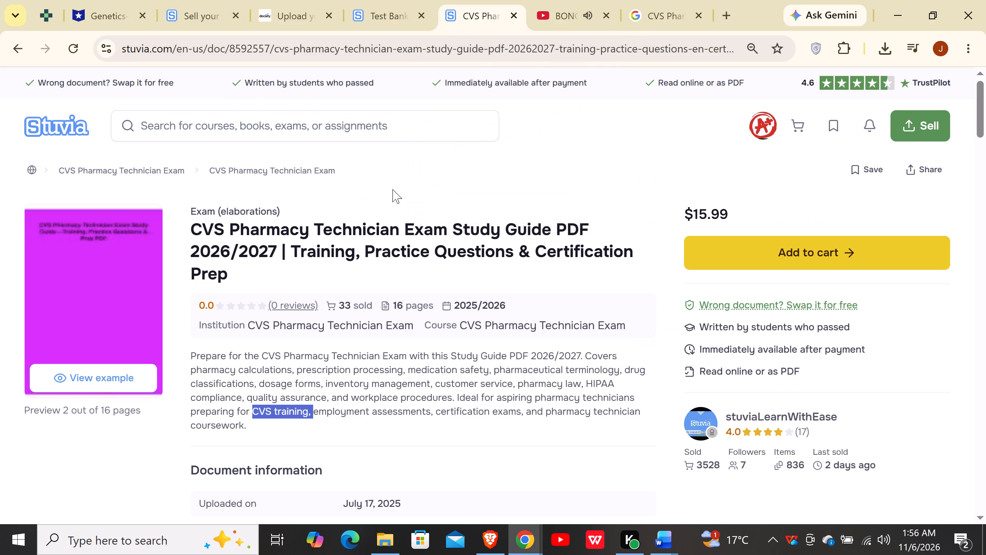
pyautogui.click(269, 439)
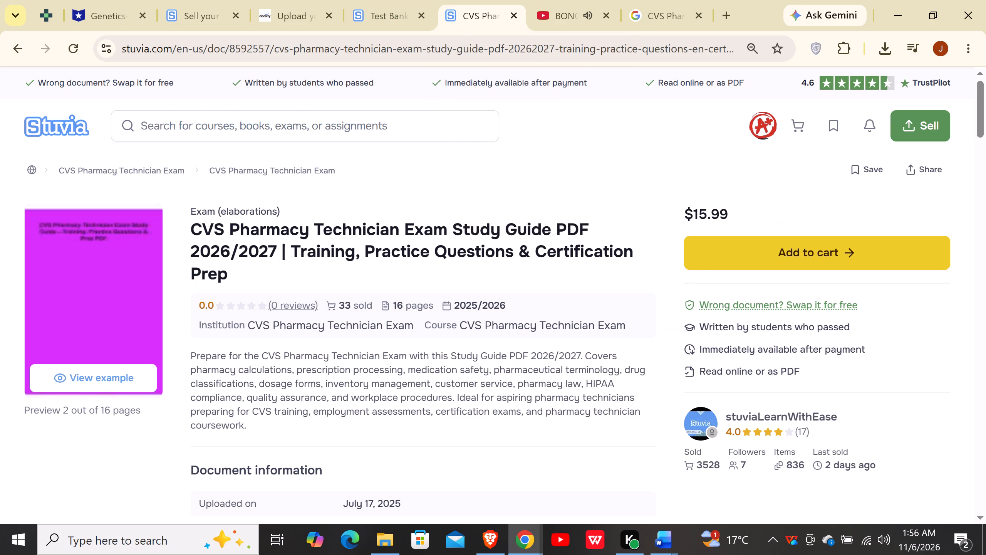
pyautogui.moveTo(246, 425); pyautogui.dragTo(189, 359)
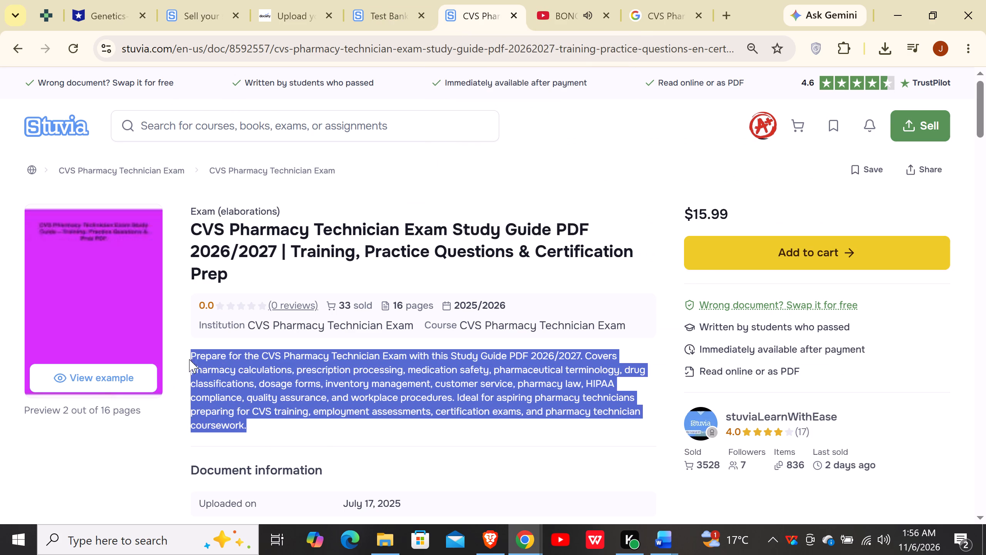
pyautogui.moveTo(189, 359); pyautogui.dragTo(190, 353)
pyautogui.hotkey('ctrl', 'c')
pyautogui.click(192, 12)
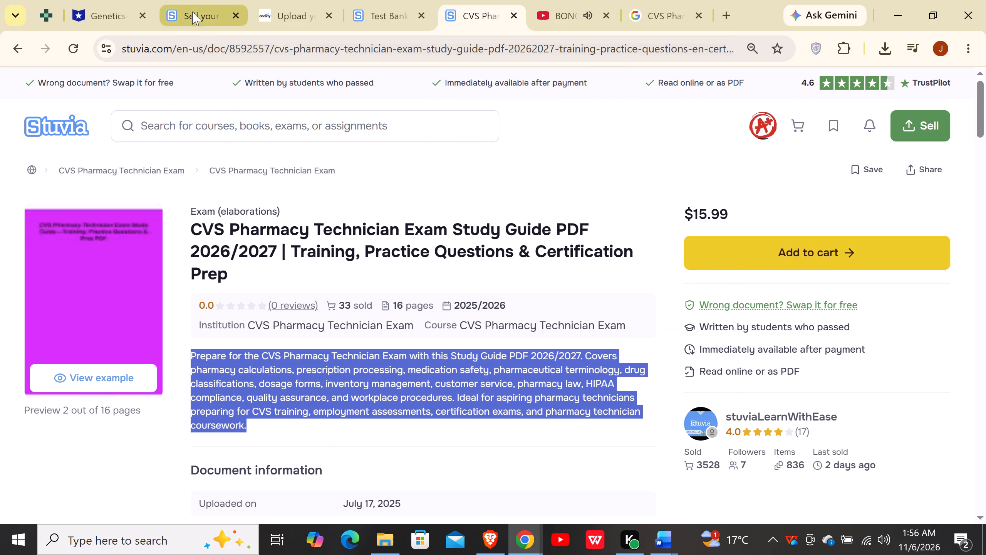
pyautogui.click(282, 304)
pyautogui.hotkey('ctrl', 'v')
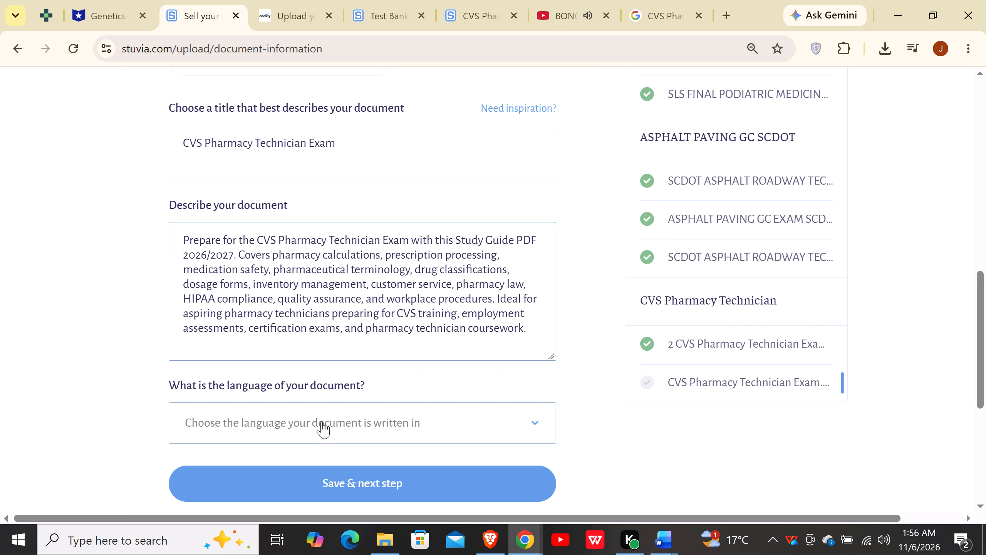
# Set the document language to English and save the title, description and subjects section.
pyautogui.scroll(-2, 335, 402)
pyautogui.click(372, 271)
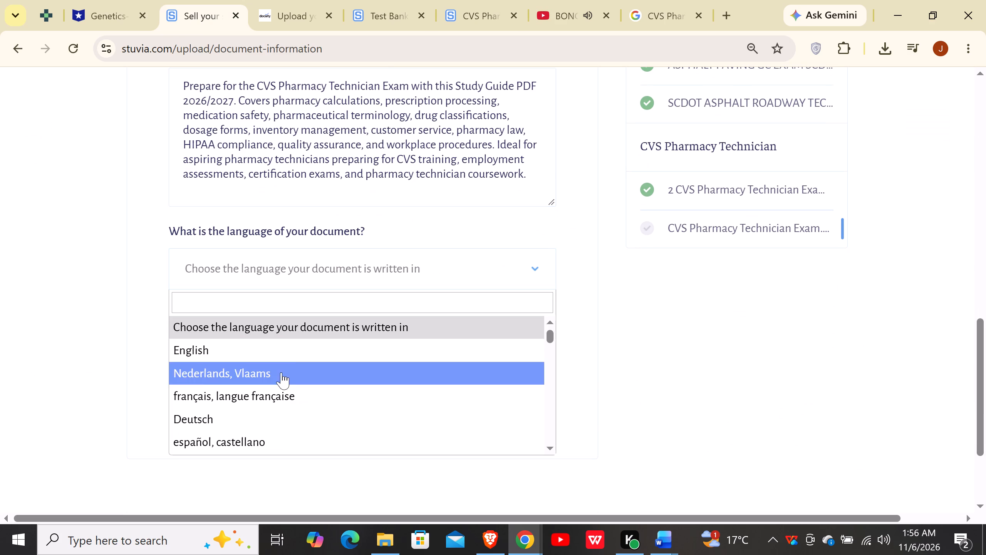
pyautogui.click(292, 353)
pyautogui.click(366, 335)
# Raise the document's price to 15.00 and publish the listing.
pyautogui.scroll(3, 366, 335)
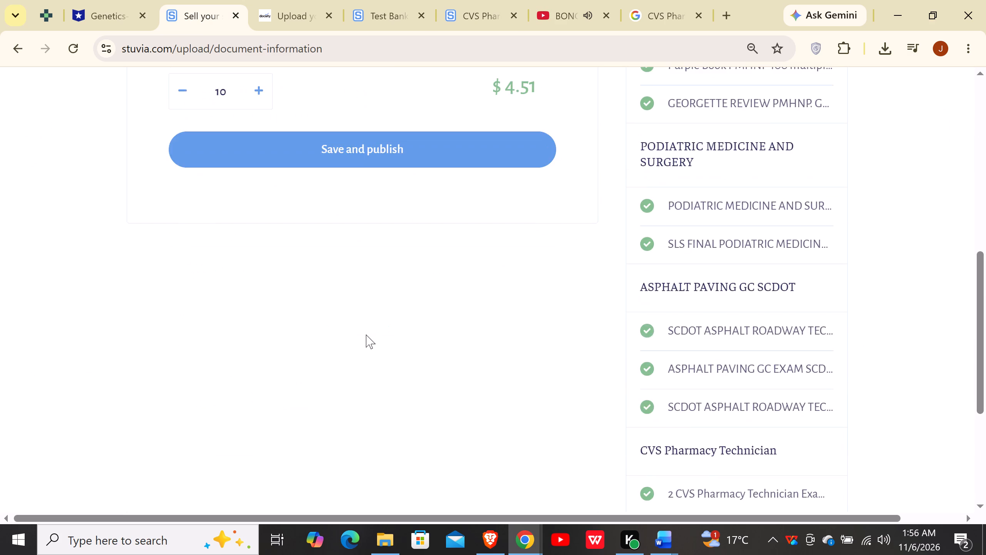
pyautogui.scroll(3, 366, 335)
pyautogui.tripleClick(257, 325)
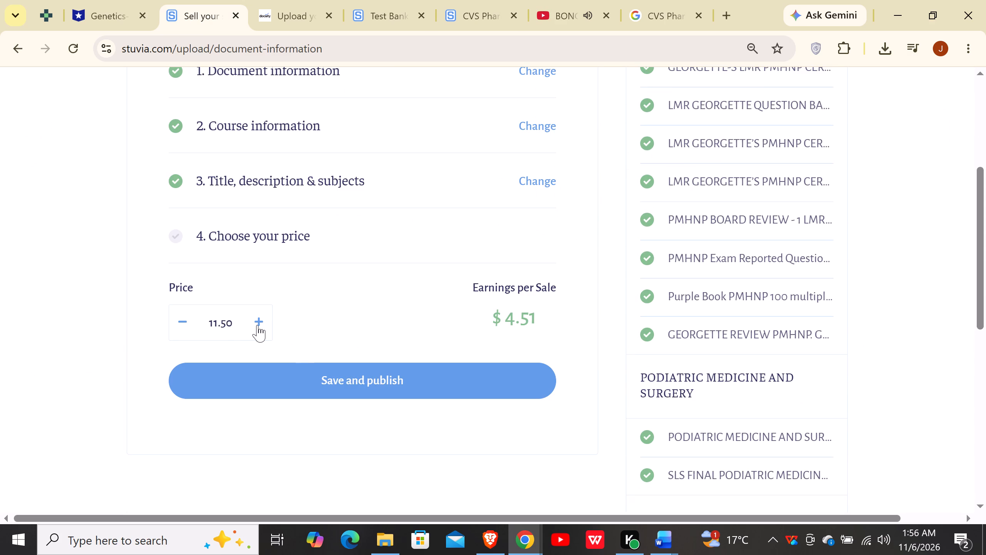
pyautogui.tripleClick(257, 325)
pyautogui.tripleClick(257, 325)
pyautogui.click(257, 325)
pyautogui.click(282, 380)
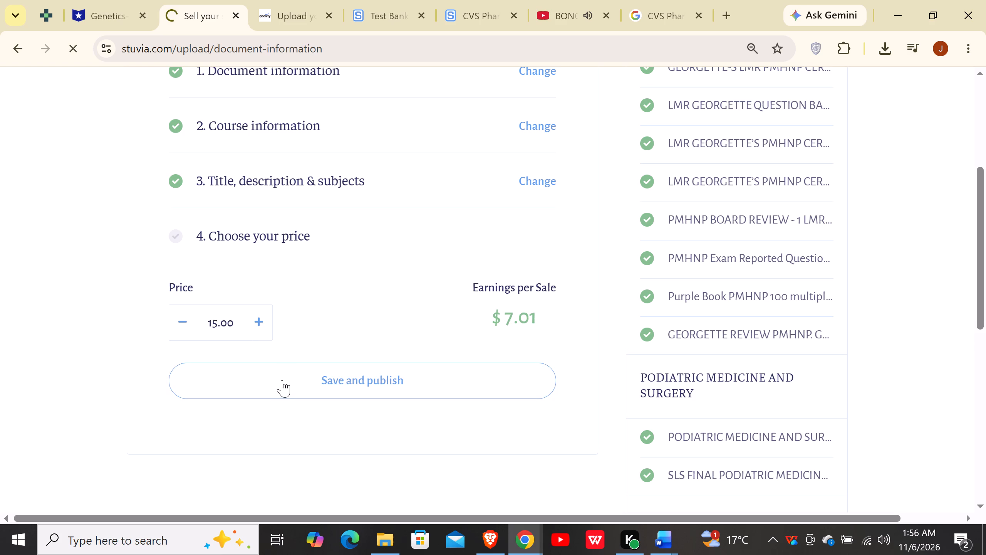
# Start a package deal for the CVS Pharmacy Technician uploads and use the copied study guide paragraph as its description.
pyautogui.scroll(-2, 283, 378)
pyautogui.click(476, 370)
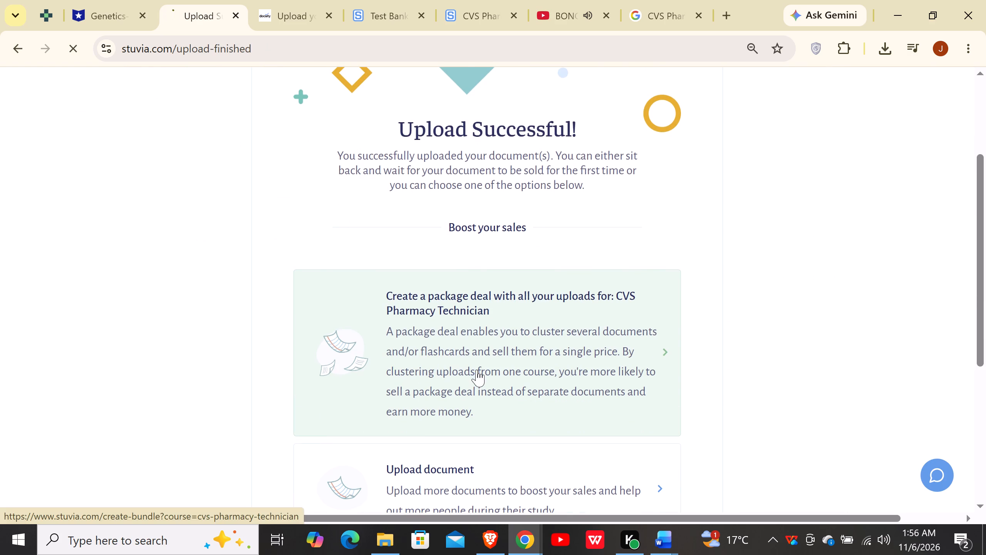
pyautogui.click(554, 409)
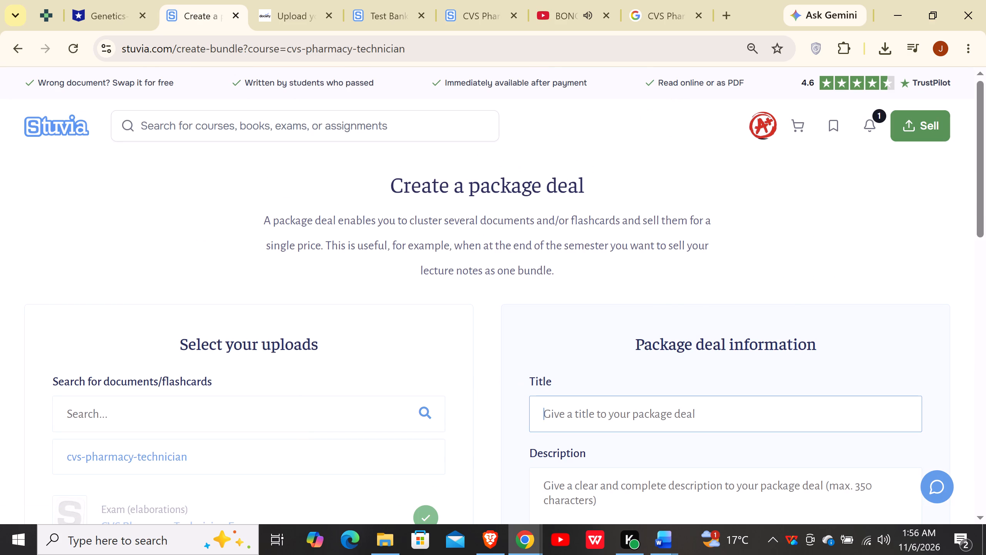
pyautogui.click(595, 491)
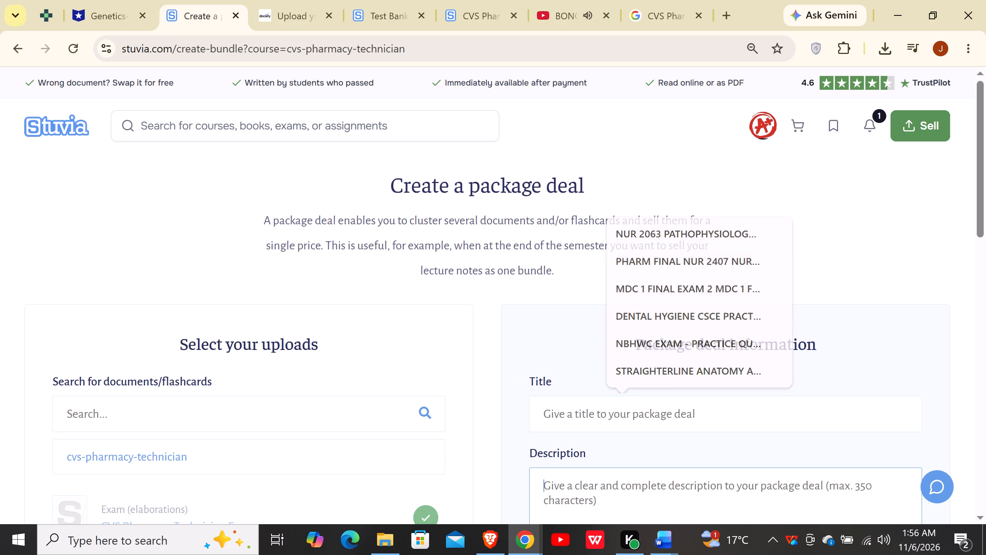
pyautogui.hotkey('ctrl', 'v')
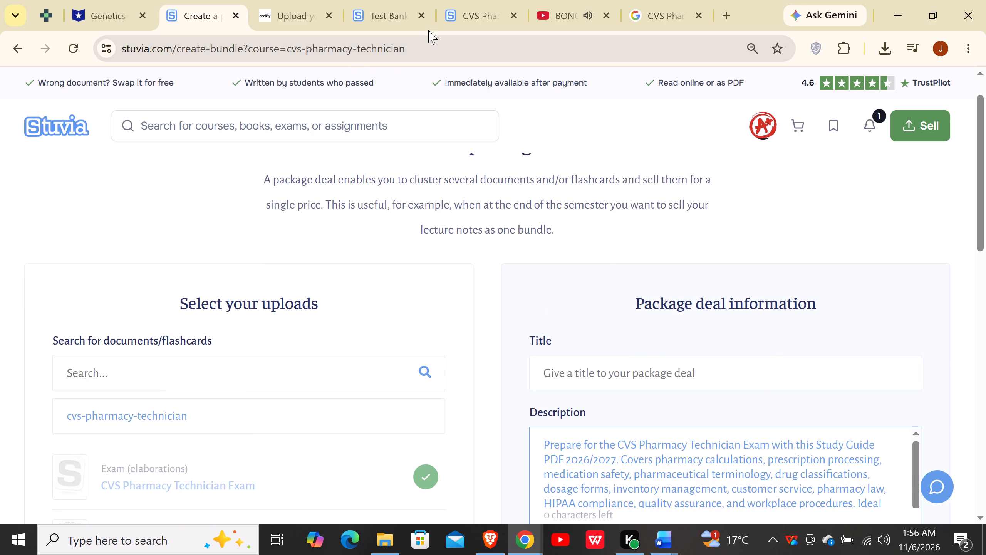
# Copy the first bundled item's name, "CVS Pharmacy Technician Exam", and use it as the package deal's title.
pyautogui.scroll(-4, 228, 333)
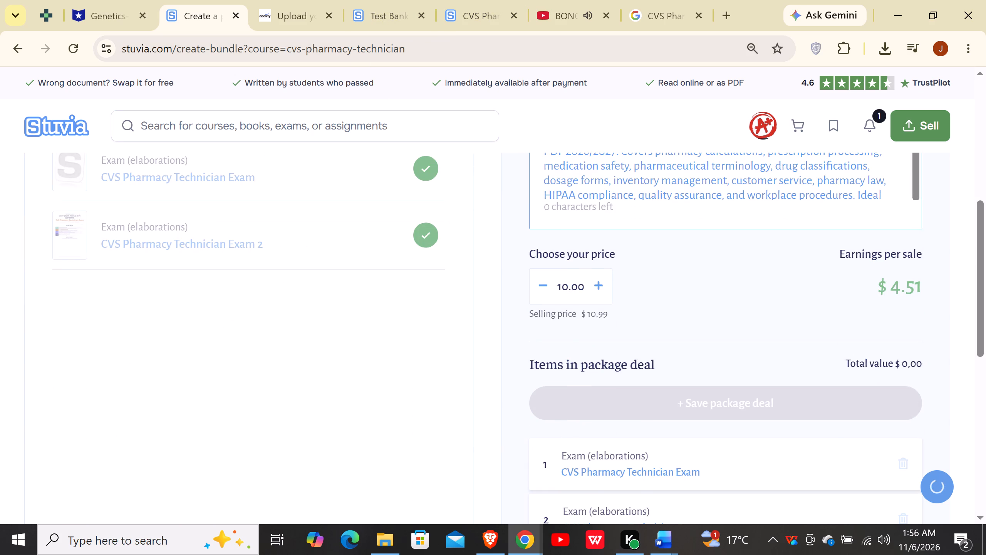
pyautogui.scroll(-1, 635, 474)
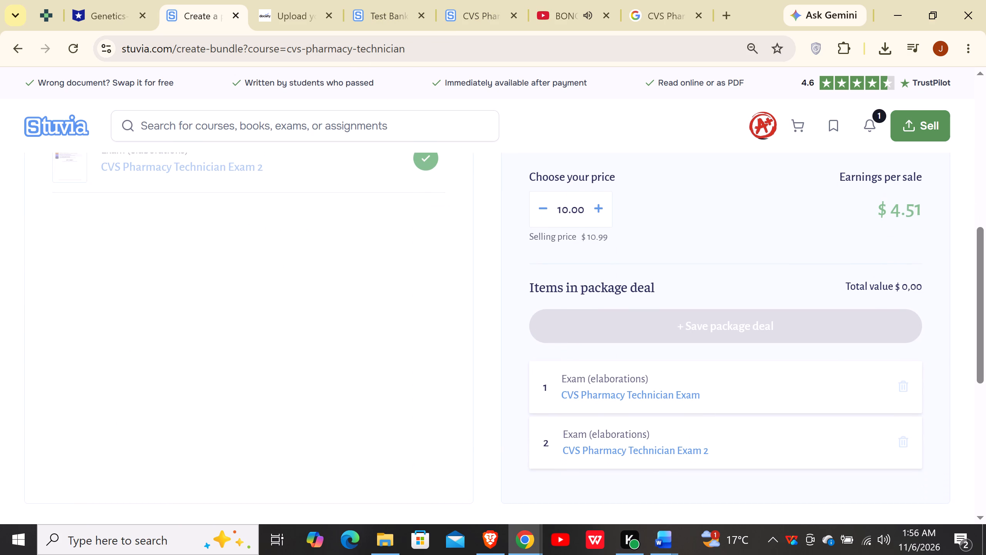
pyautogui.moveTo(700, 394); pyautogui.dragTo(550, 402)
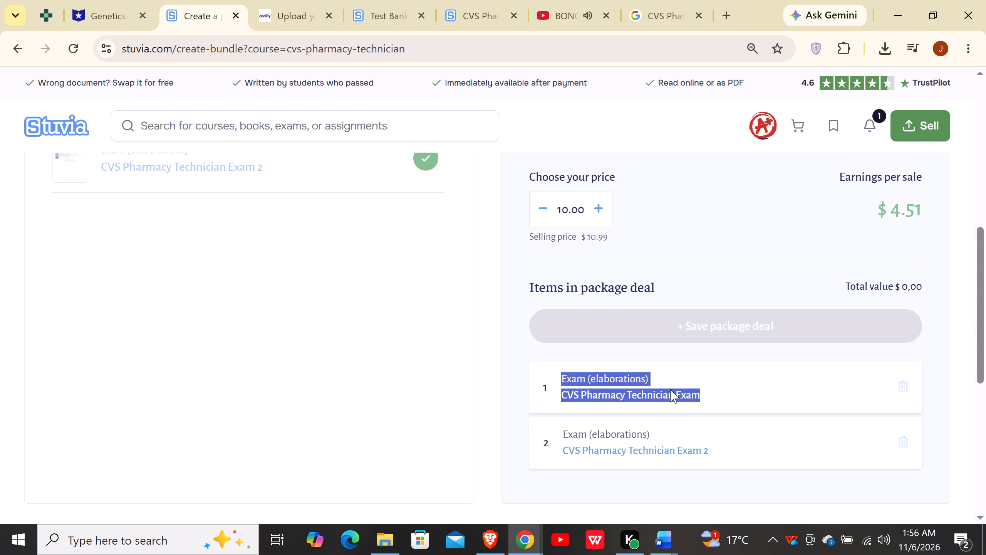
pyautogui.click(670, 389)
pyautogui.click(701, 394)
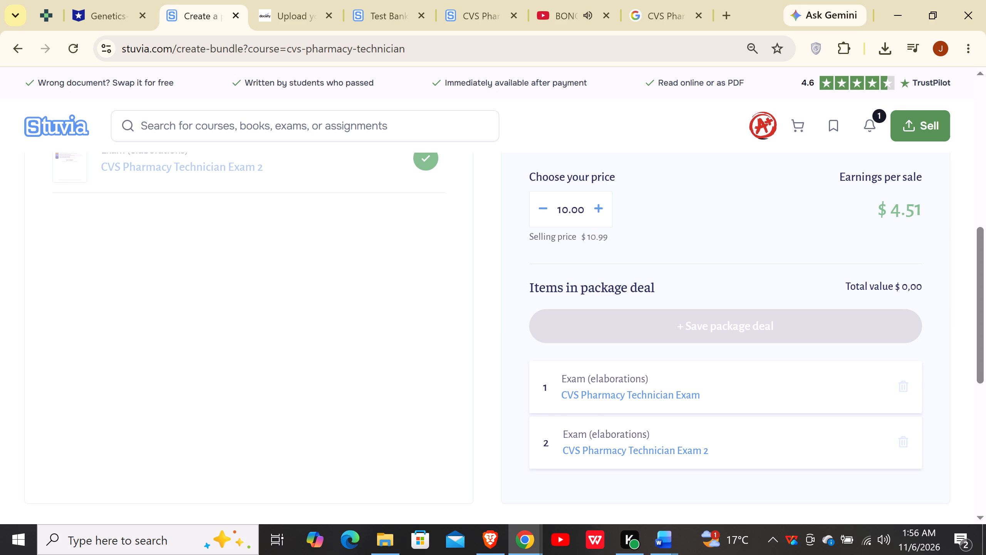
pyautogui.moveTo(699, 394); pyautogui.dragTo(563, 406)
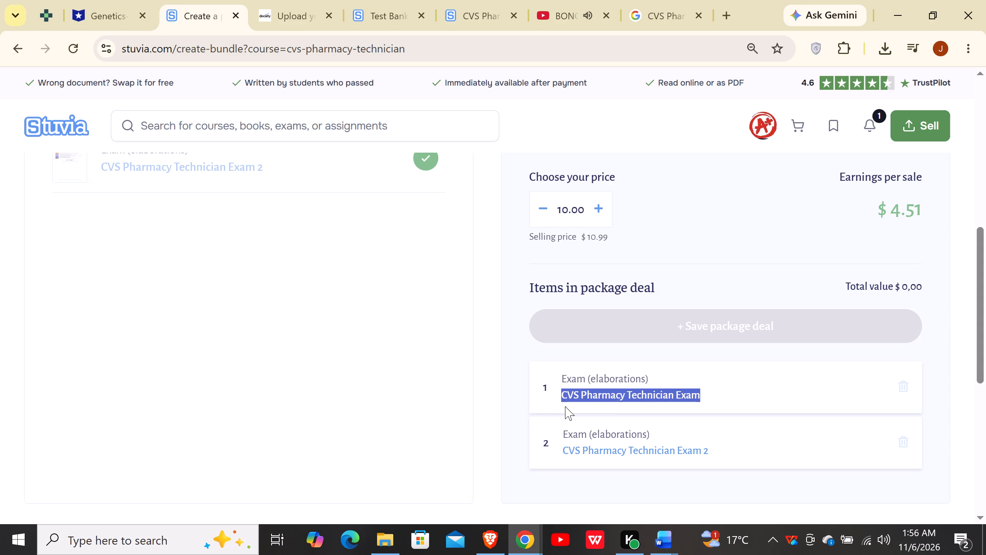
pyautogui.hotkey('ctrl', 'c')
pyautogui.scroll(4, 607, 380)
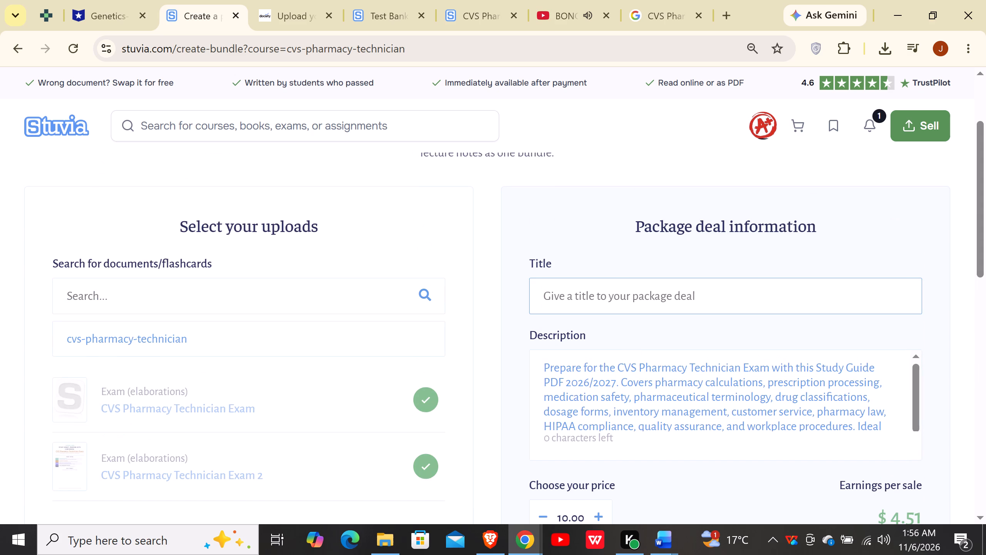
pyautogui.click(636, 298)
pyautogui.hotkey('ctrl', 'v')
# Raise the package deal's price to 17.00, save the deal and return to the Stuvia start page.
pyautogui.scroll(-2, 635, 300)
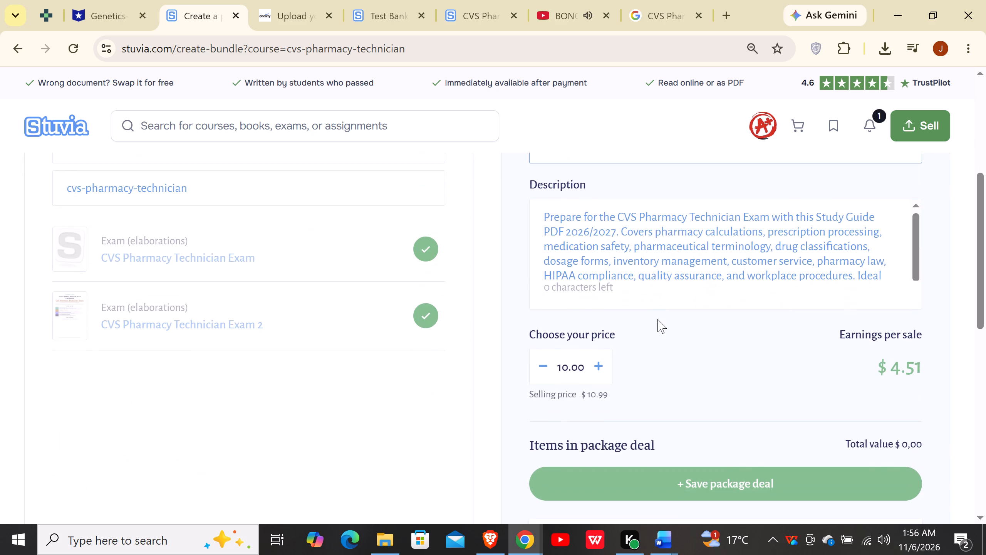
pyautogui.tripleClick(604, 365)
pyautogui.tripleClick(604, 365)
pyautogui.tripleClick(604, 365)
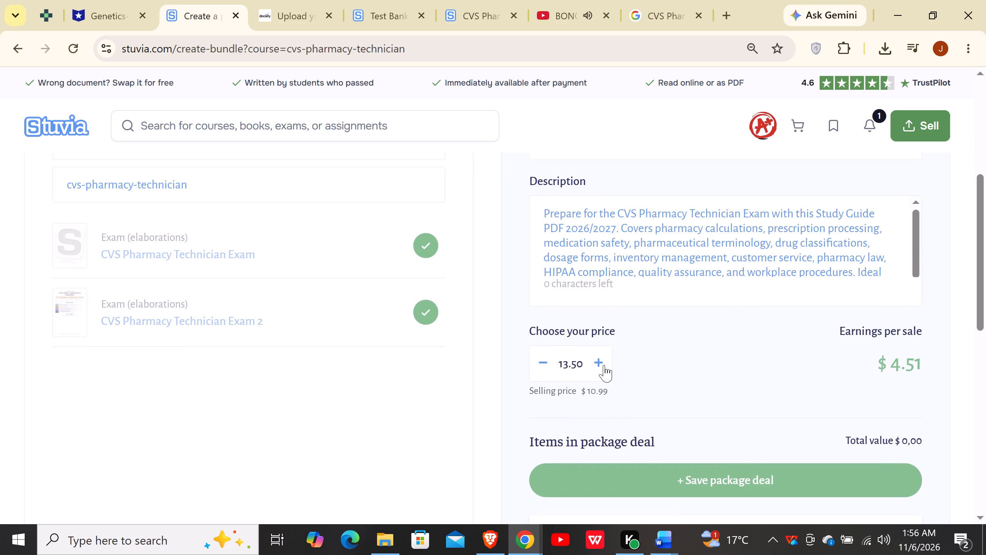
pyautogui.tripleClick(604, 365)
pyautogui.doubleClick(604, 365)
pyautogui.click(679, 469)
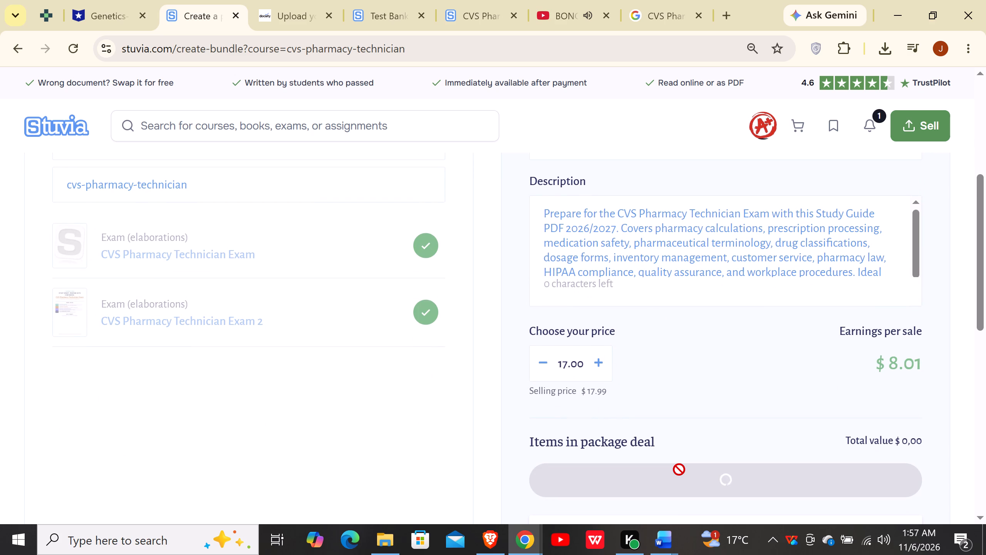
pyautogui.click(491, 361)
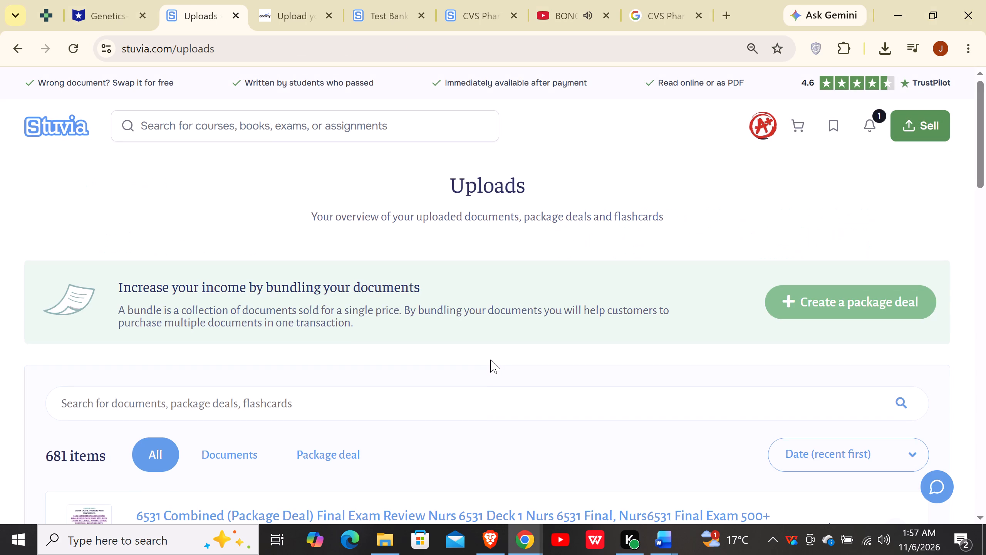
pyautogui.click(45, 121)
# Go back from the CVS study guide listing to the stuviaLearnWithEase seller profile and look through its listed documents.
pyautogui.click(481, 14)
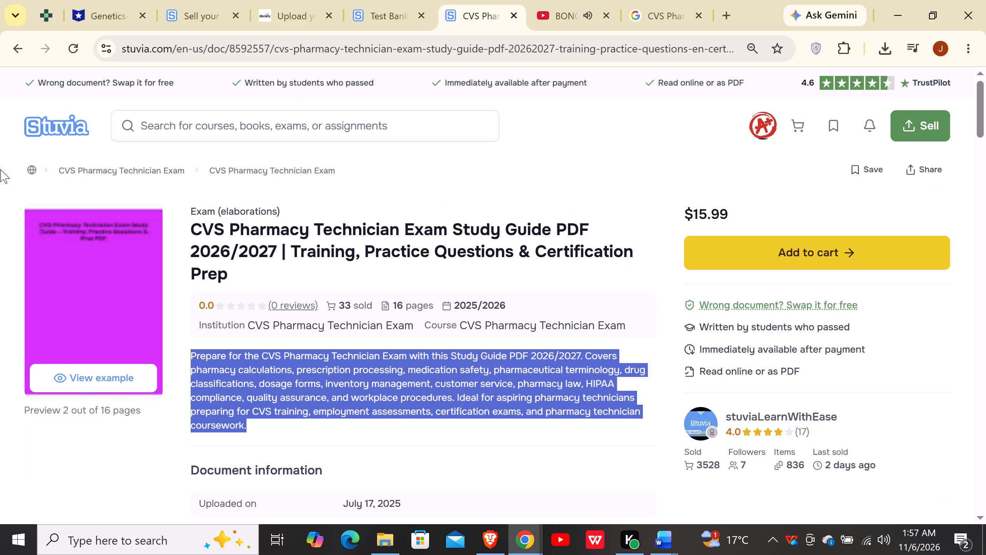
pyautogui.click(12, 44)
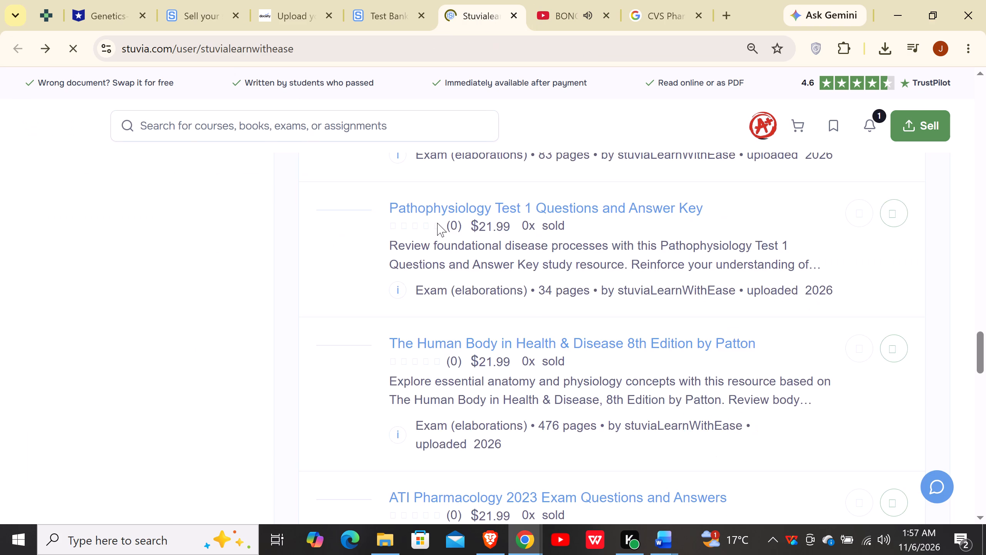
pyautogui.scroll(-1, 437, 223)
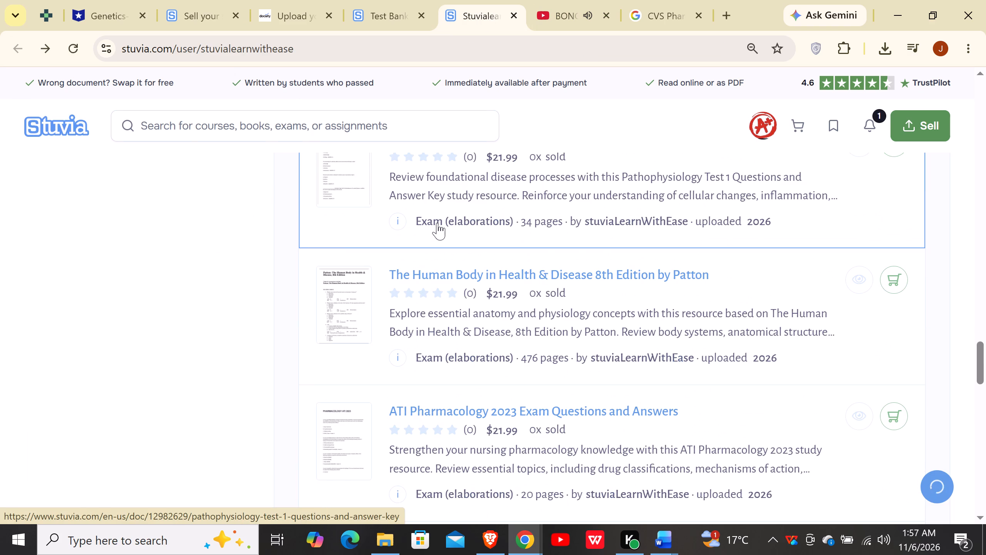
pyautogui.scroll(4, 438, 223)
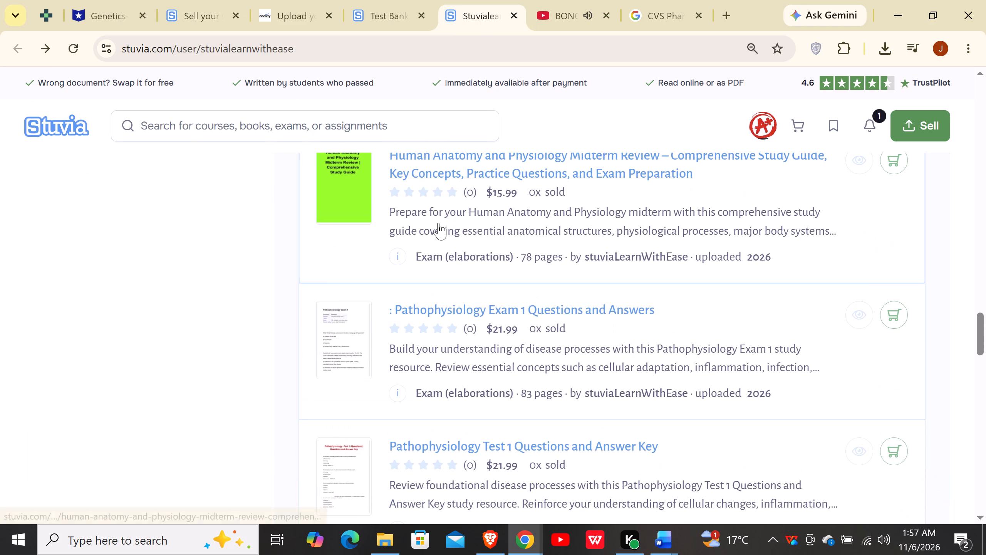
pyautogui.scroll(5, 438, 223)
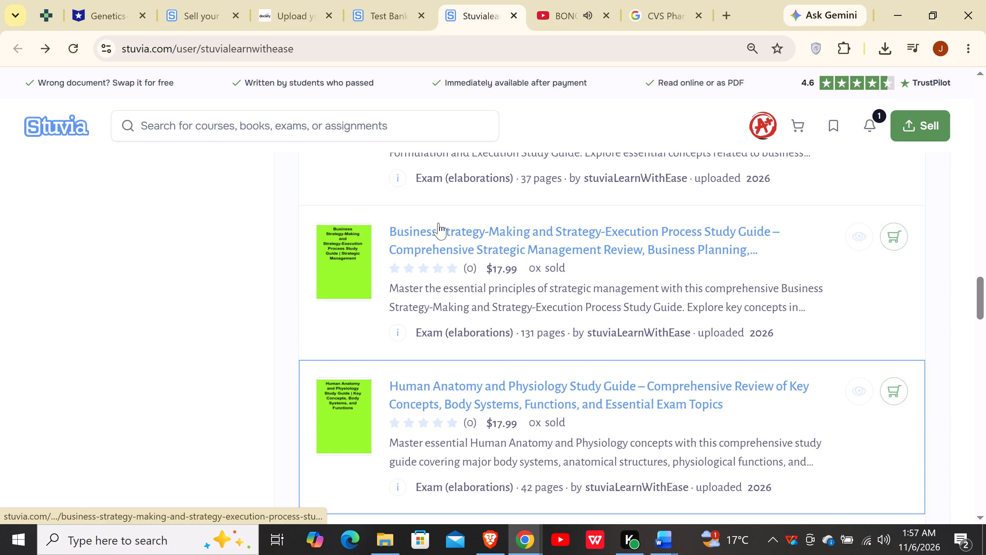
pyautogui.scroll(-7, 438, 223)
pyautogui.scroll(2, 438, 222)
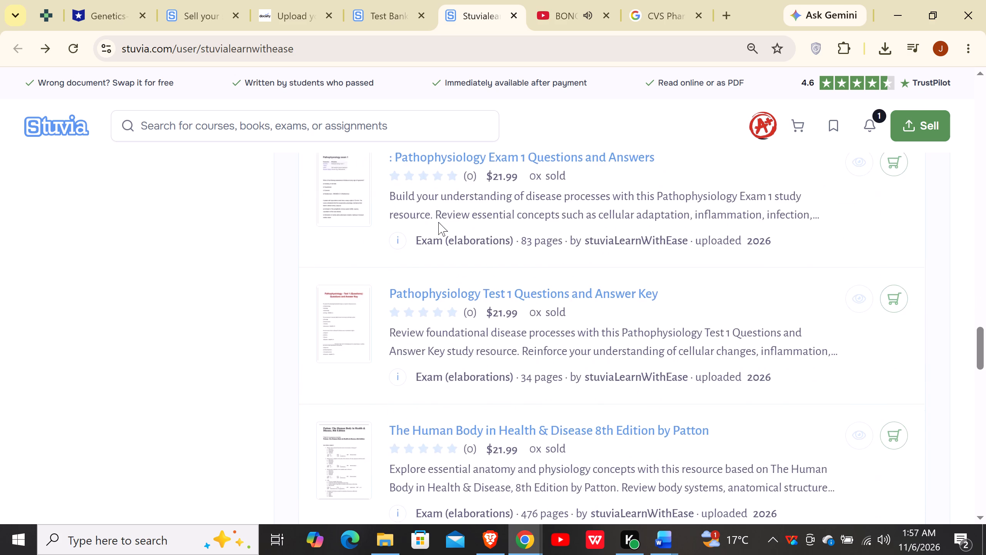
pyautogui.scroll(5, 438, 222)
pyautogui.scroll(12, 786, 241)
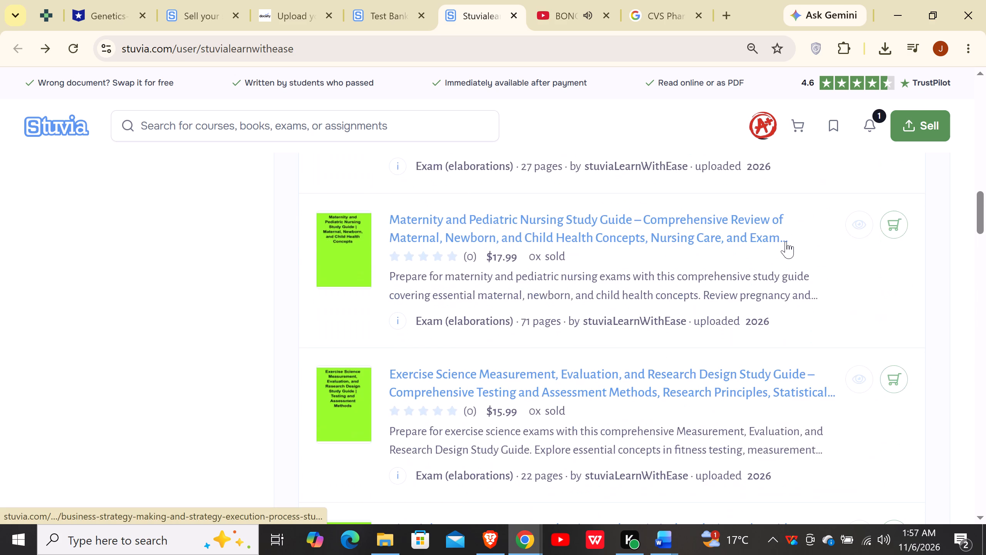
pyautogui.scroll(7, 786, 241)
pyautogui.scroll(-5, 786, 241)
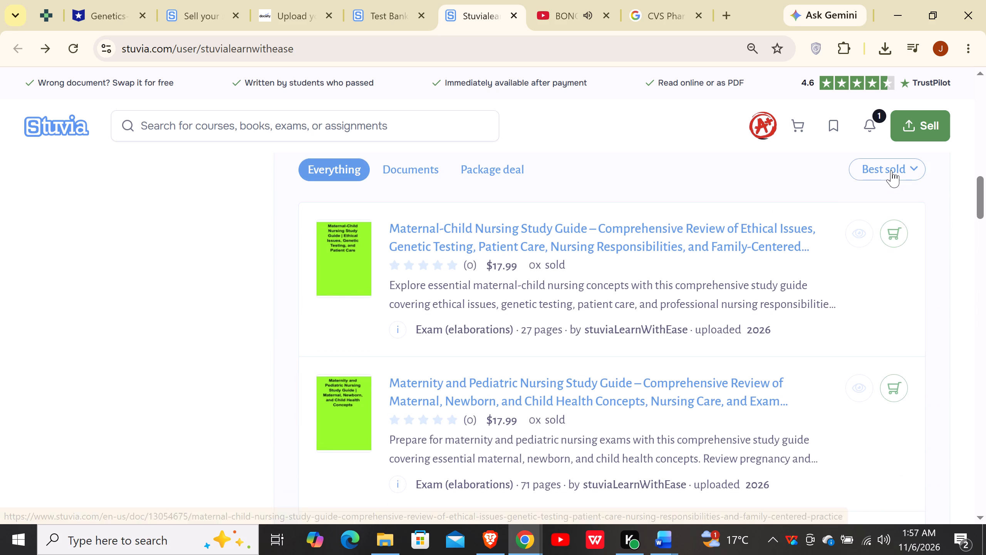
# Sort the seller's listings by Best sold and look through the best-selling documents.
pyautogui.click(891, 170)
pyautogui.click(882, 216)
pyautogui.click(887, 175)
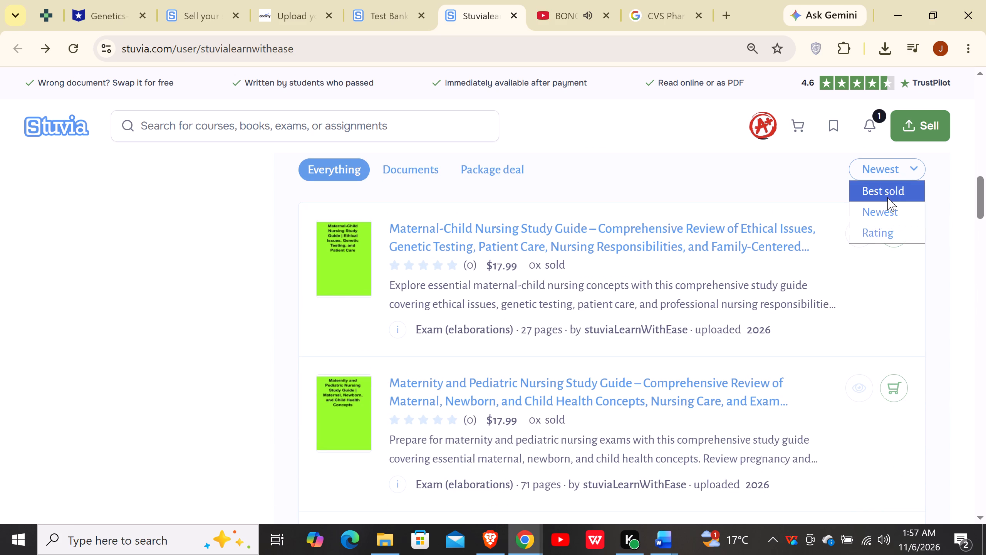
pyautogui.click(889, 195)
pyautogui.scroll(-5, 735, 276)
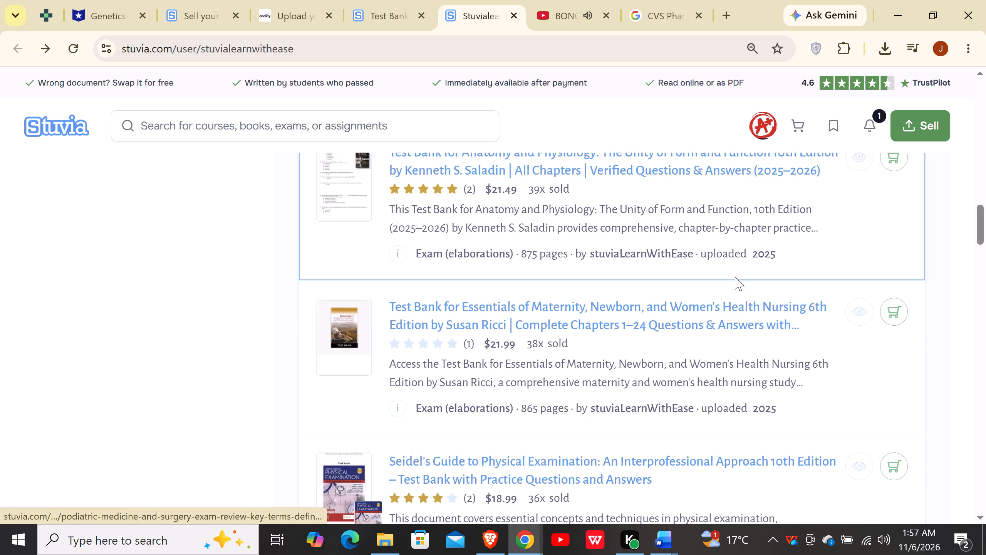
pyautogui.scroll(-11, 735, 277)
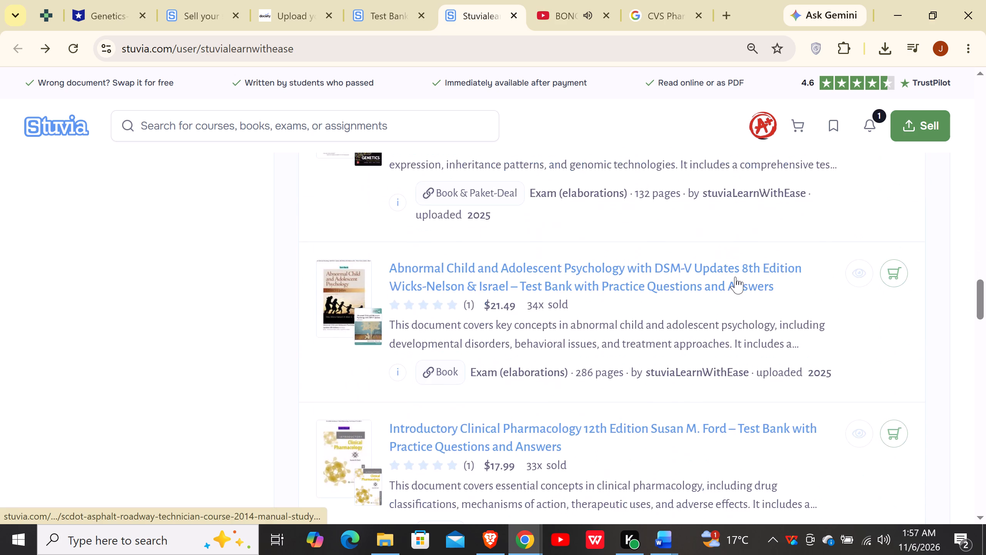